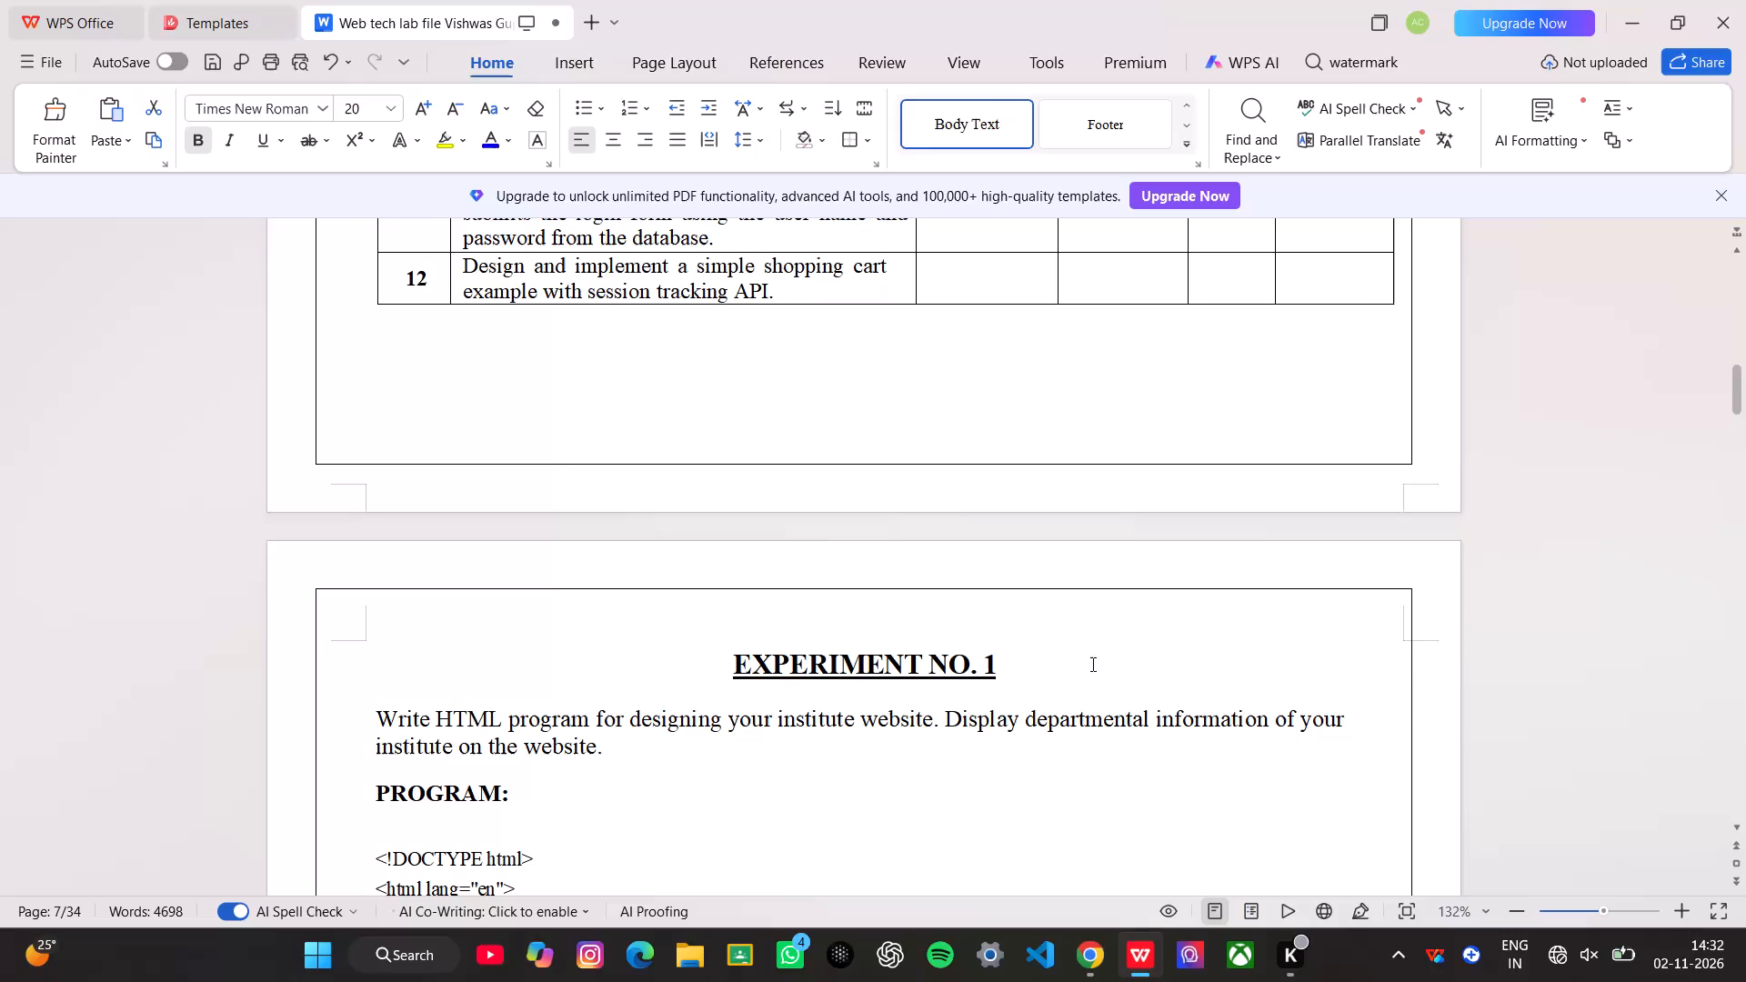
Dismiss the premium upgrade banner shown above the web tech lab file.
scroll(1126, 657, down, 13)
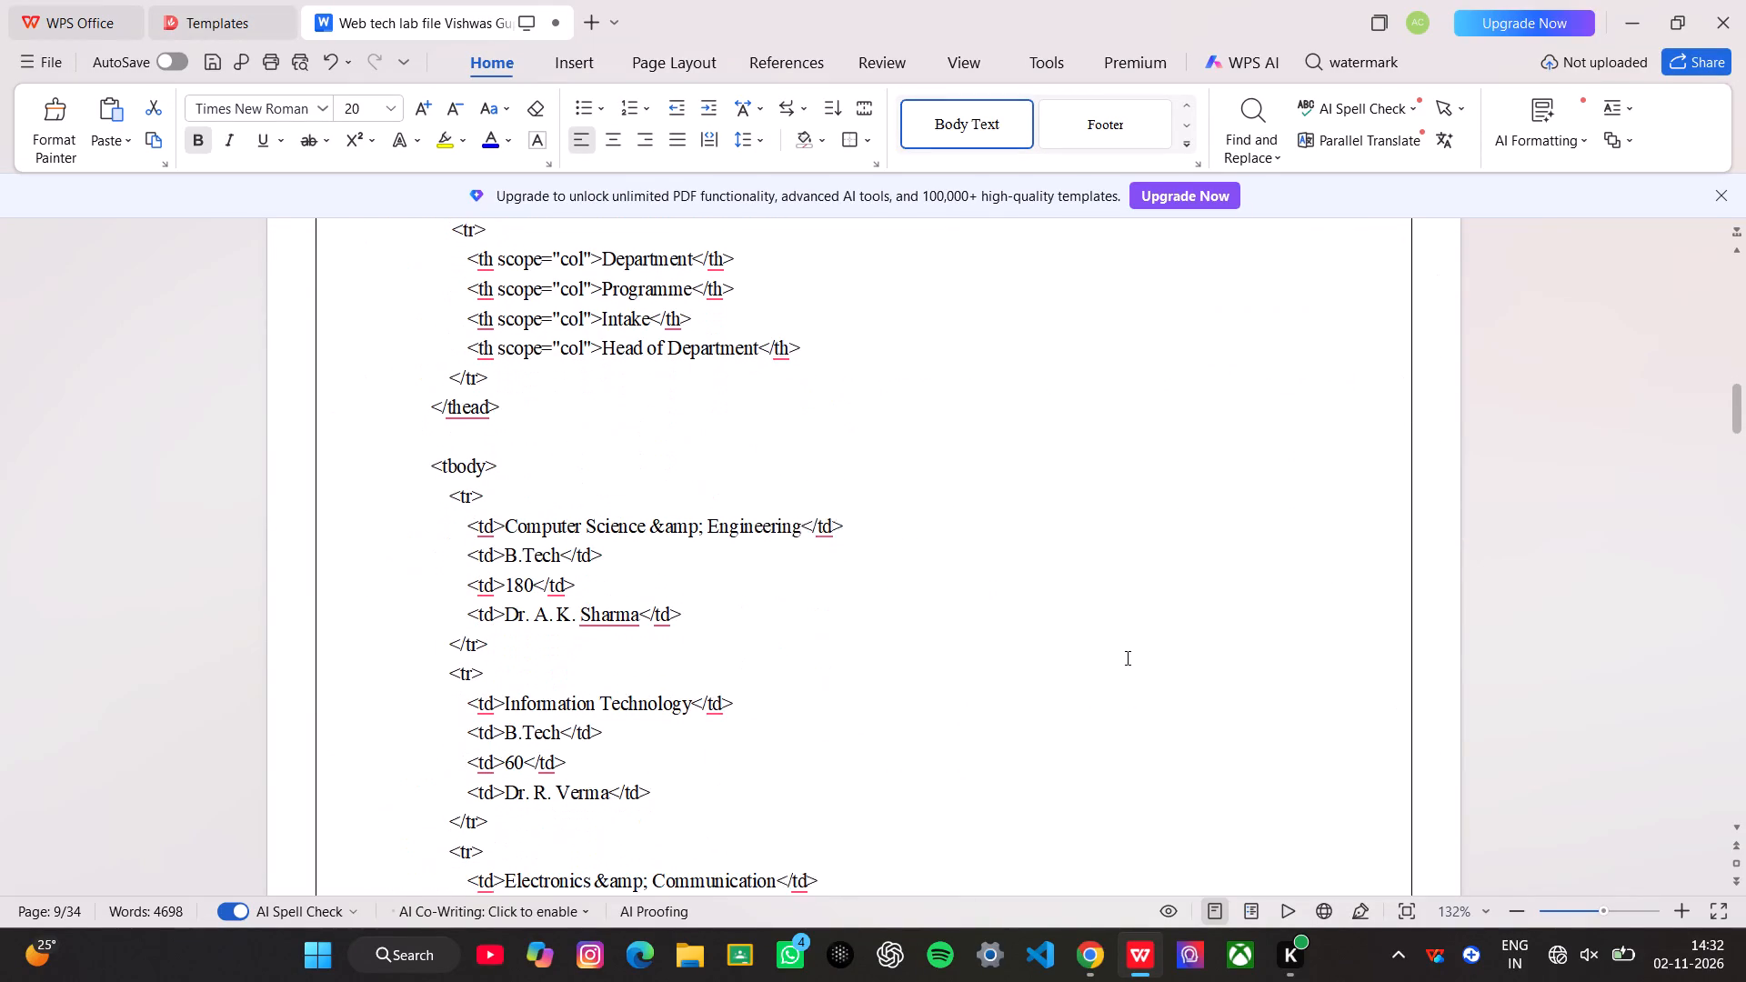
click(1716, 193)
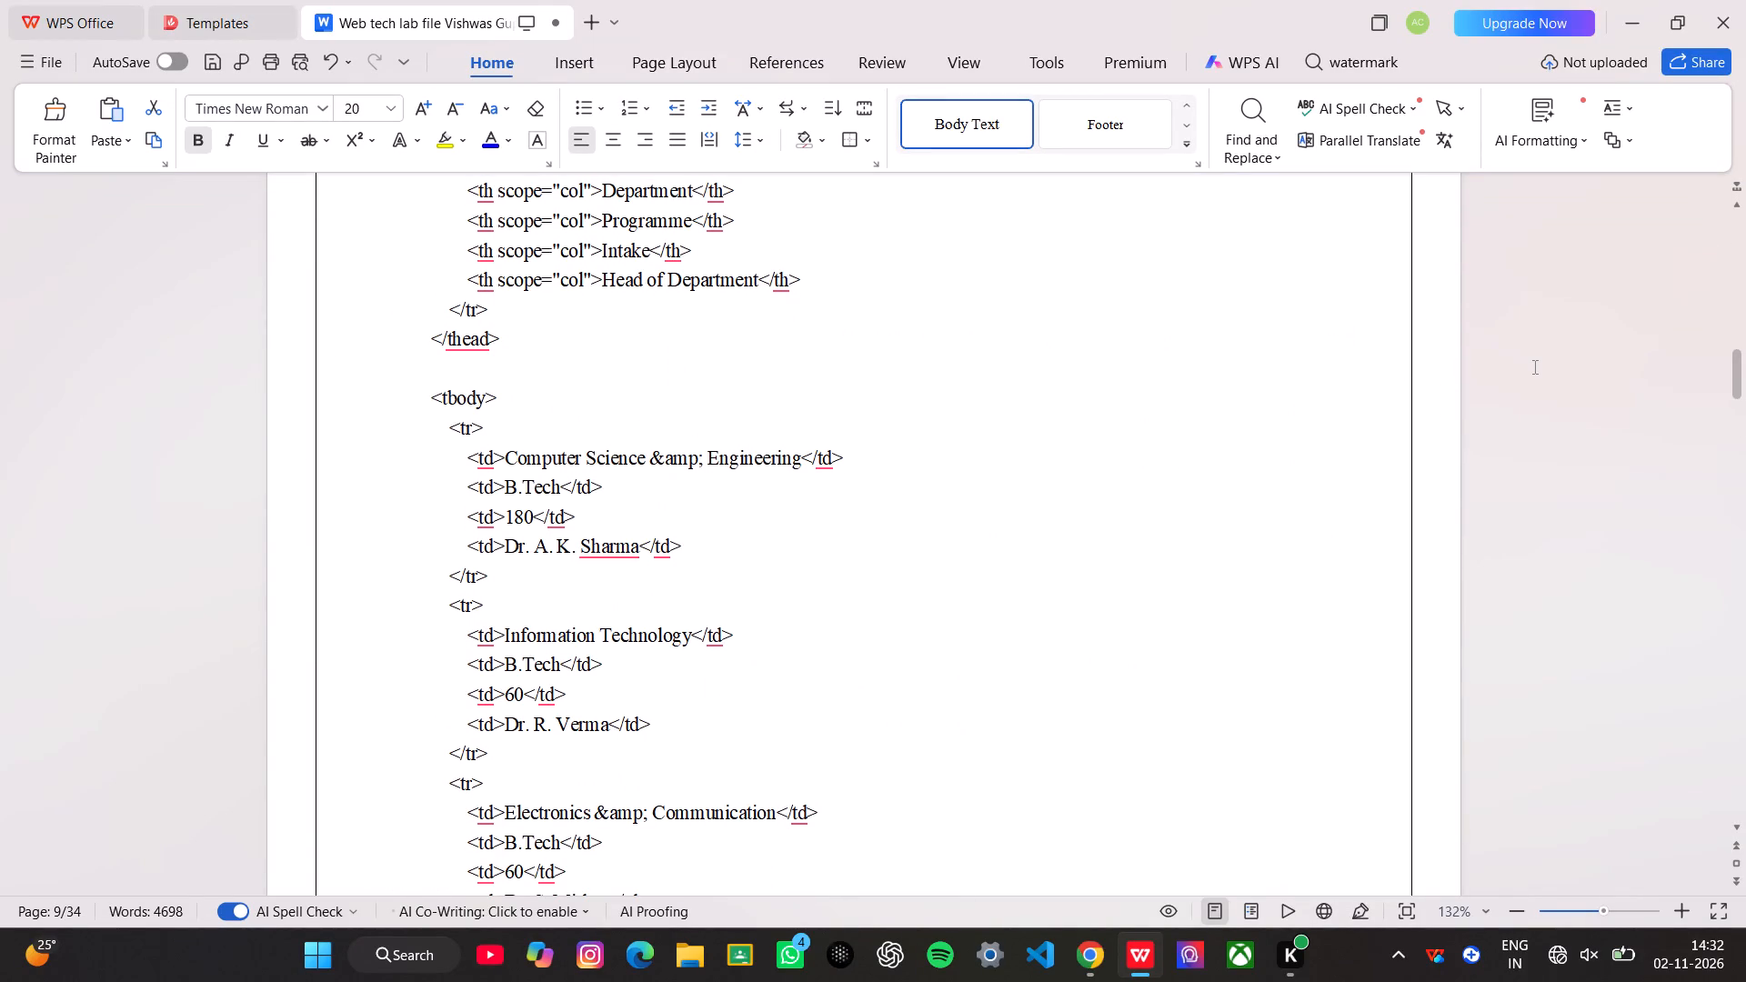
Review the lab file from the experiment index table through the beginning of the Experiment No. 1 program.
click(1698, 513)
scroll(1612, 531, up, 7)
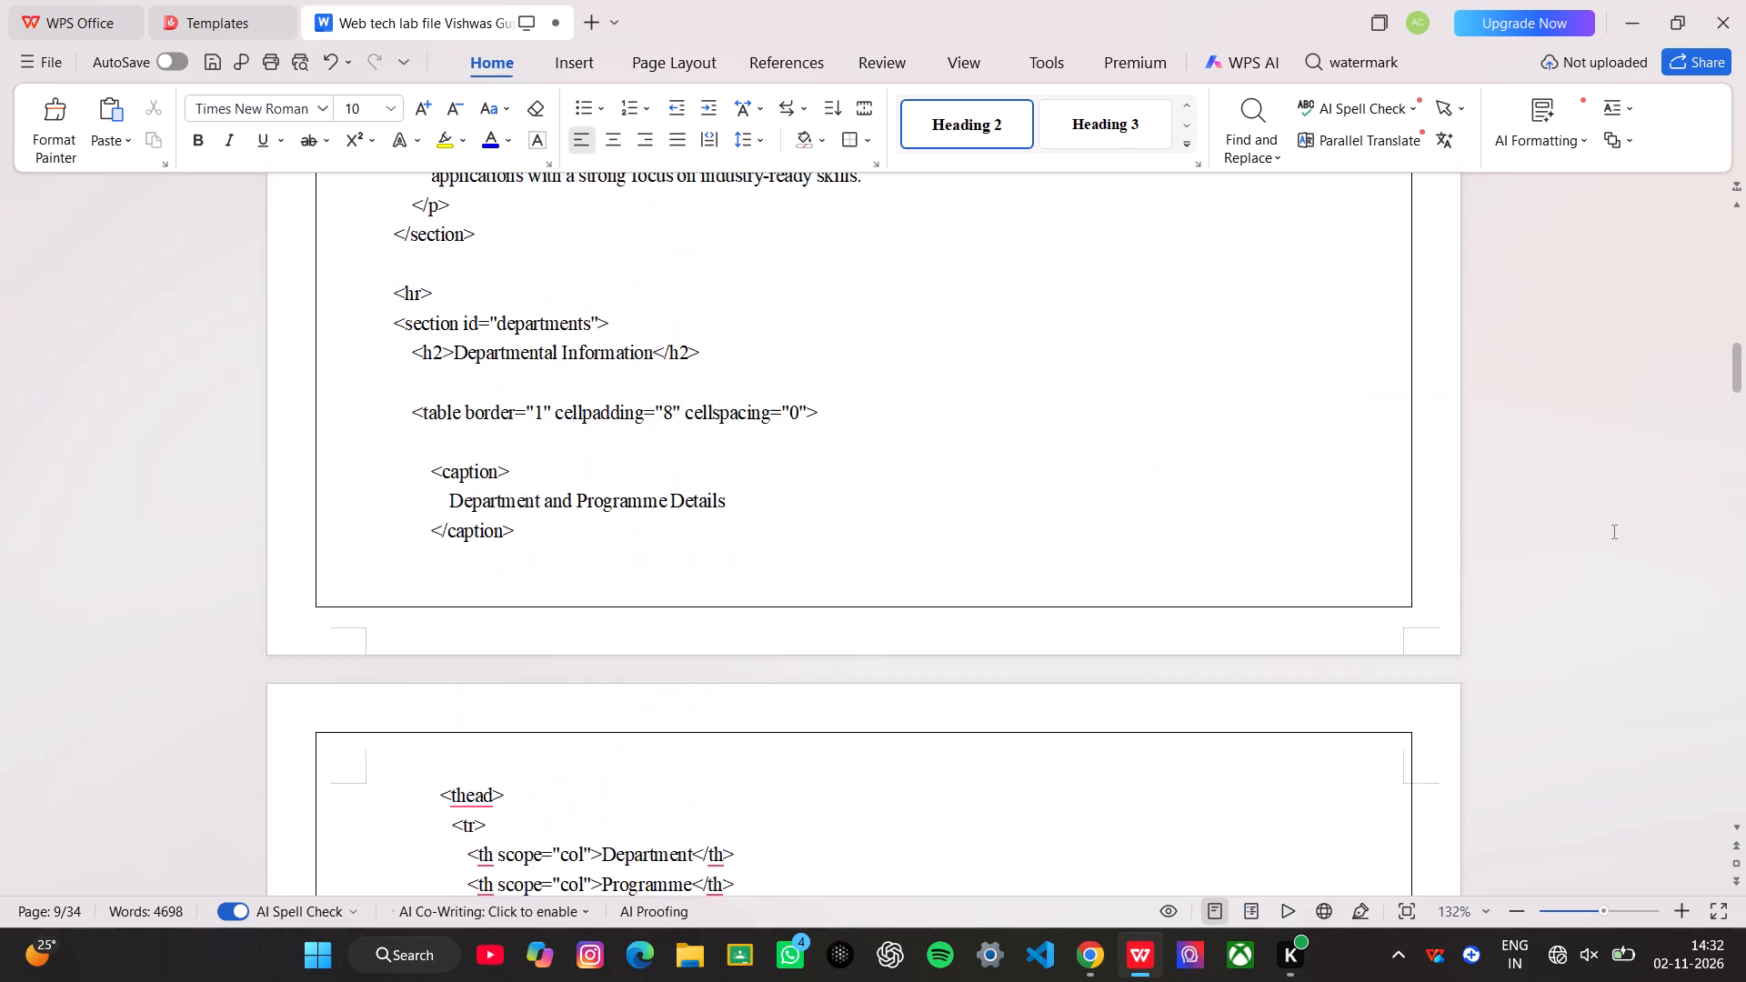
scroll(1612, 531, up, 4)
scroll(1612, 531, down, 1)
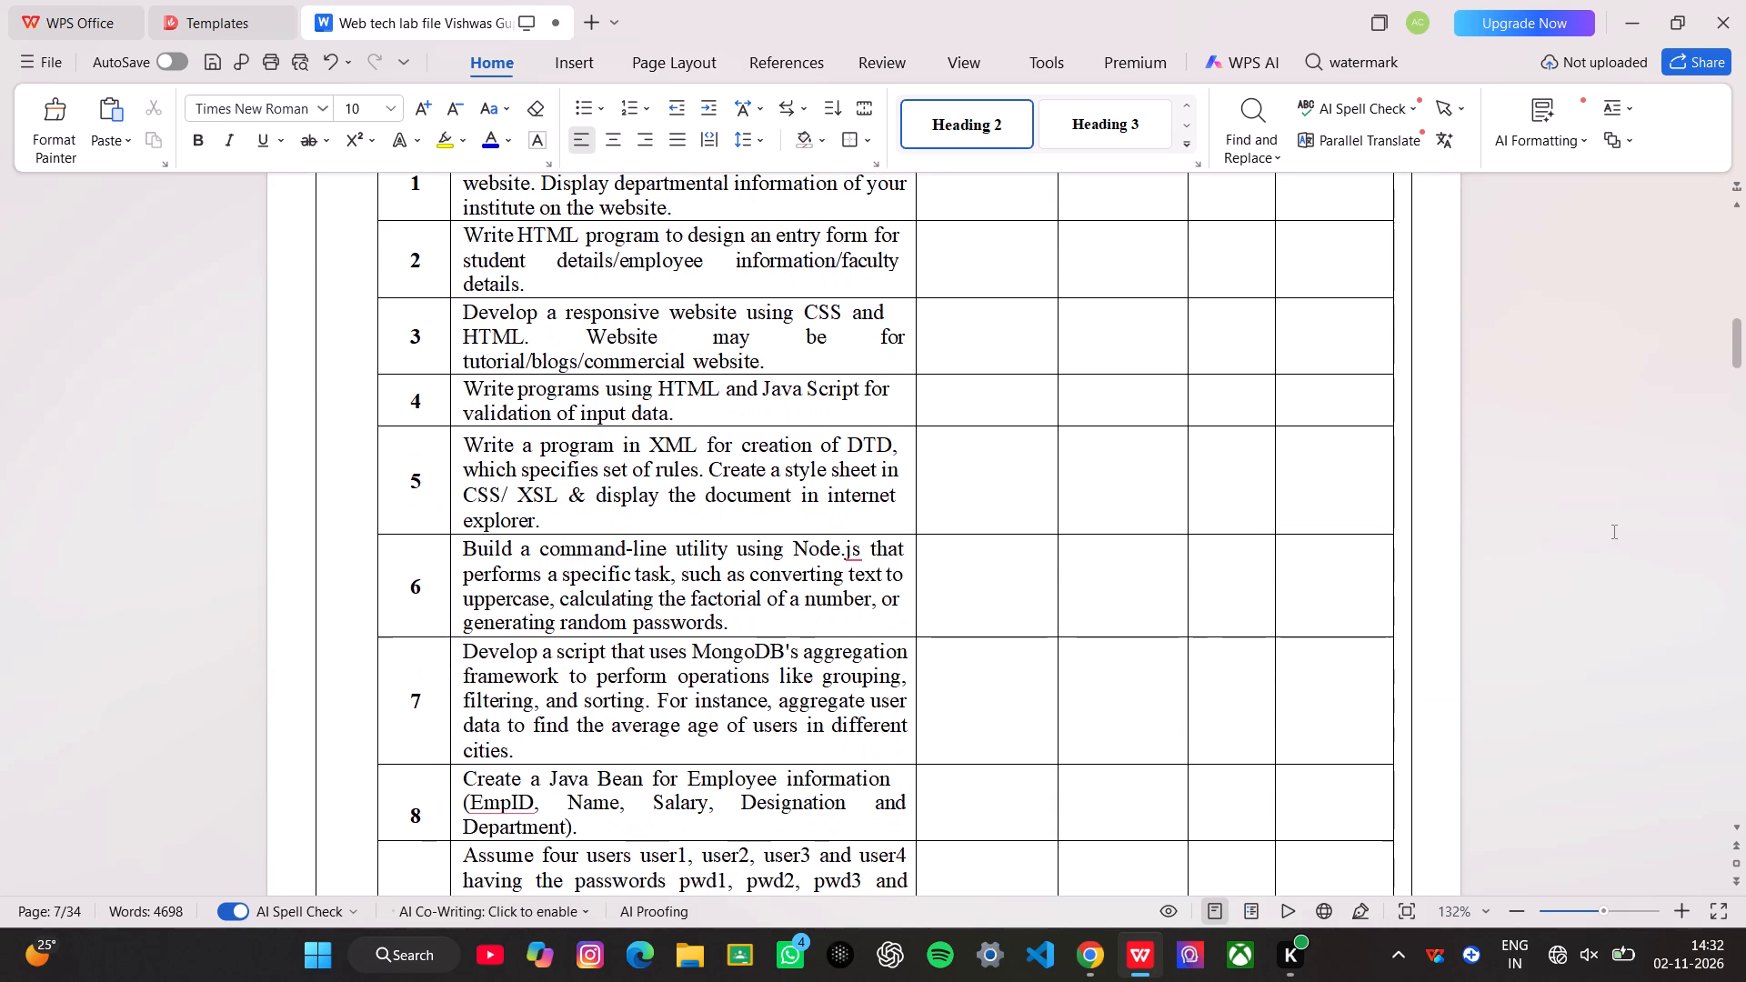
scroll(1612, 531, down, 1)
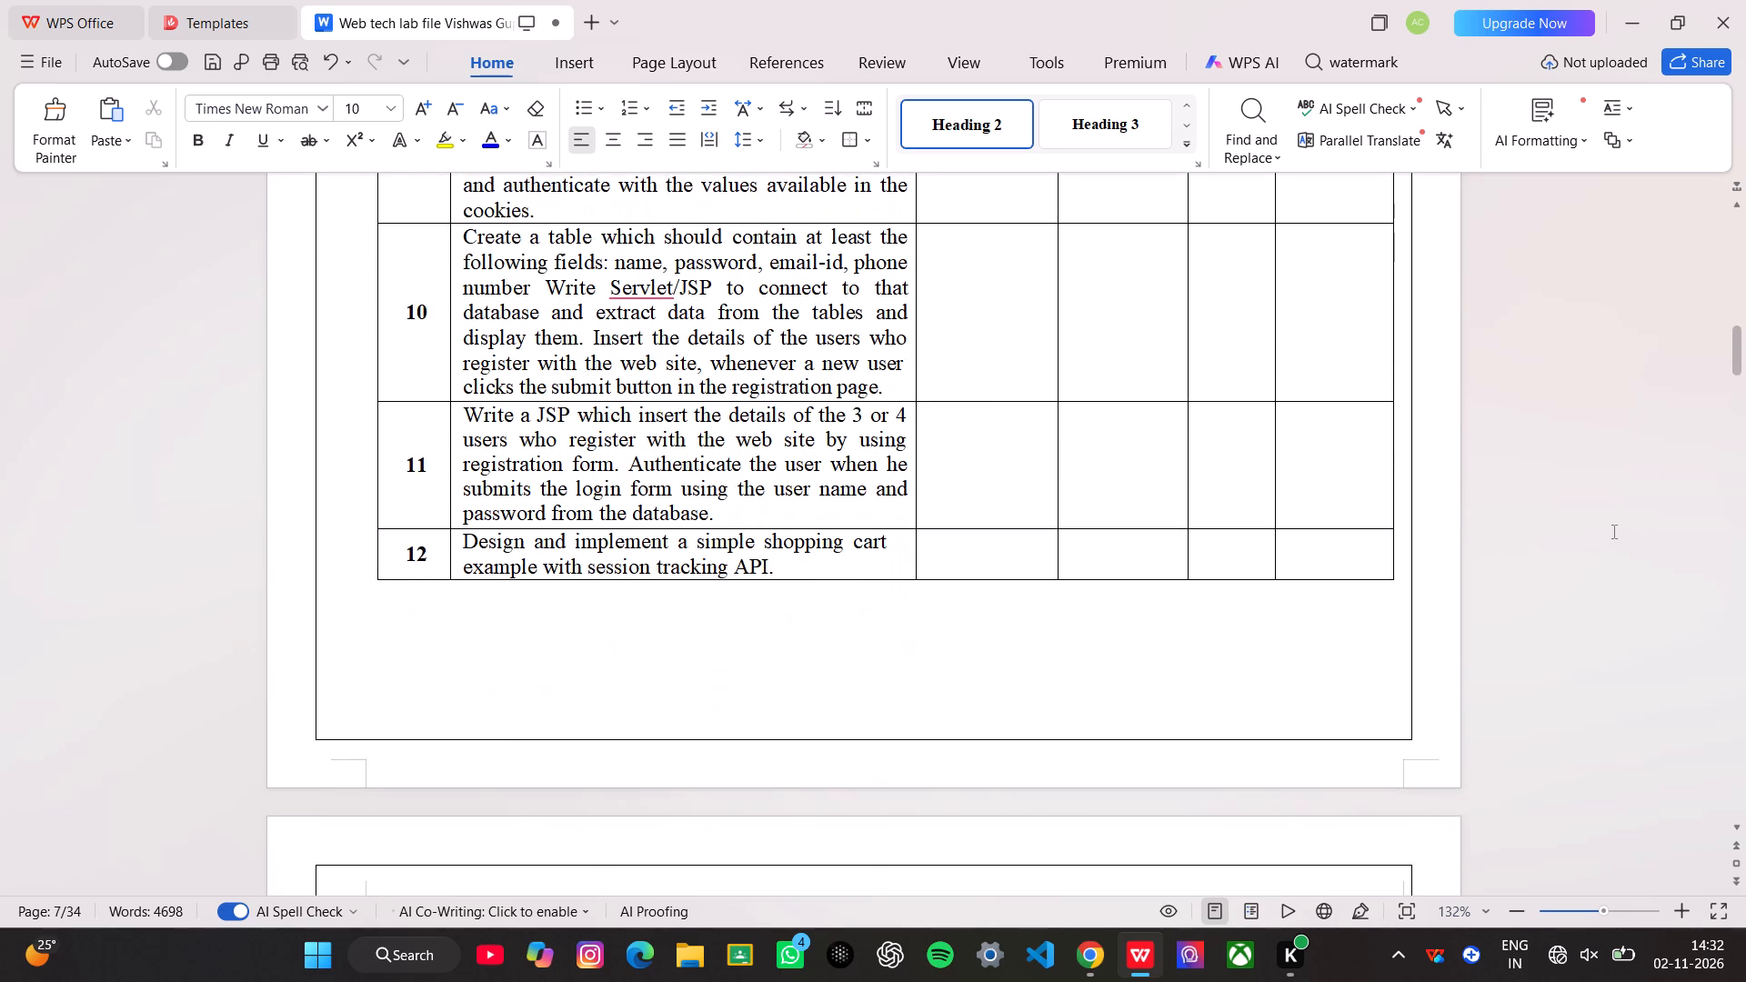
scroll(1612, 531, down, 1)
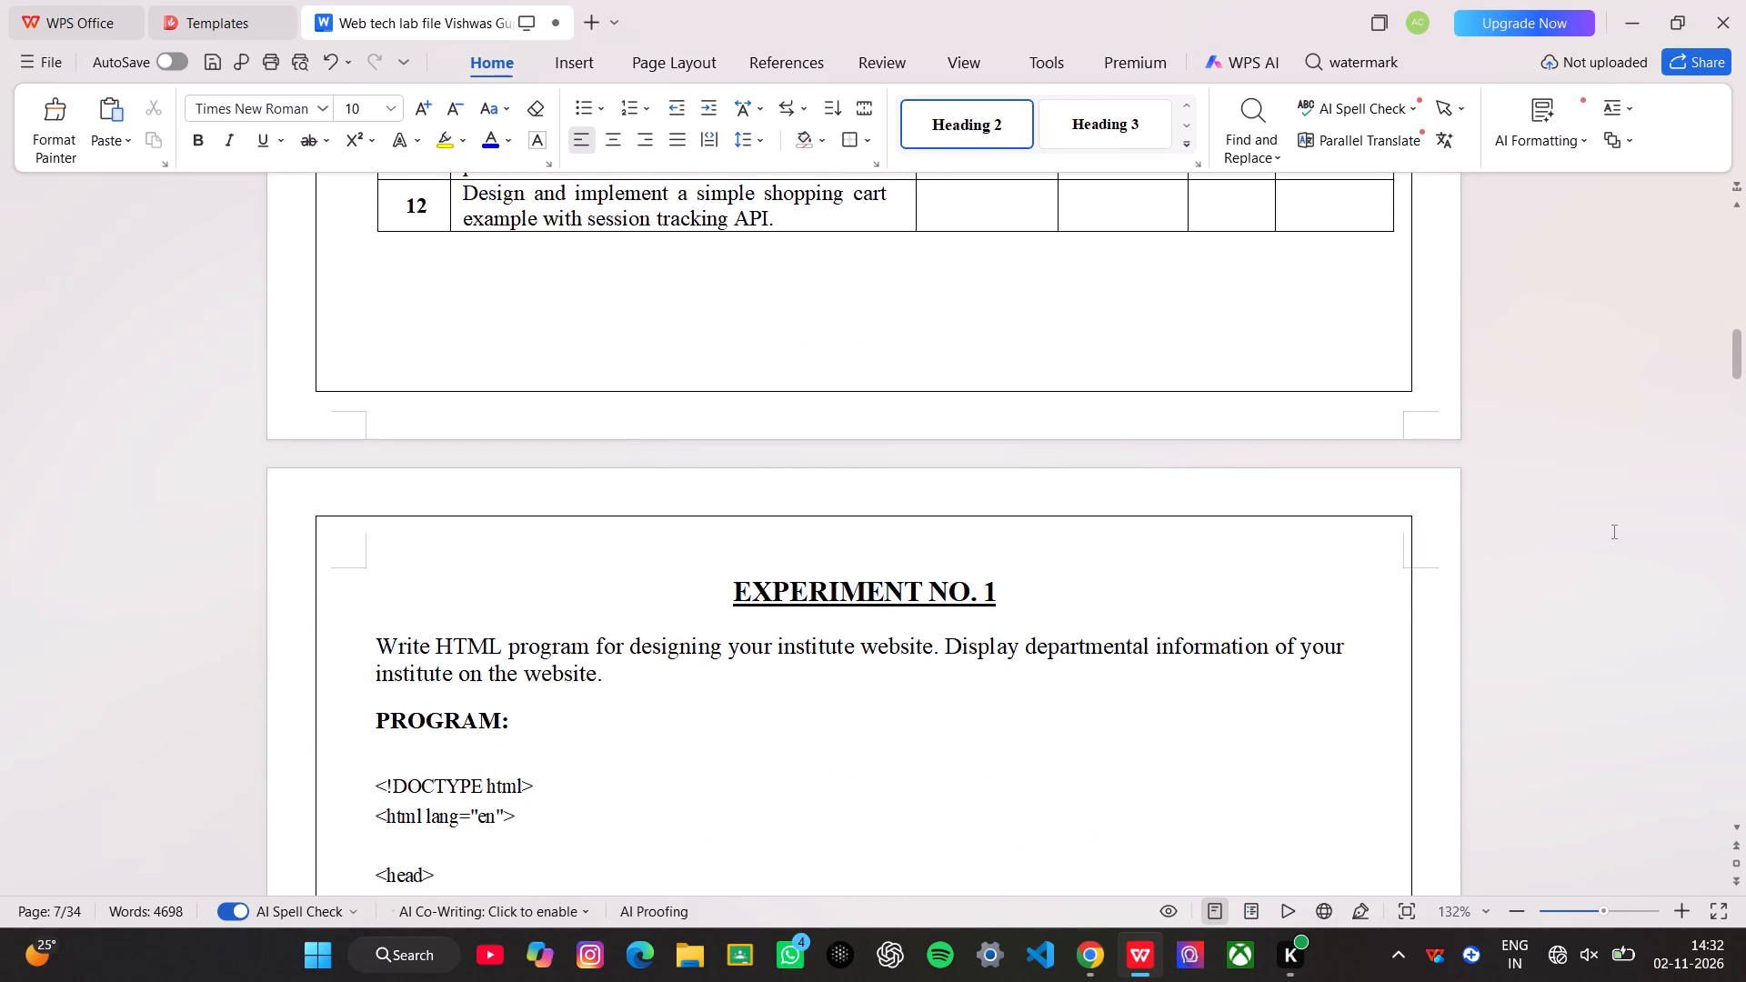
scroll(1612, 531, down, 4)
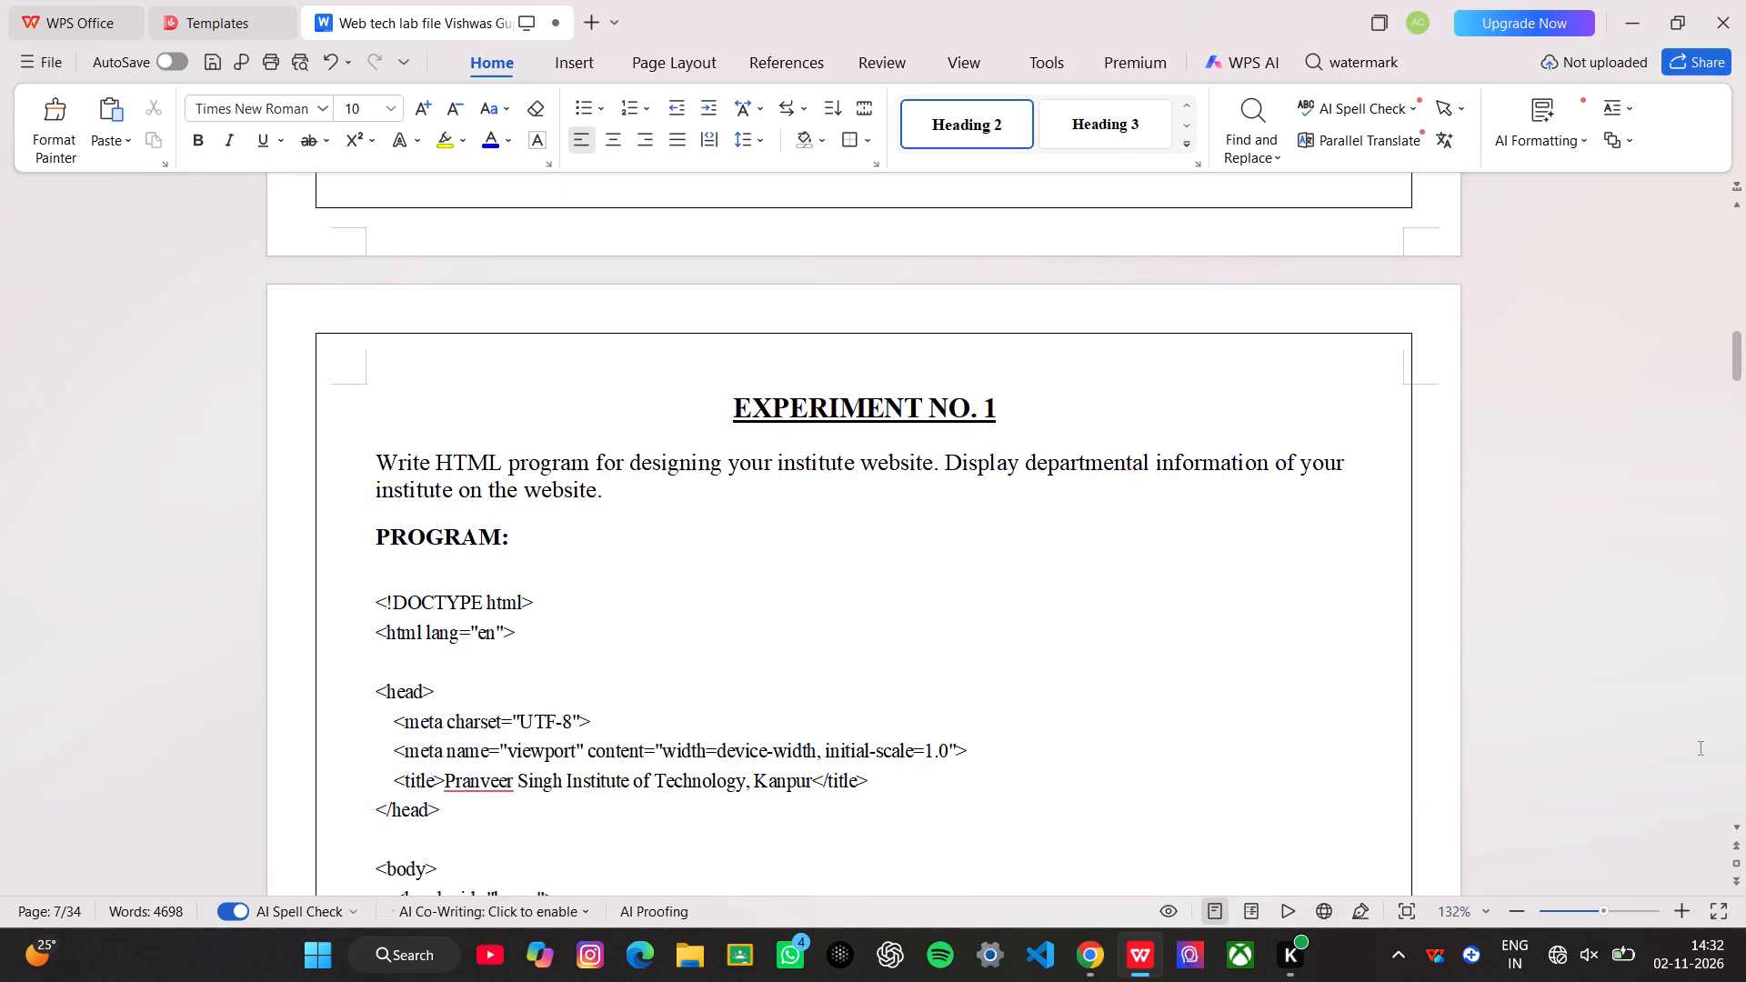
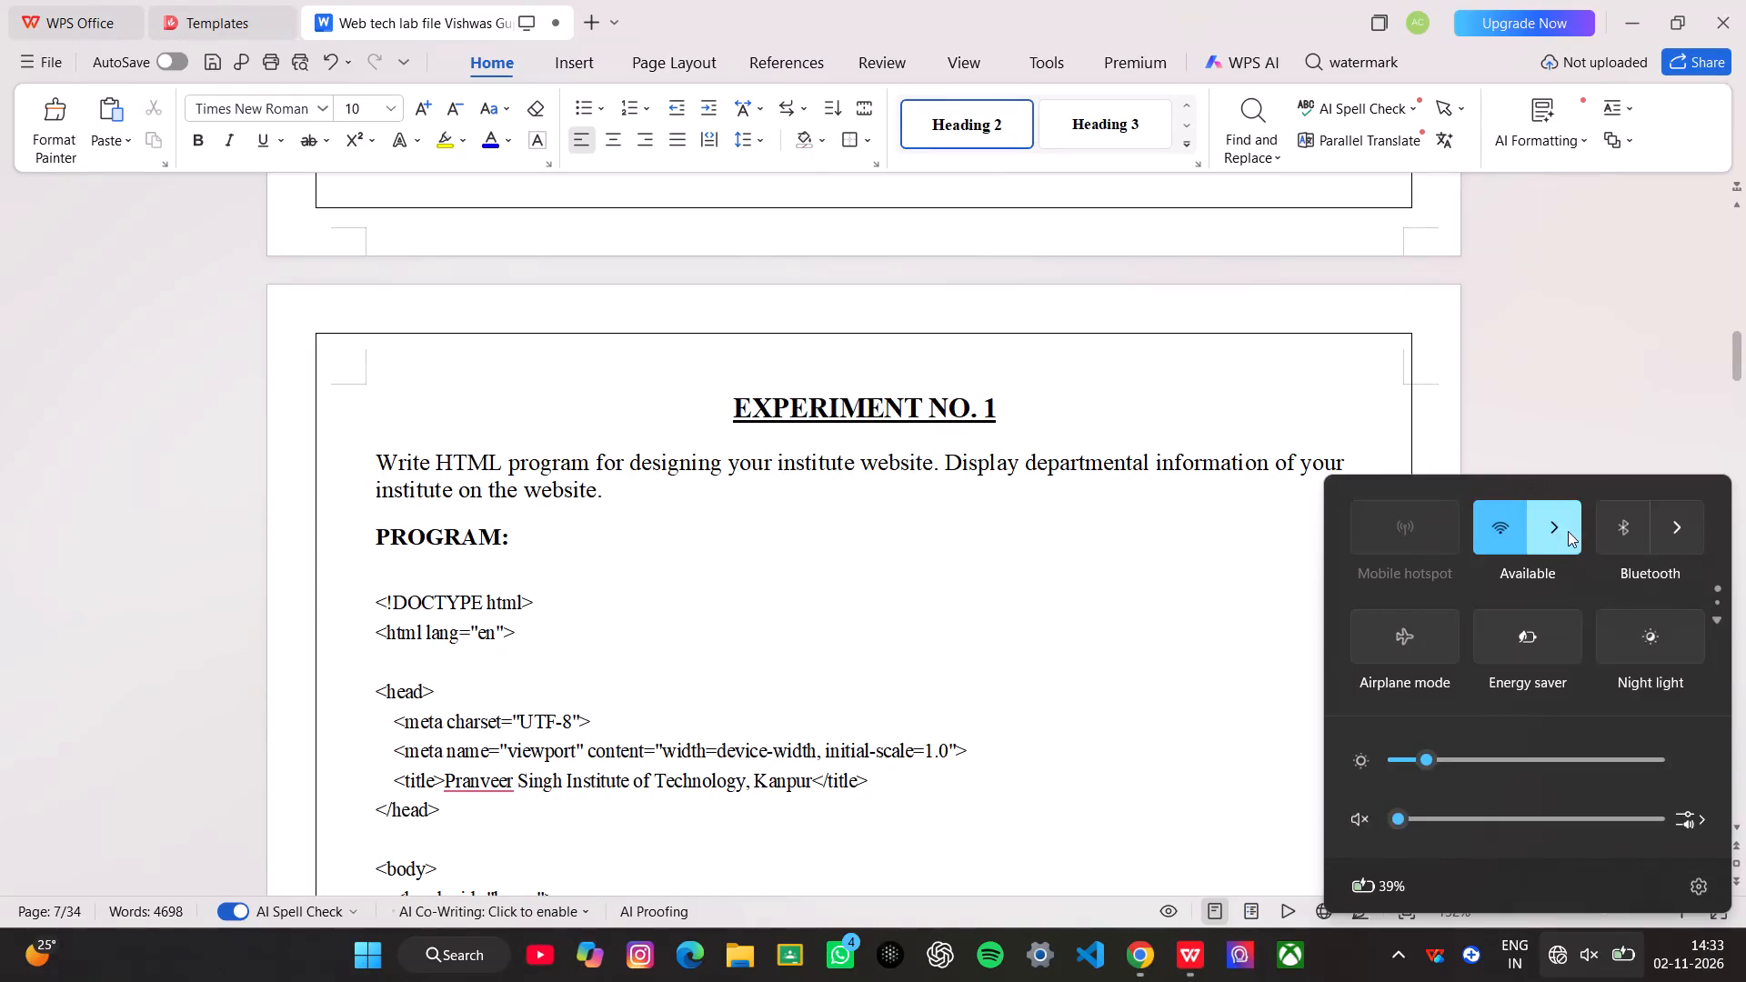
Refresh the list of available Wi-Fi networks and look through it for one to connect to.
scroll(1412, 557, up, 5)
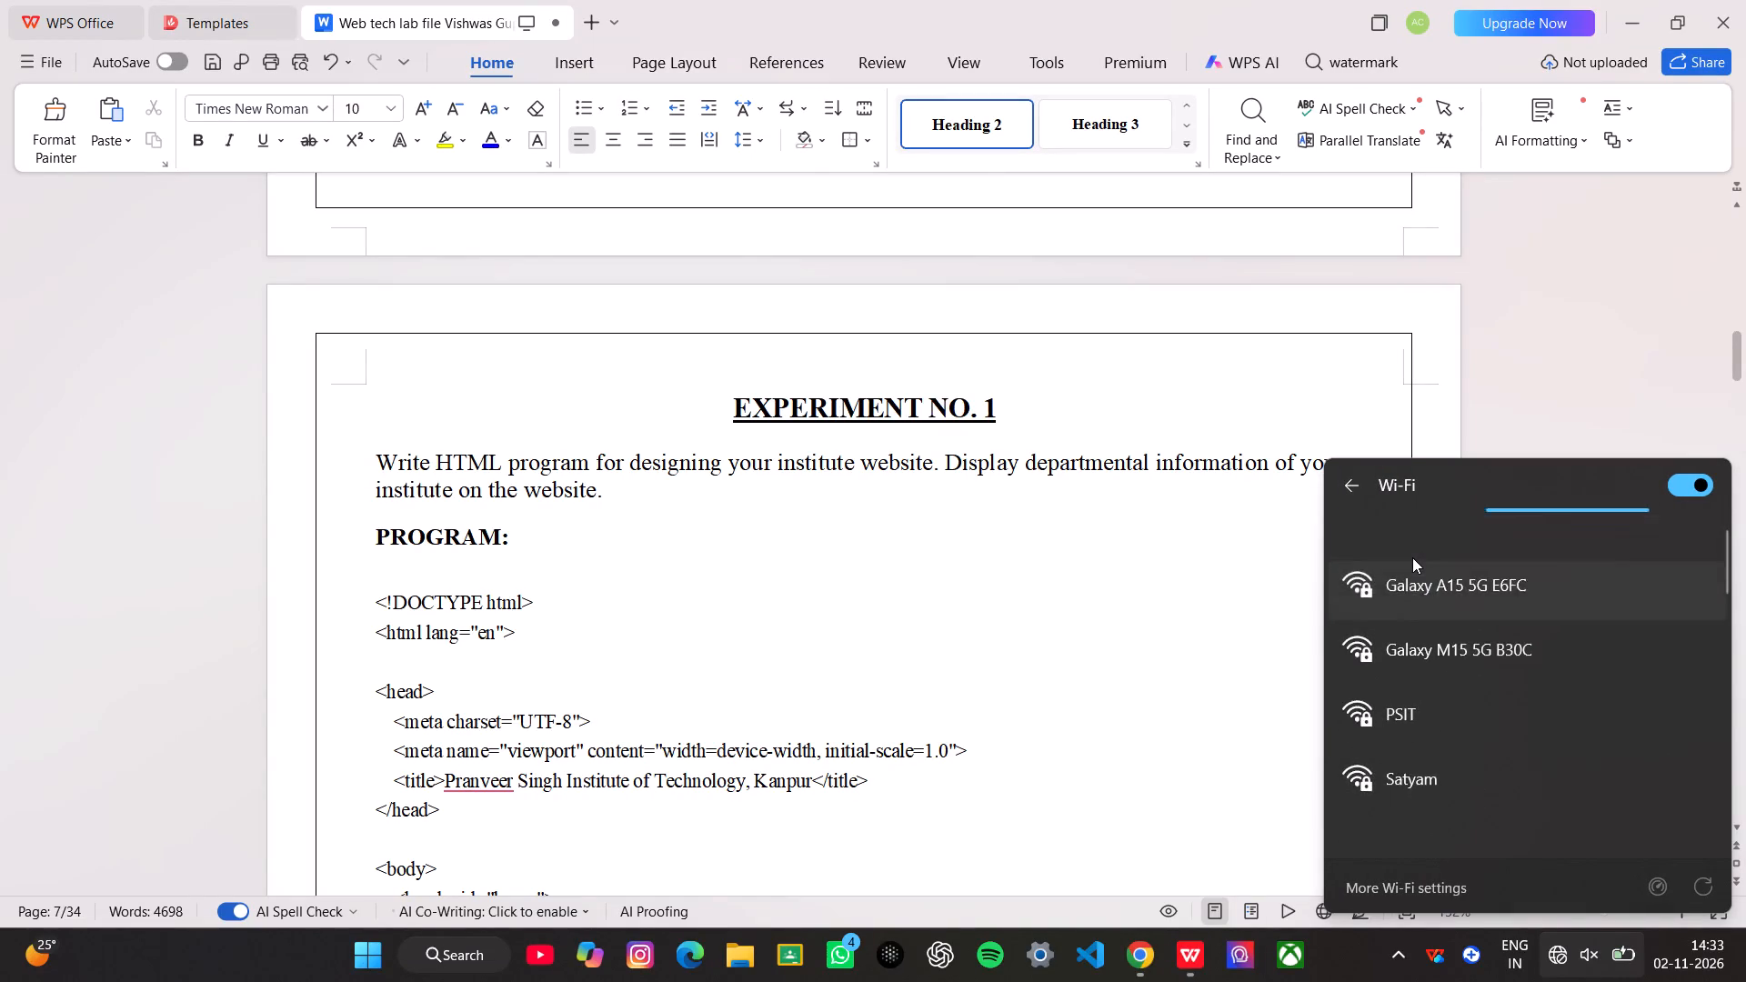
scroll(1412, 557, up, 9)
scroll(1412, 557, up, 20)
scroll(1412, 557, up, 11)
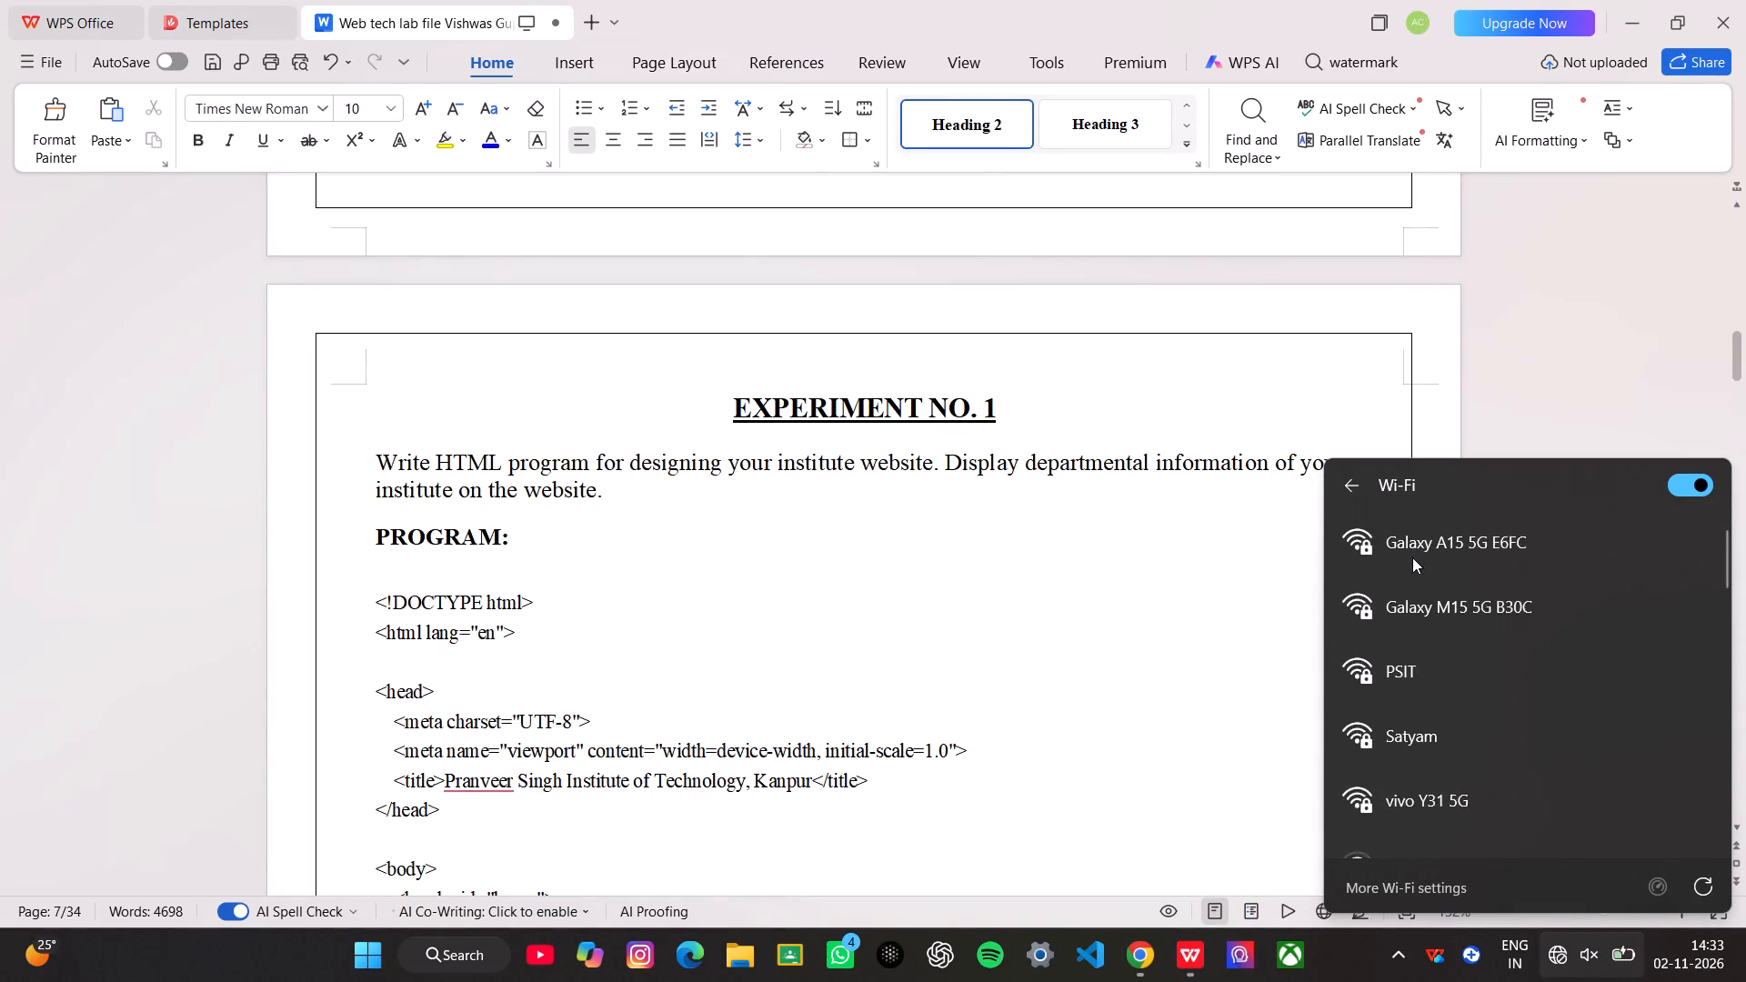
scroll(1412, 557, up, 12)
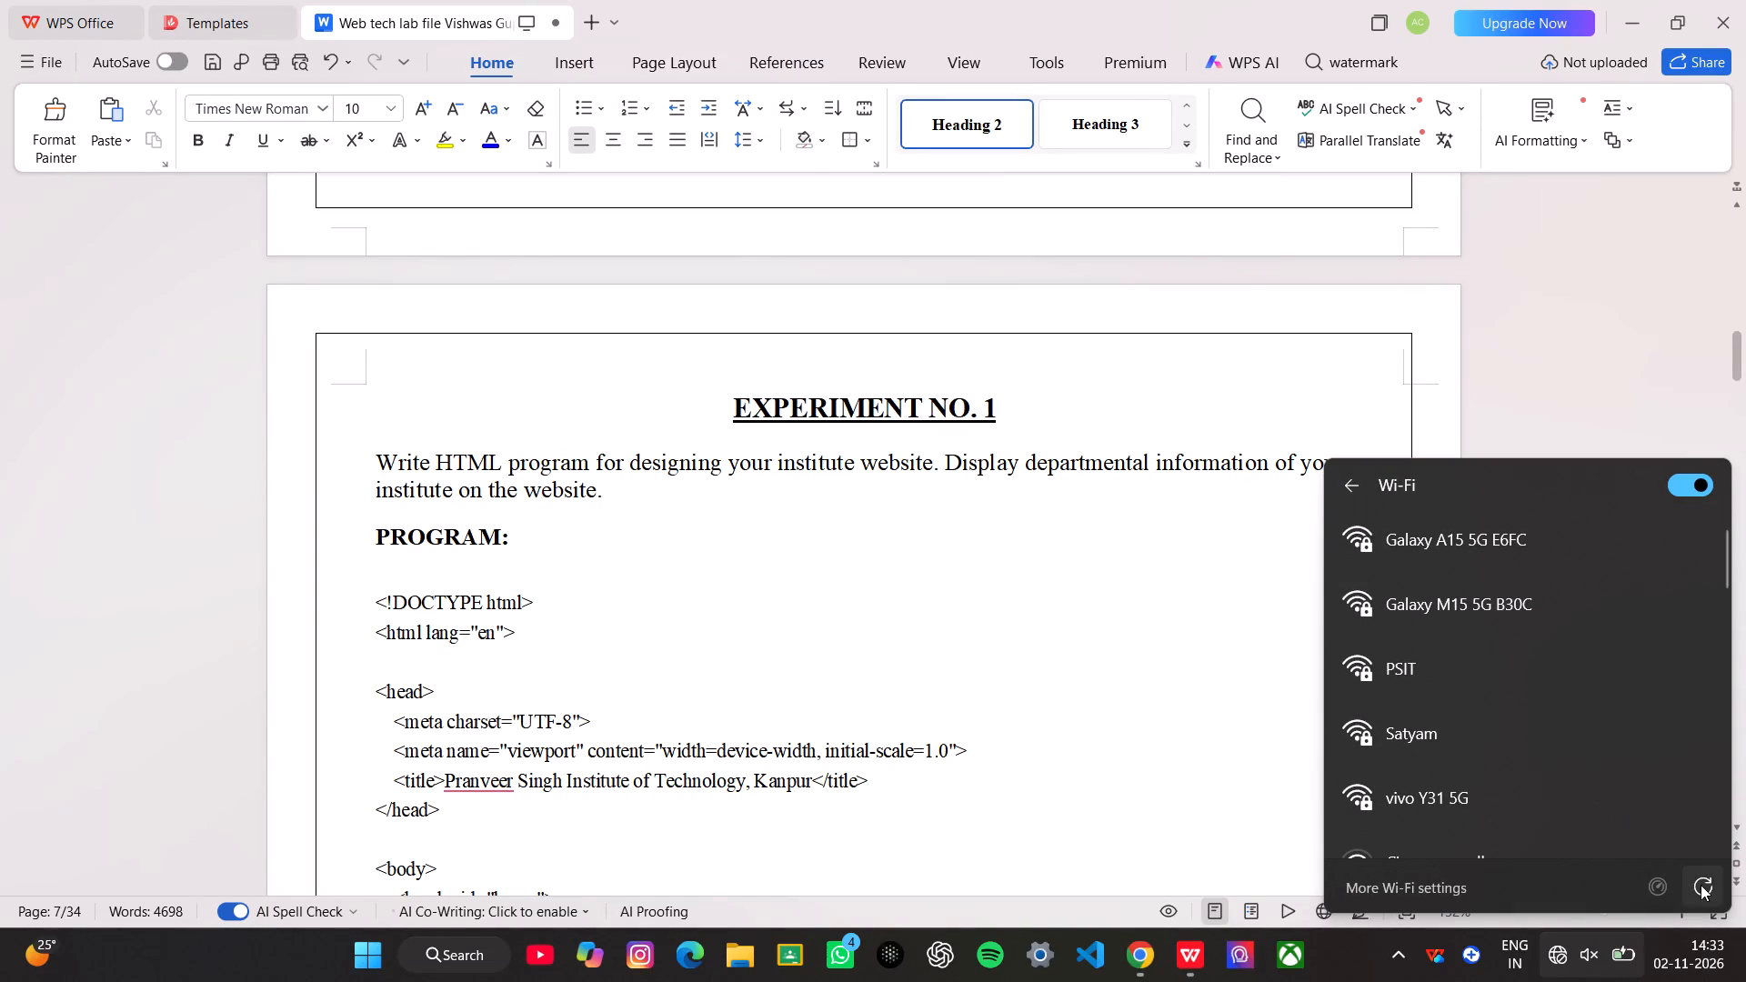
click(1703, 888)
scroll(1403, 545, up, 20)
scroll(1403, 545, up, 3)
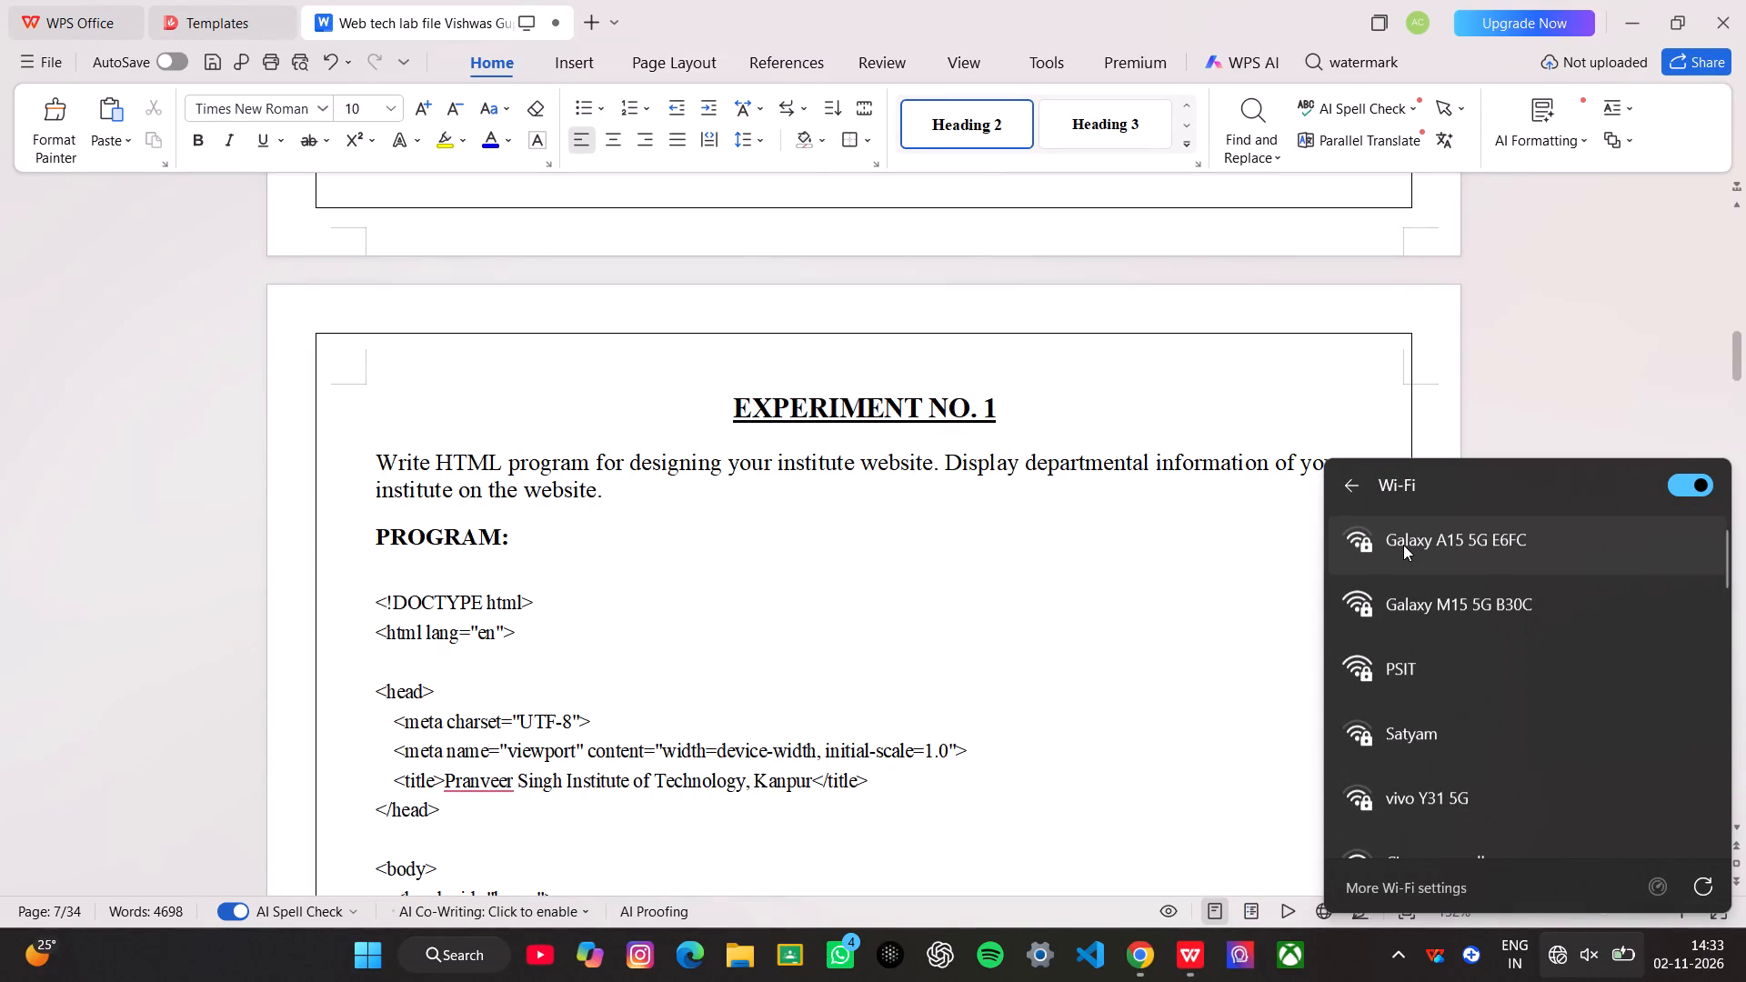
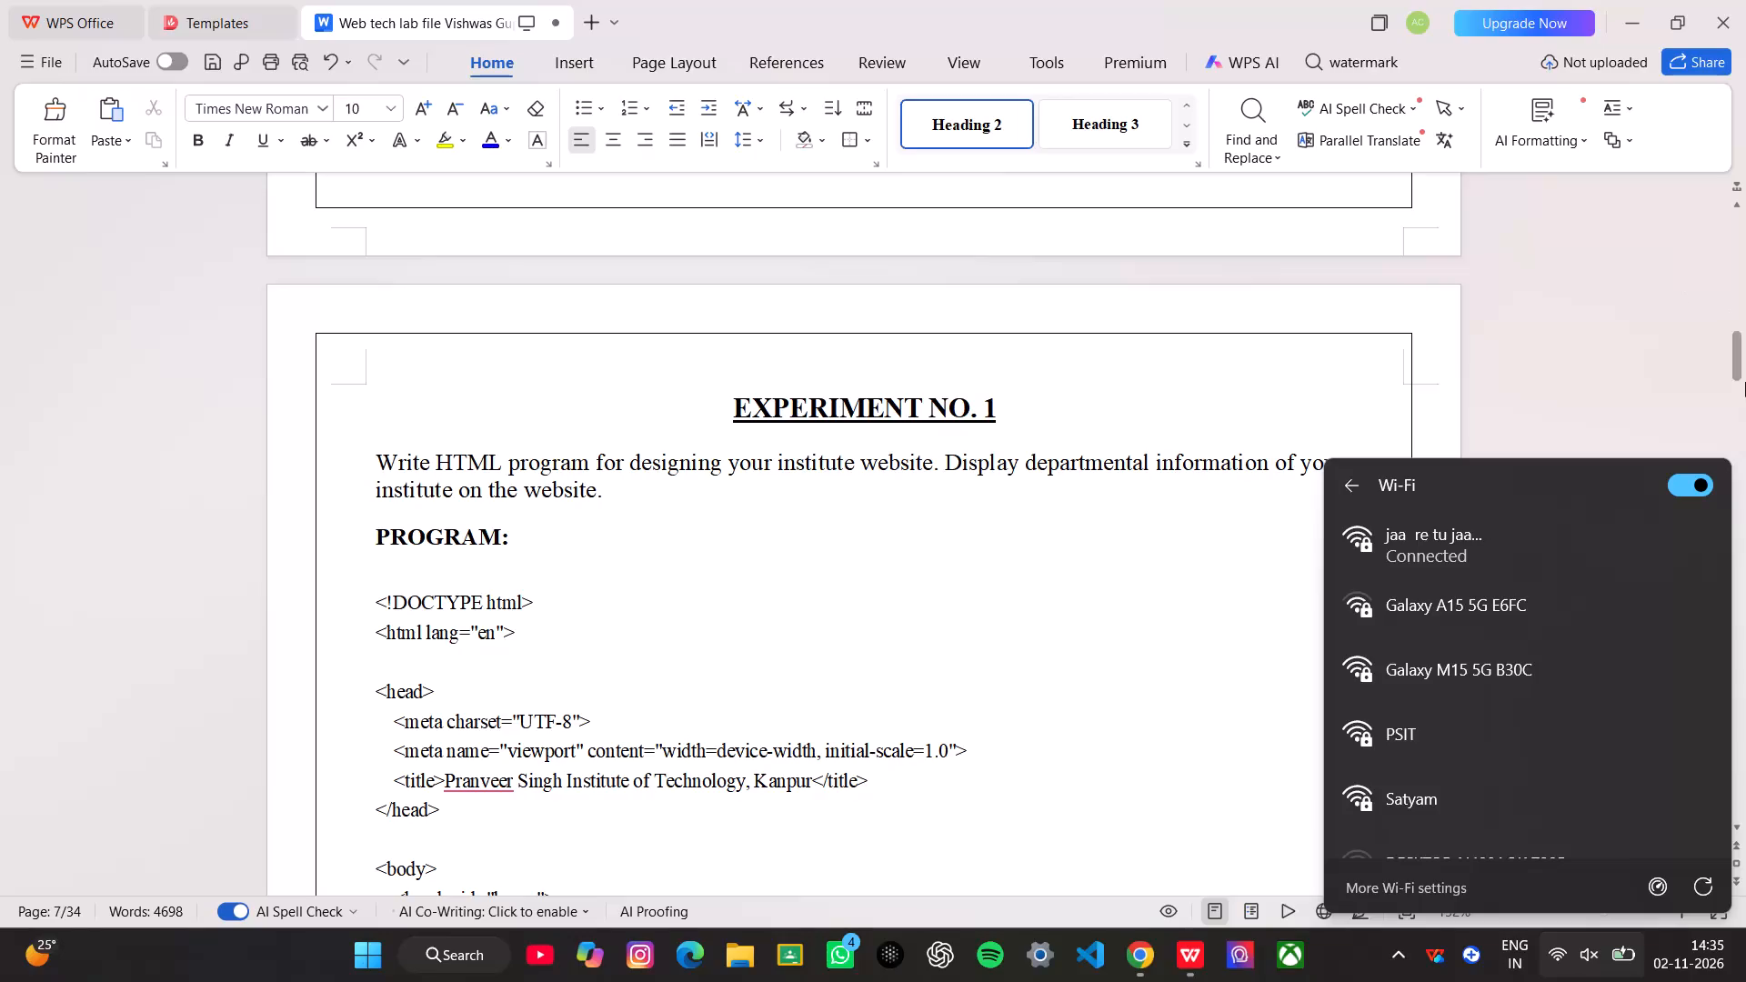
Dismiss the Wi-Fi network list and minimize the web tech lab file's window to reach the desktop.
click(1164, 262)
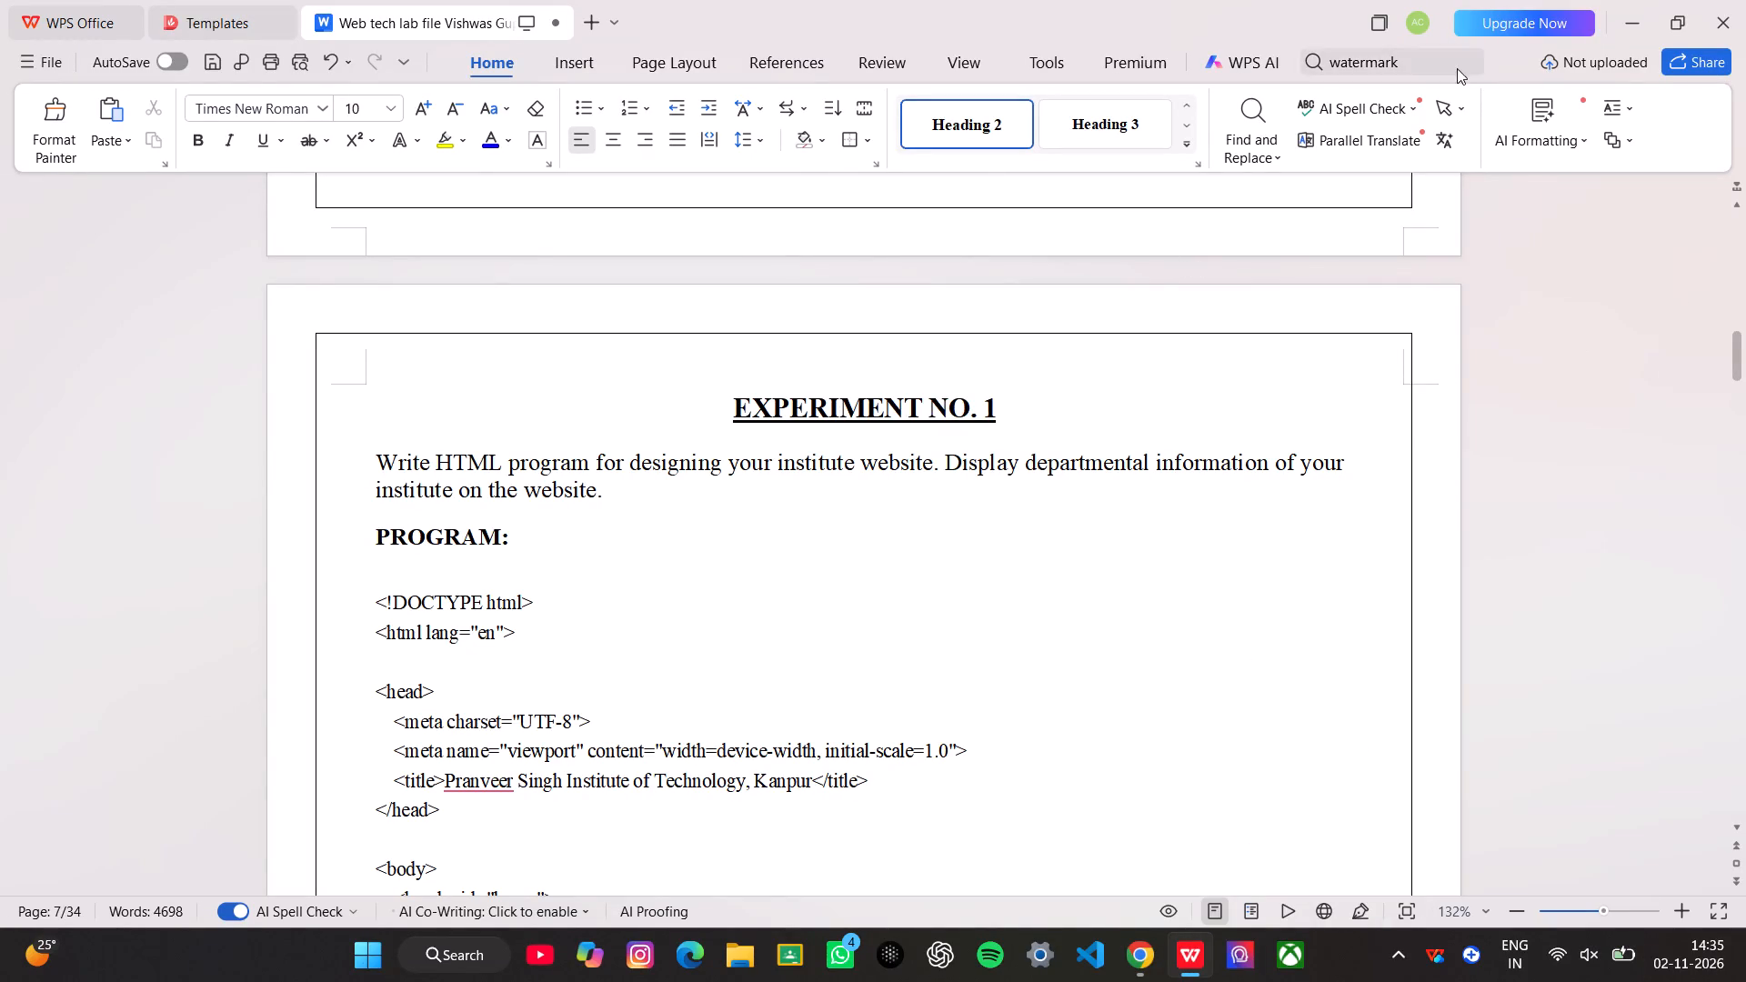
click(1638, 25)
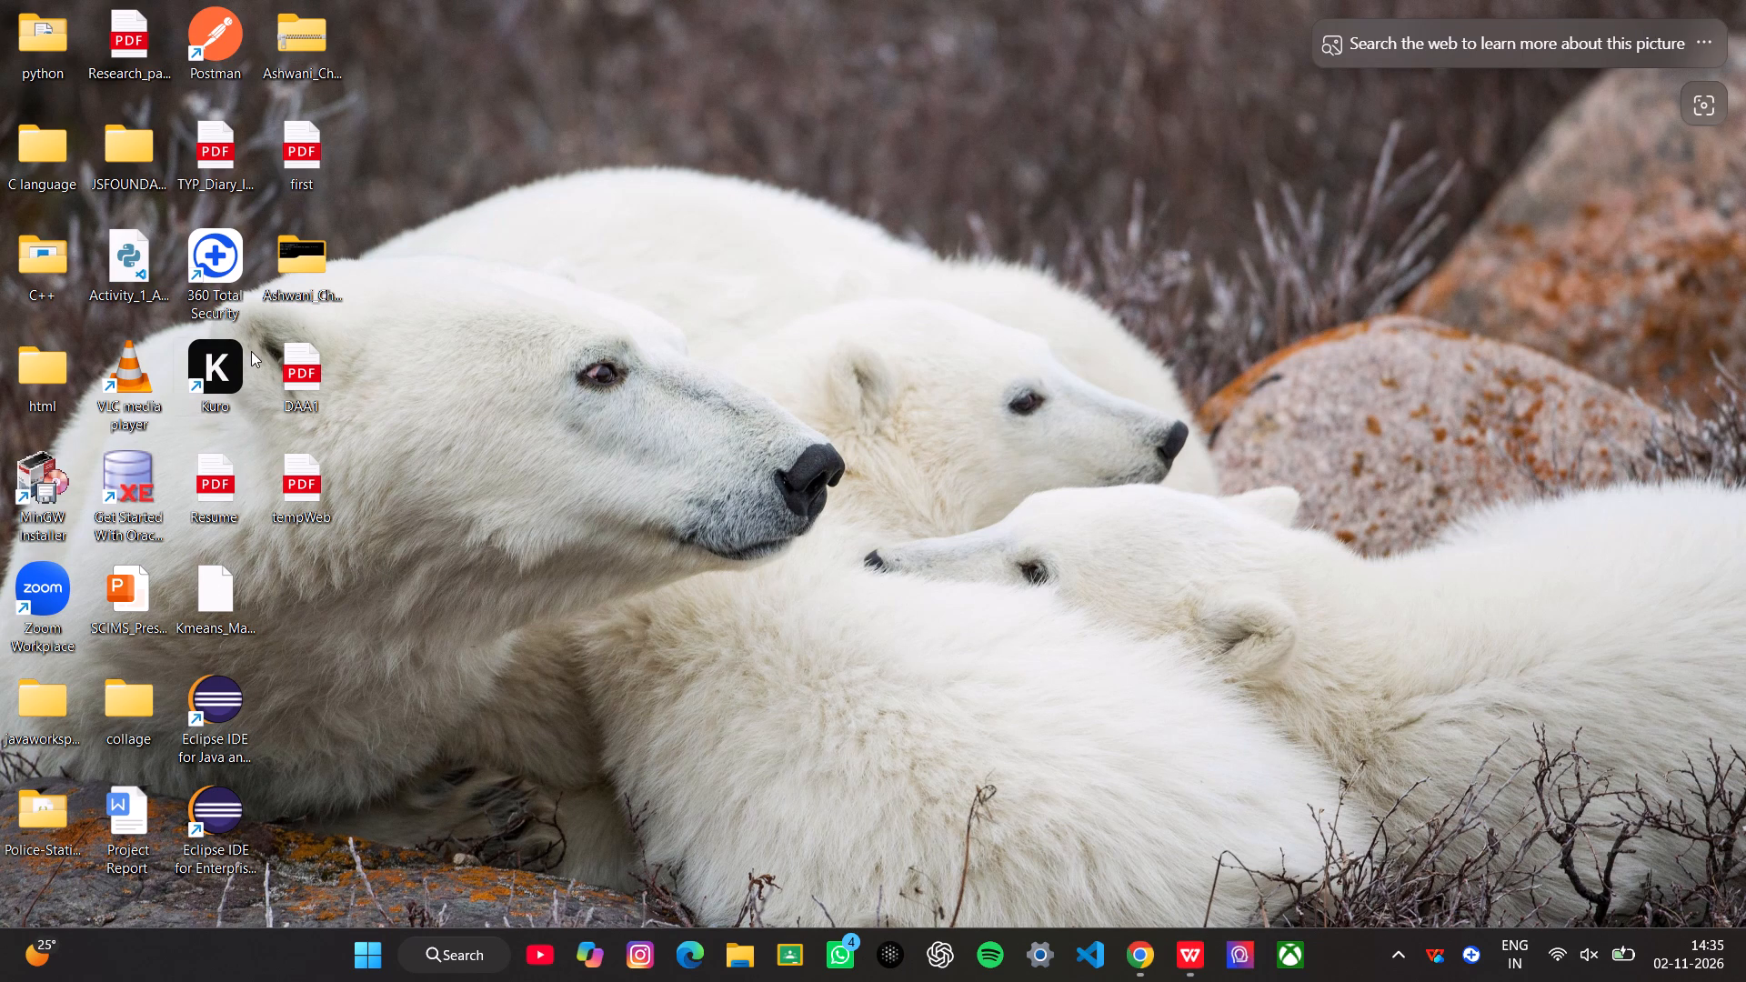
Launch the Kuro application from the desktop.
double_click(241, 374)
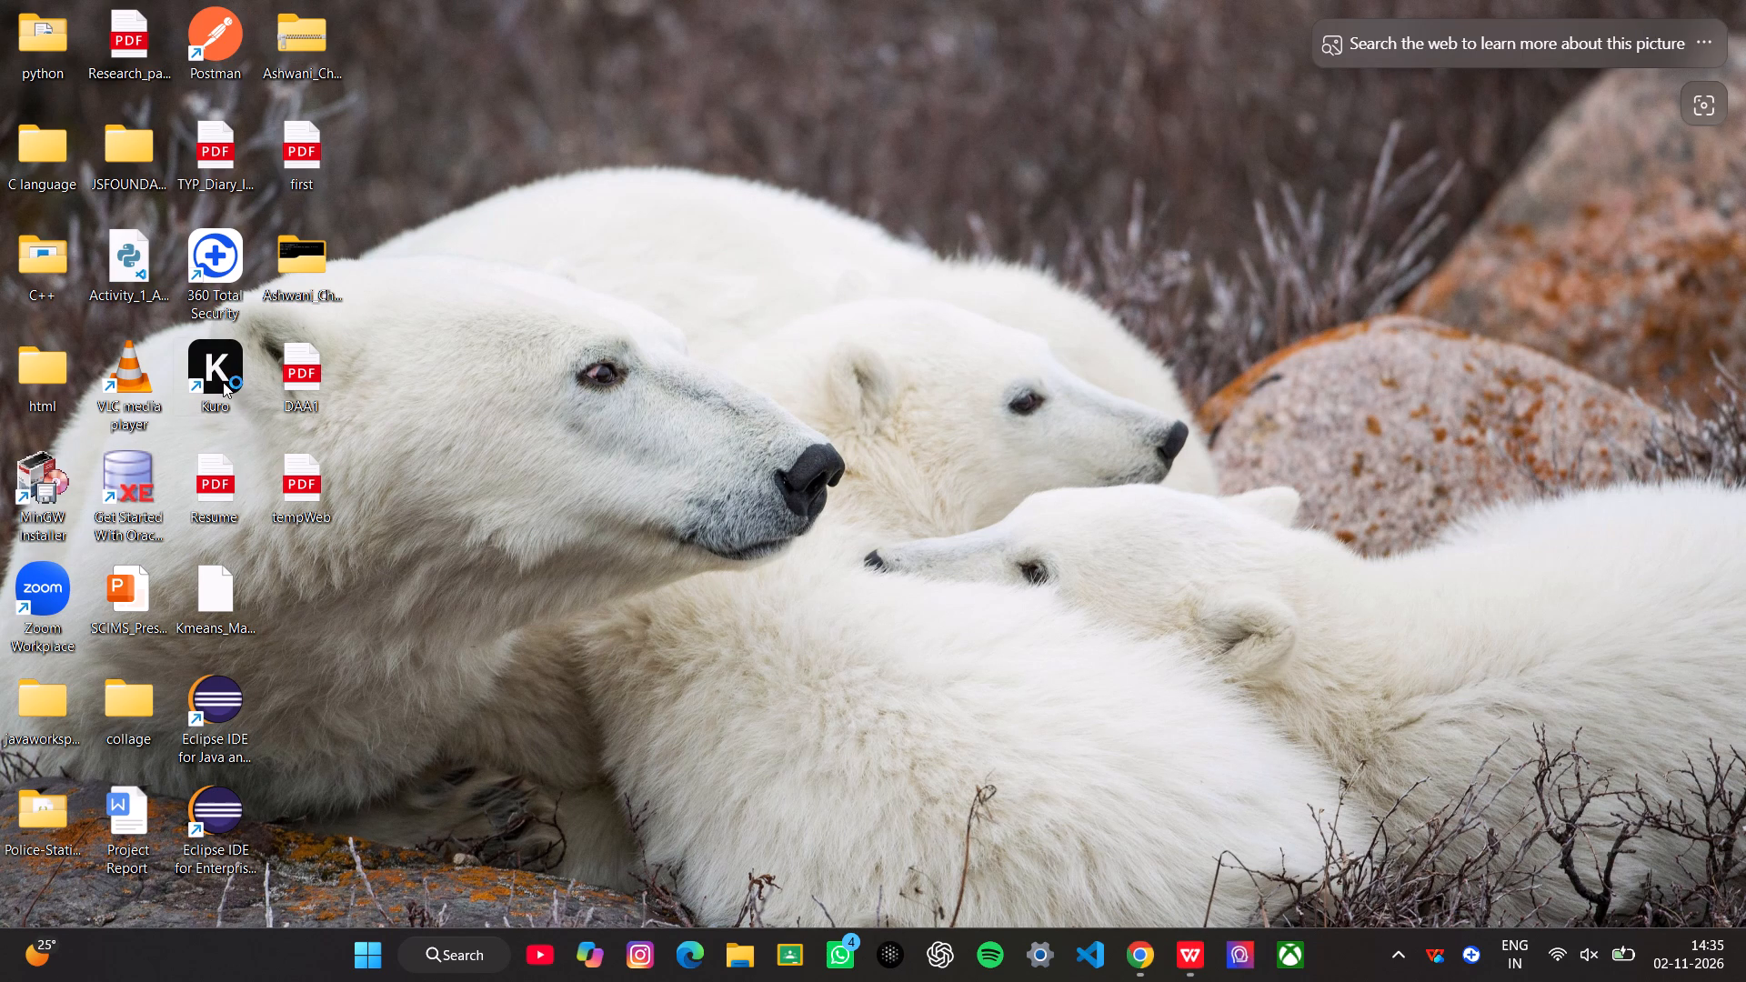
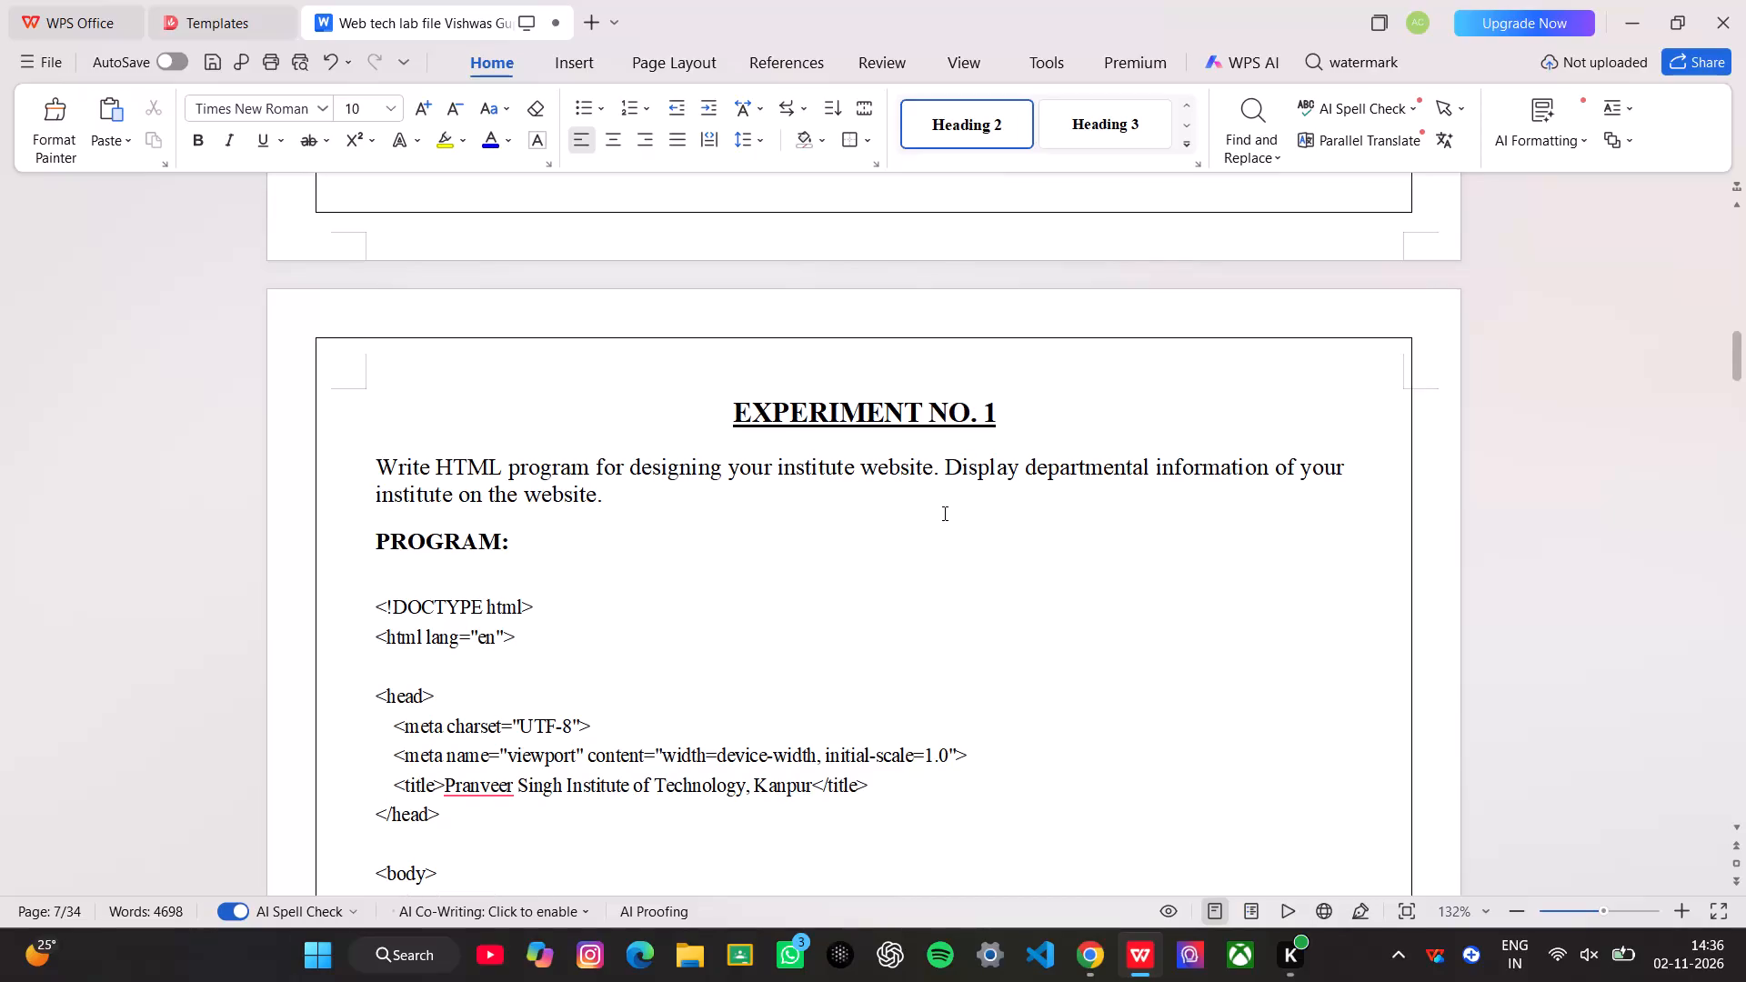
Examine the lab experiment INDEX table, selecting its header row and the Experiment 1 row.
scroll(943, 513, up, 4)
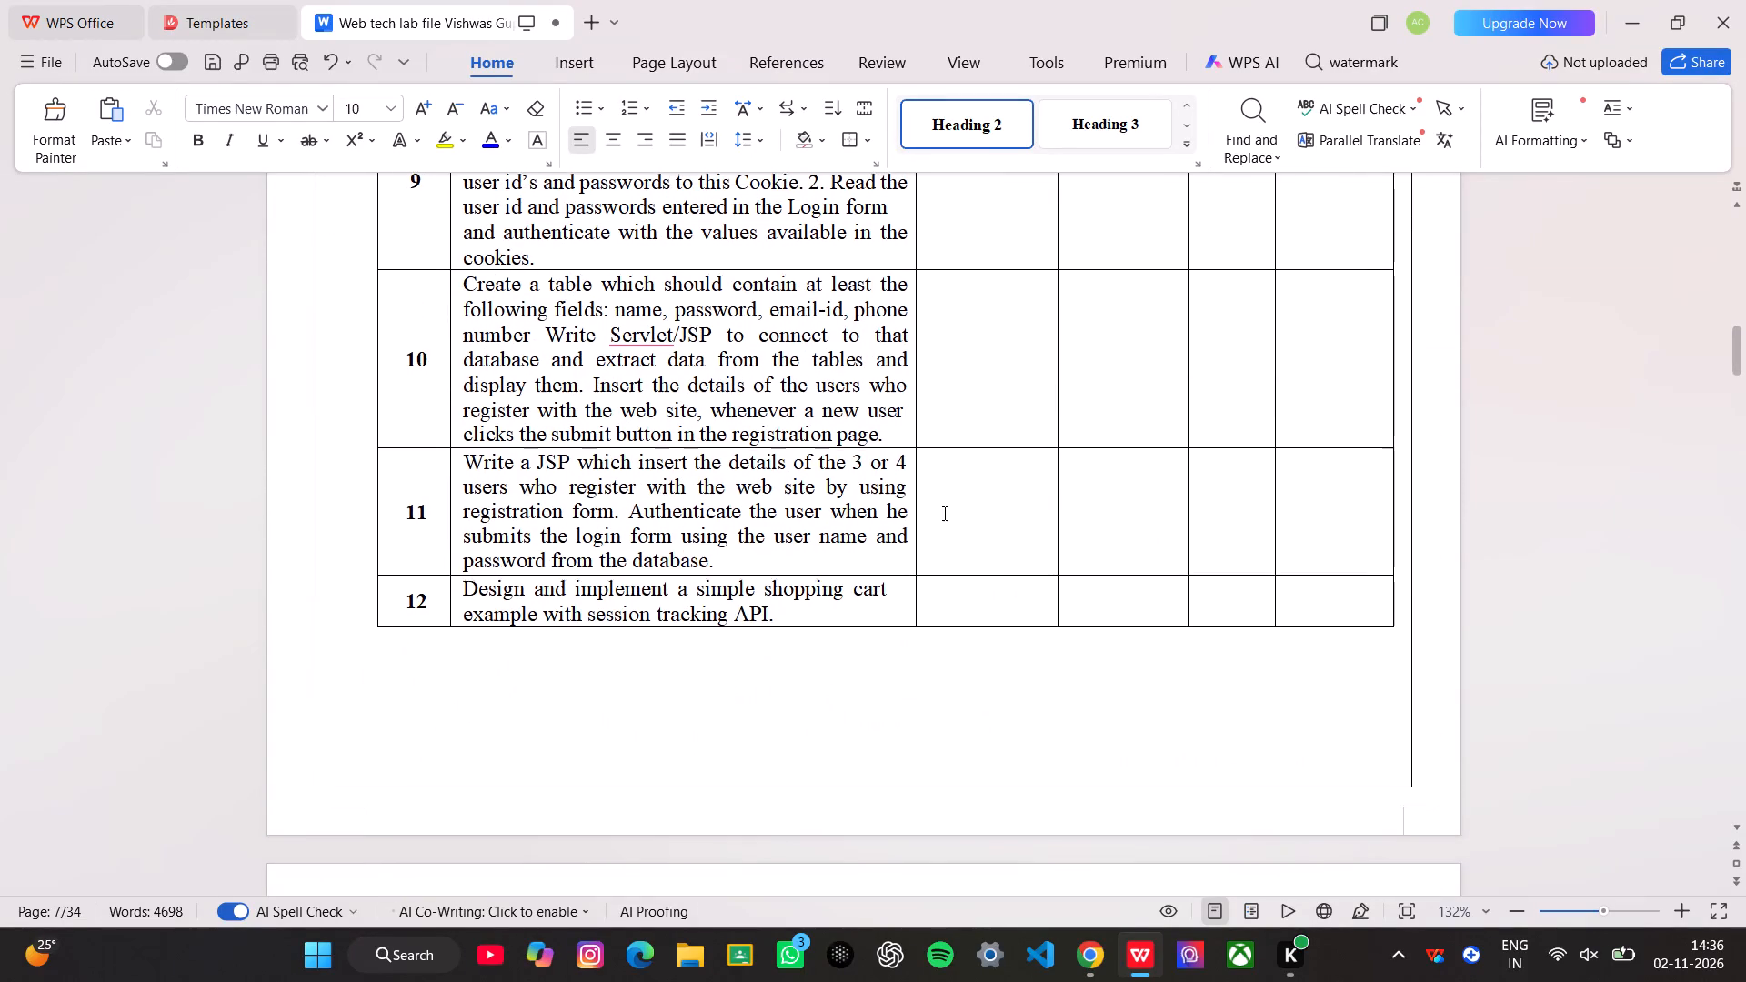
scroll(943, 513, up, 6)
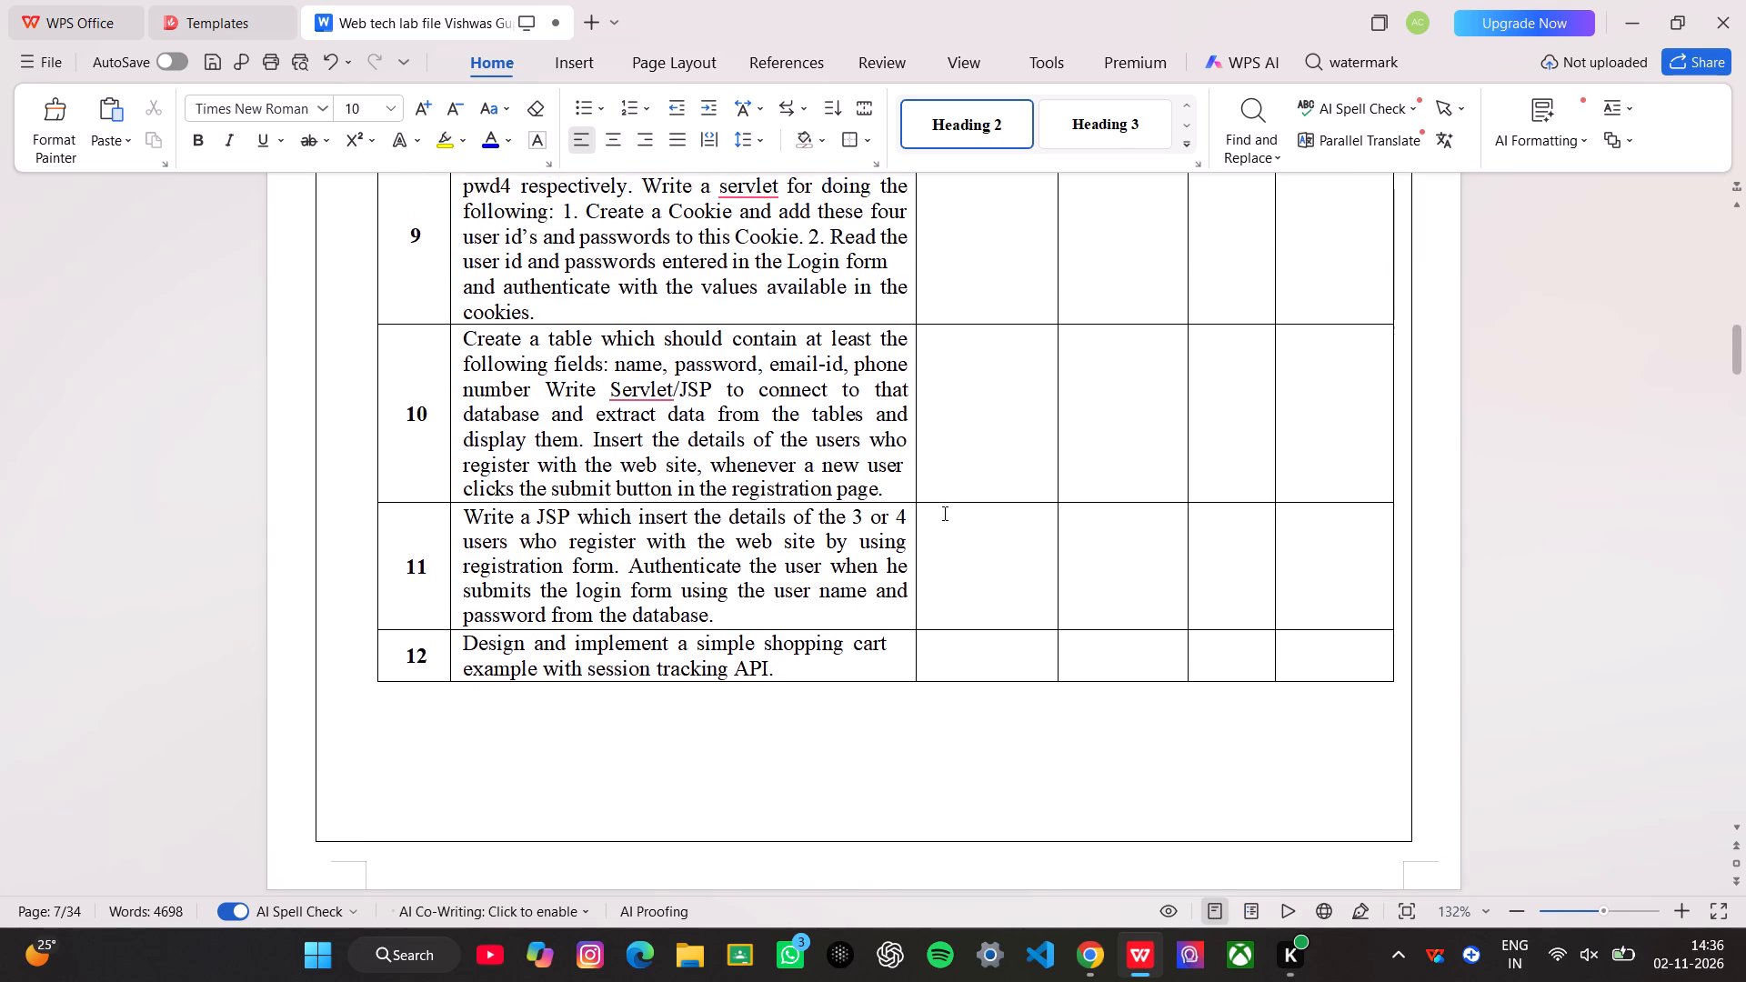
scroll(943, 513, up, 7)
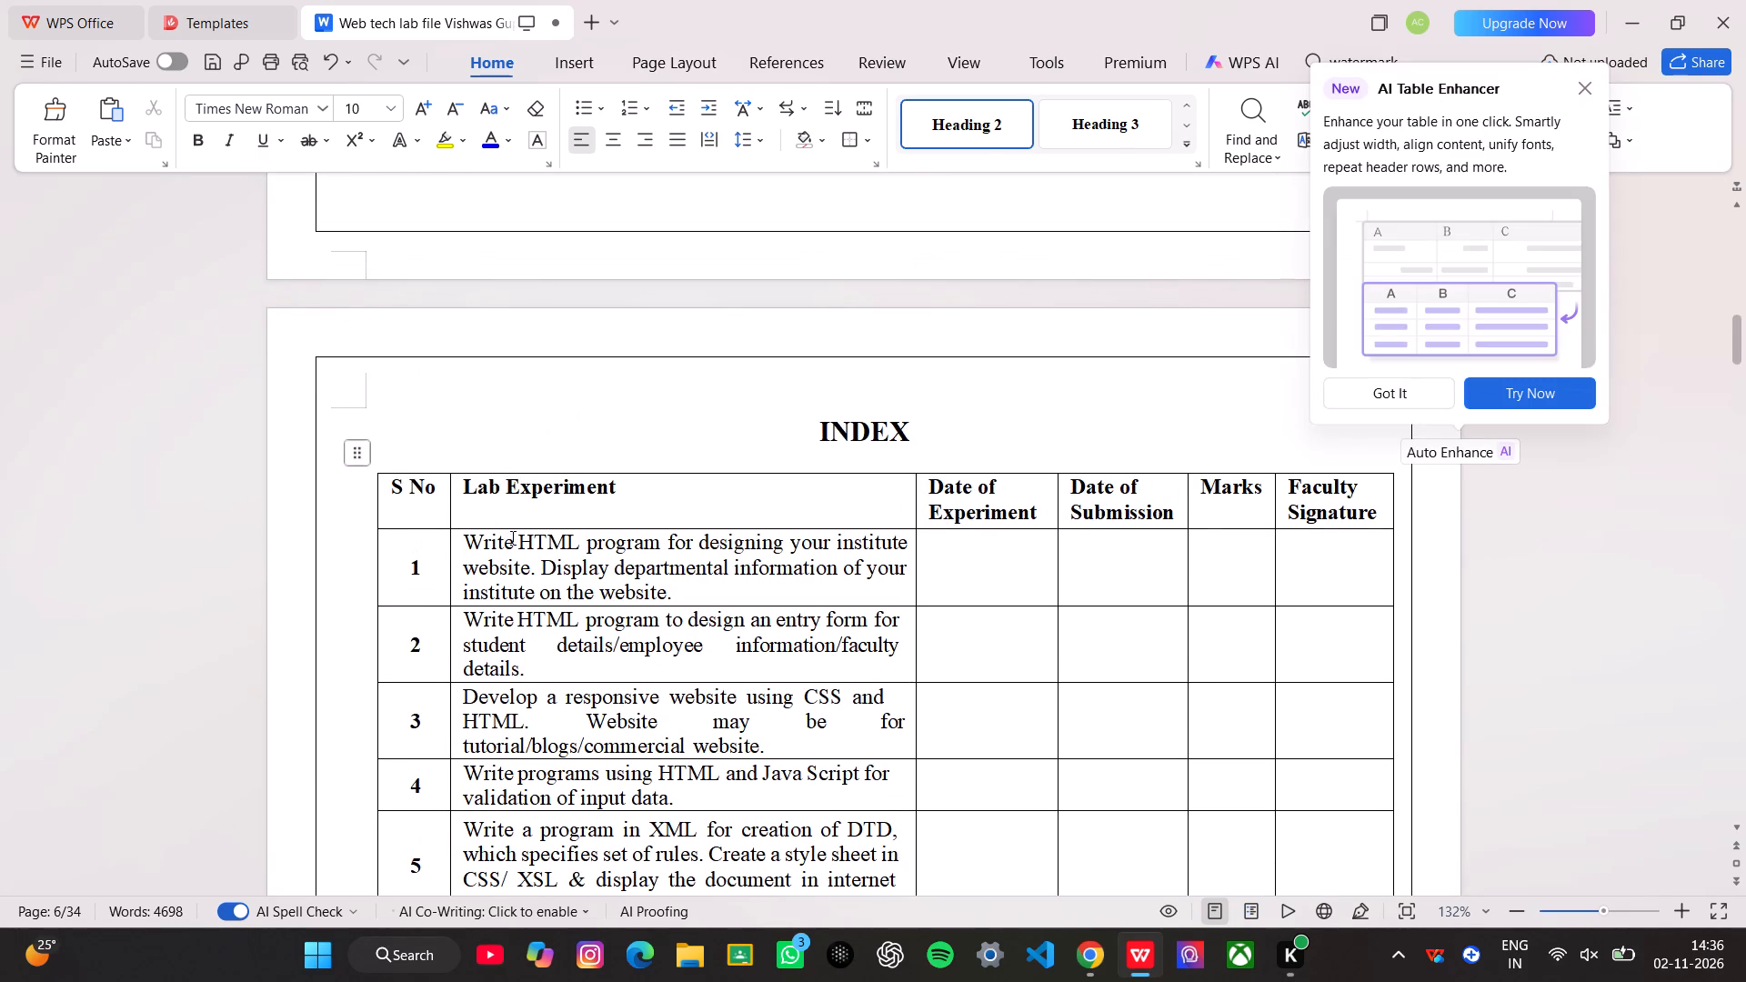
click(378, 483)
click(375, 481)
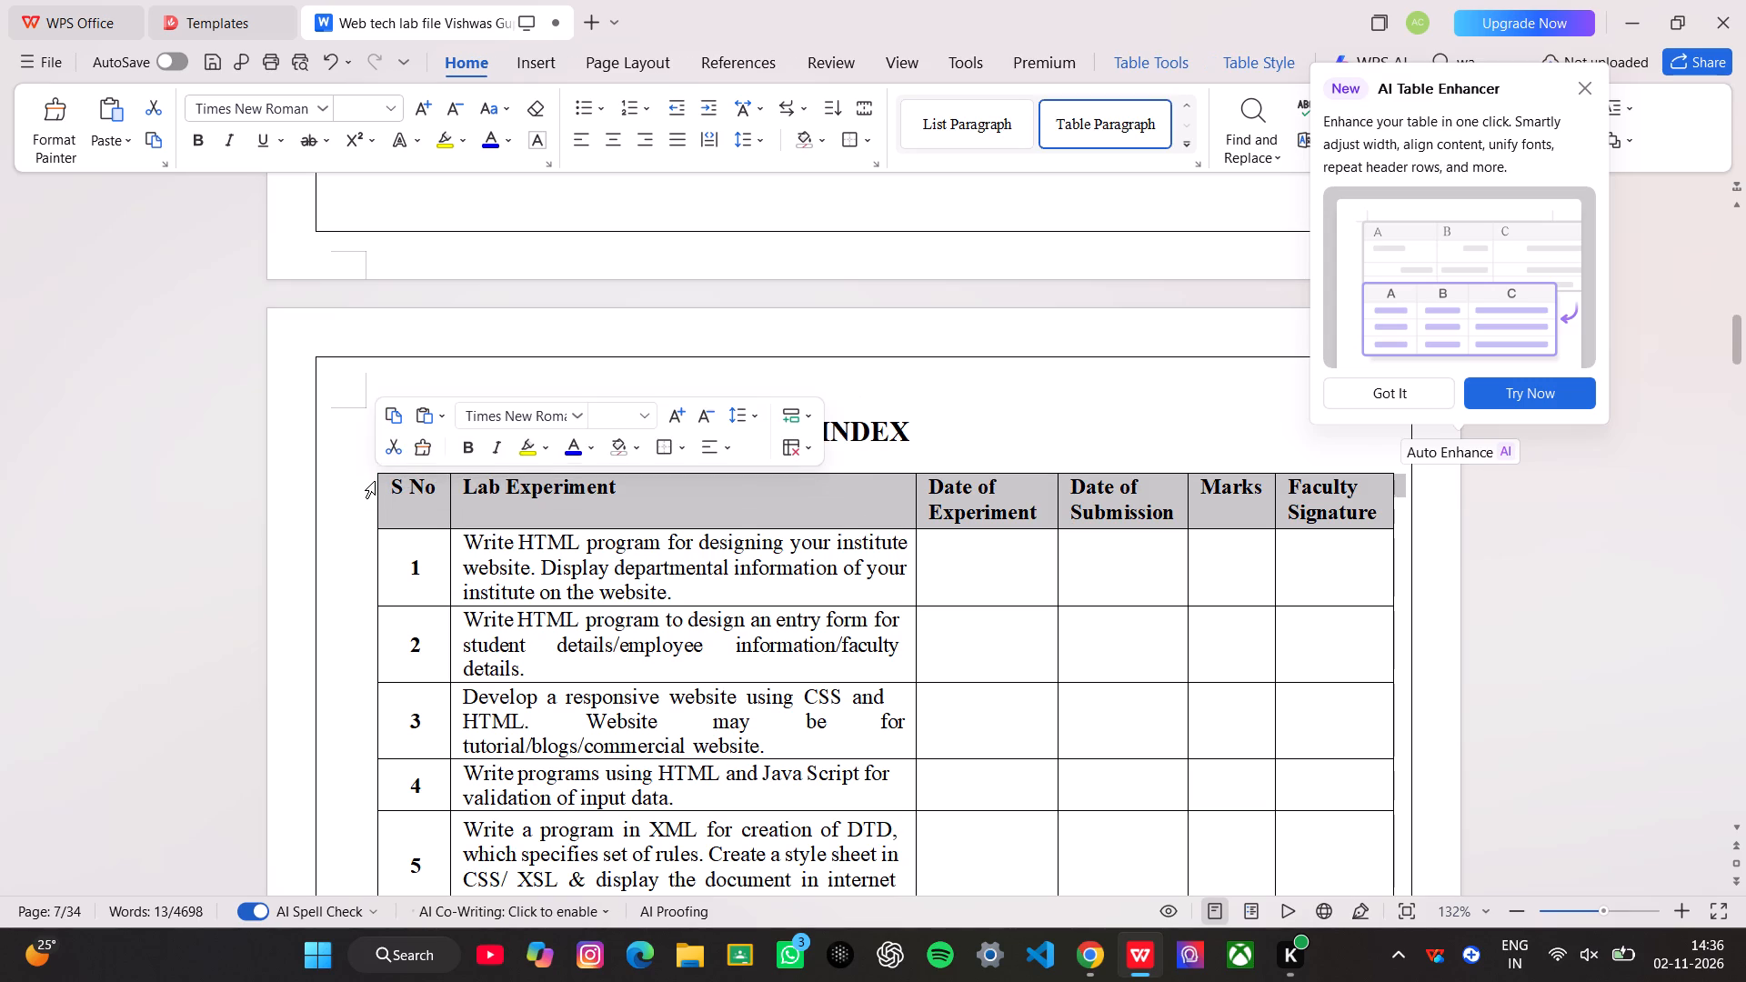
click(375, 481)
click(359, 488)
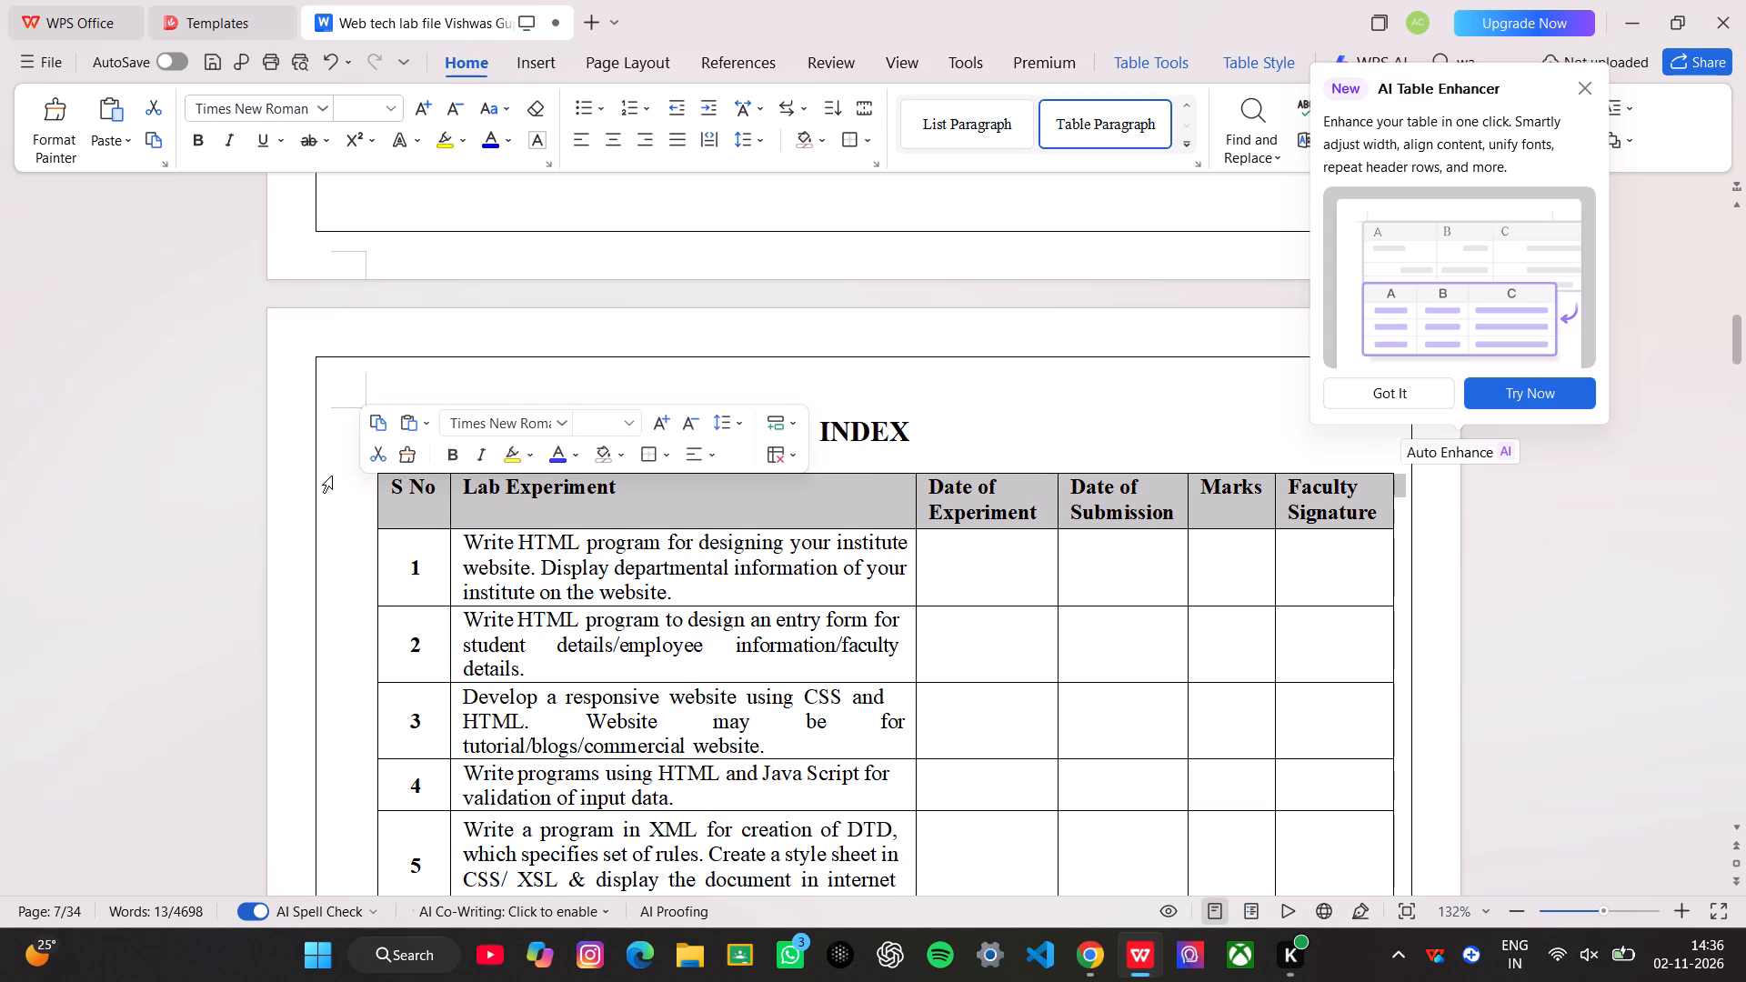
click(327, 476)
click(324, 486)
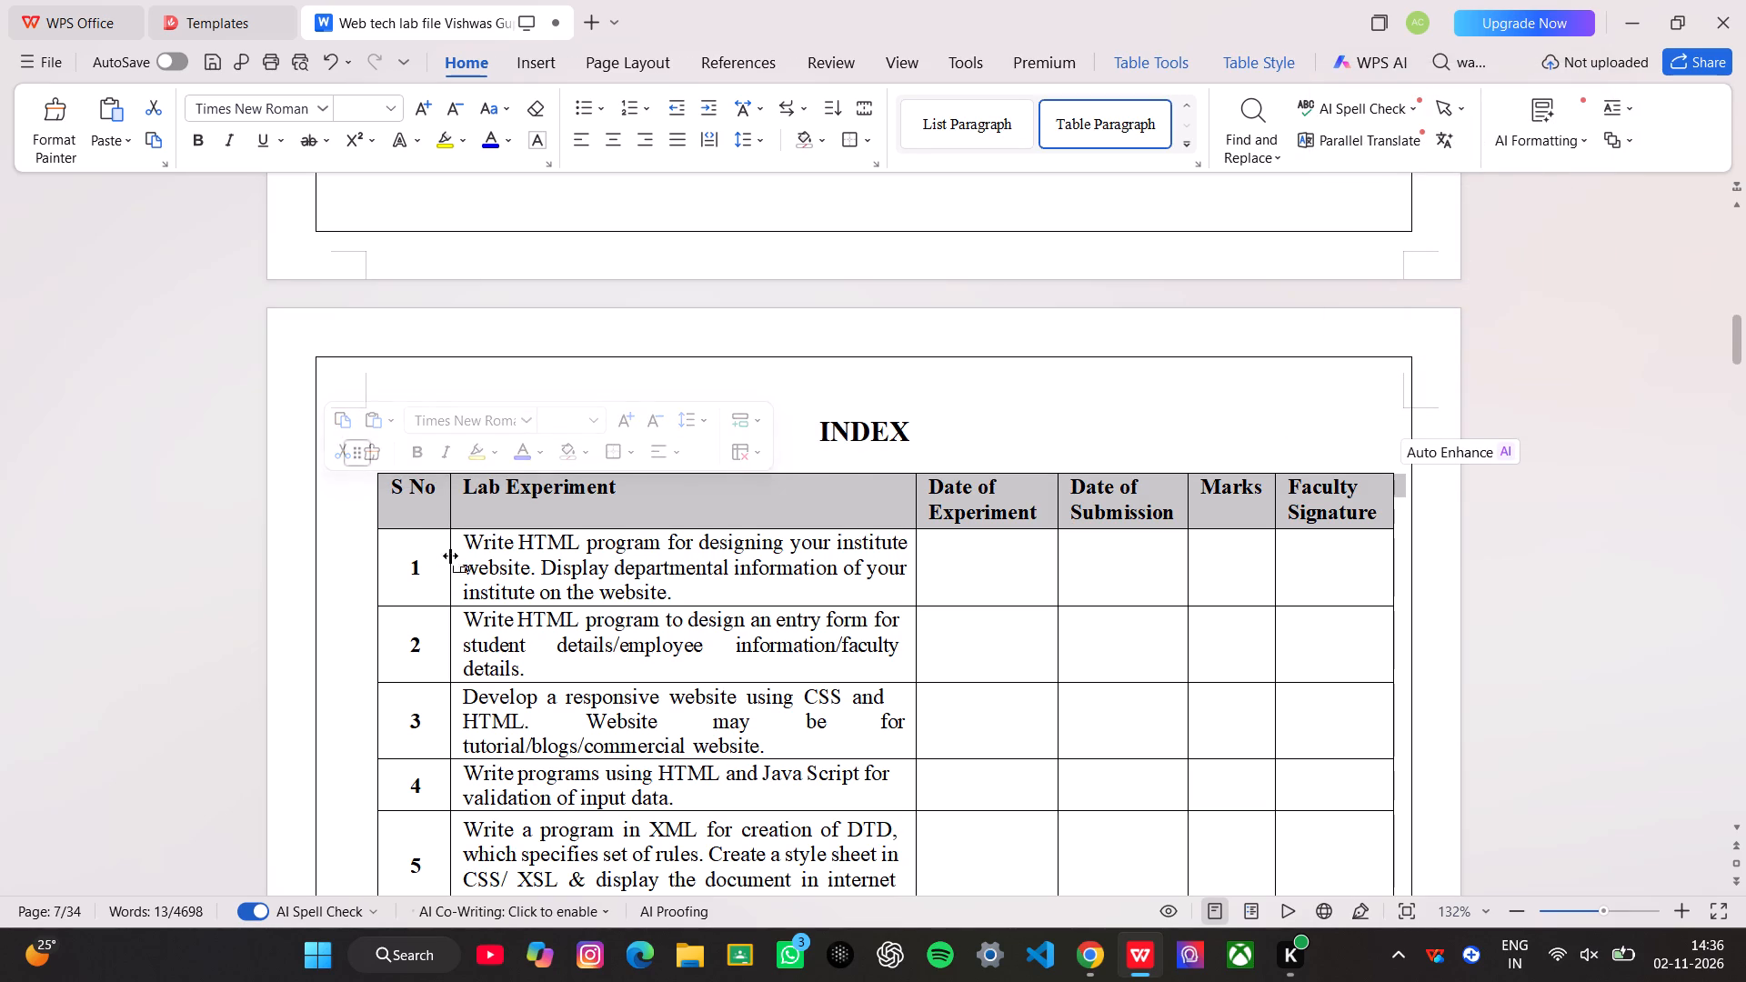
click(547, 721)
click(348, 509)
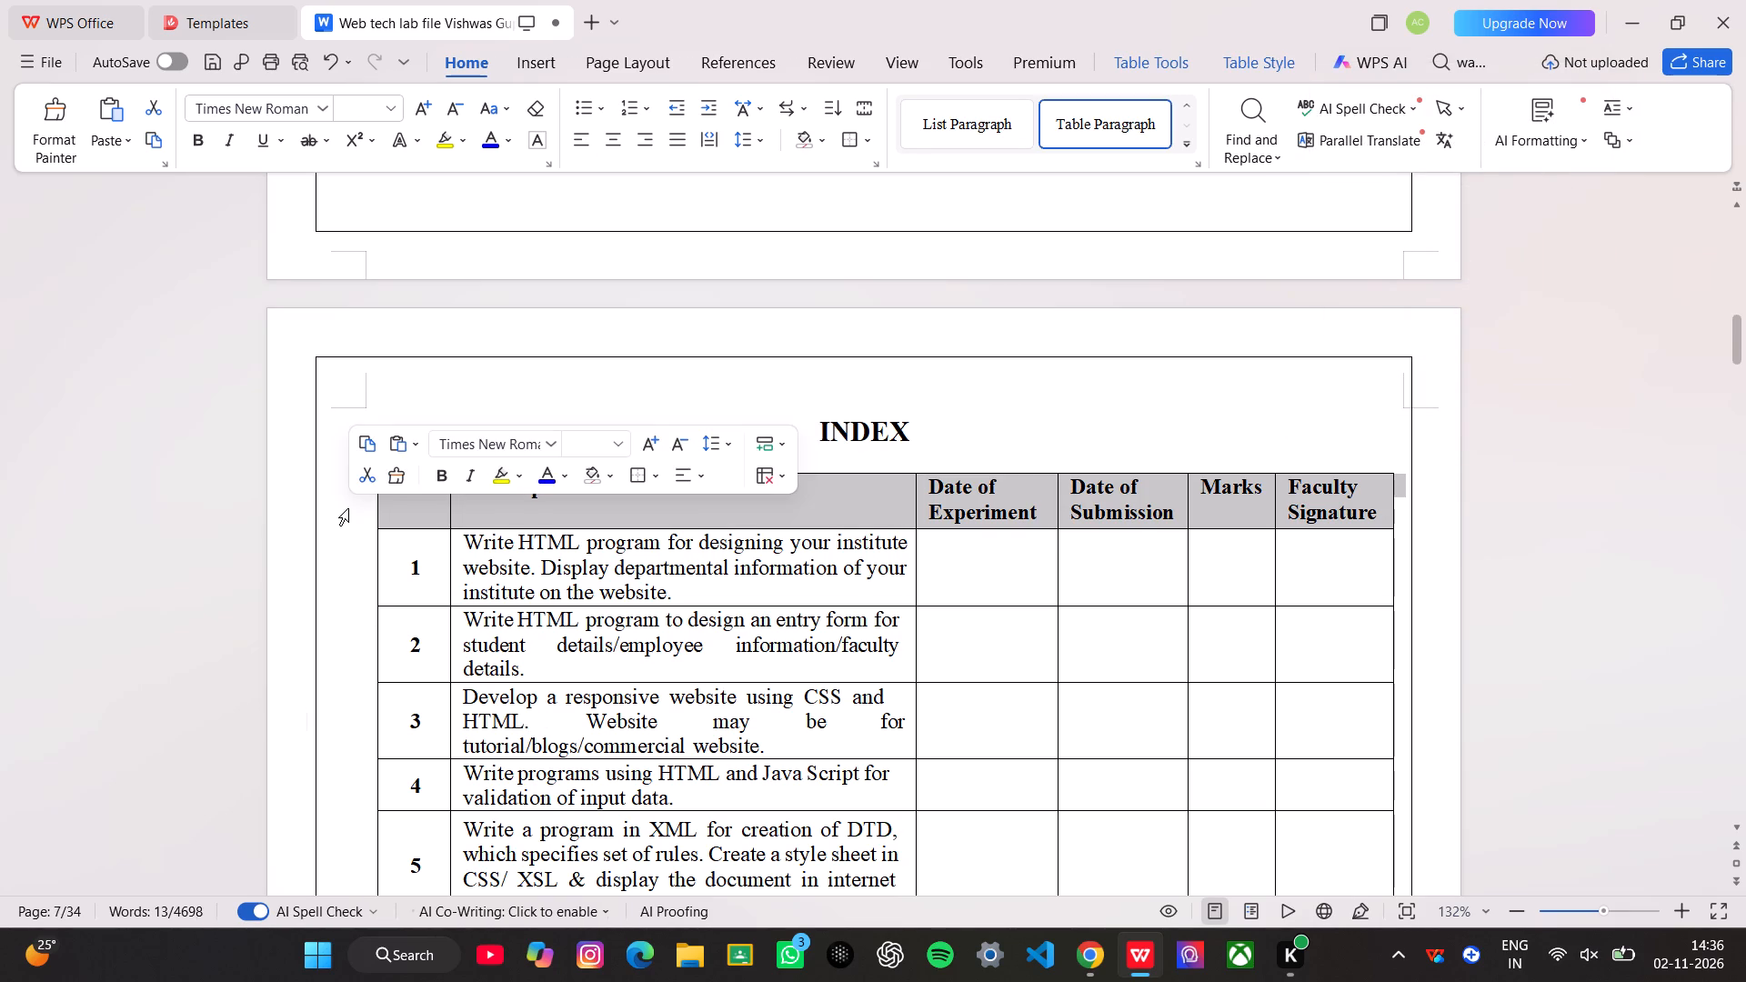
click(336, 485)
drag(321, 458, 352, 532)
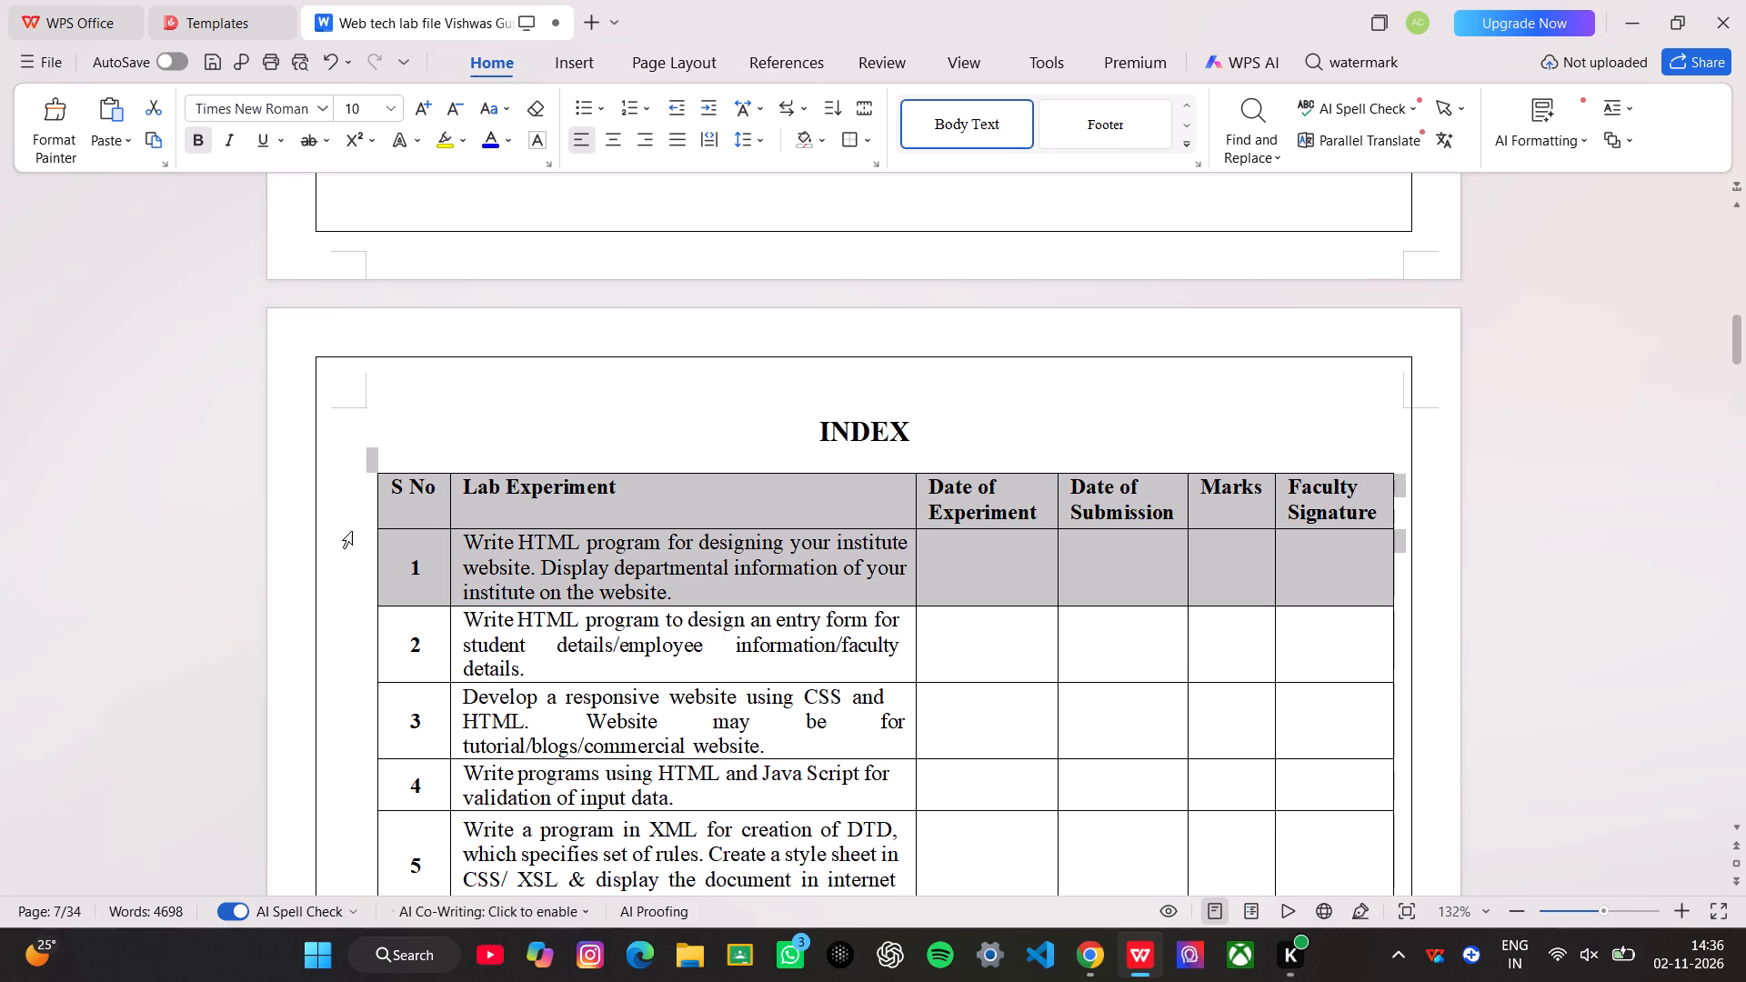
drag(352, 532, 353, 548)
click(353, 548)
click(380, 583)
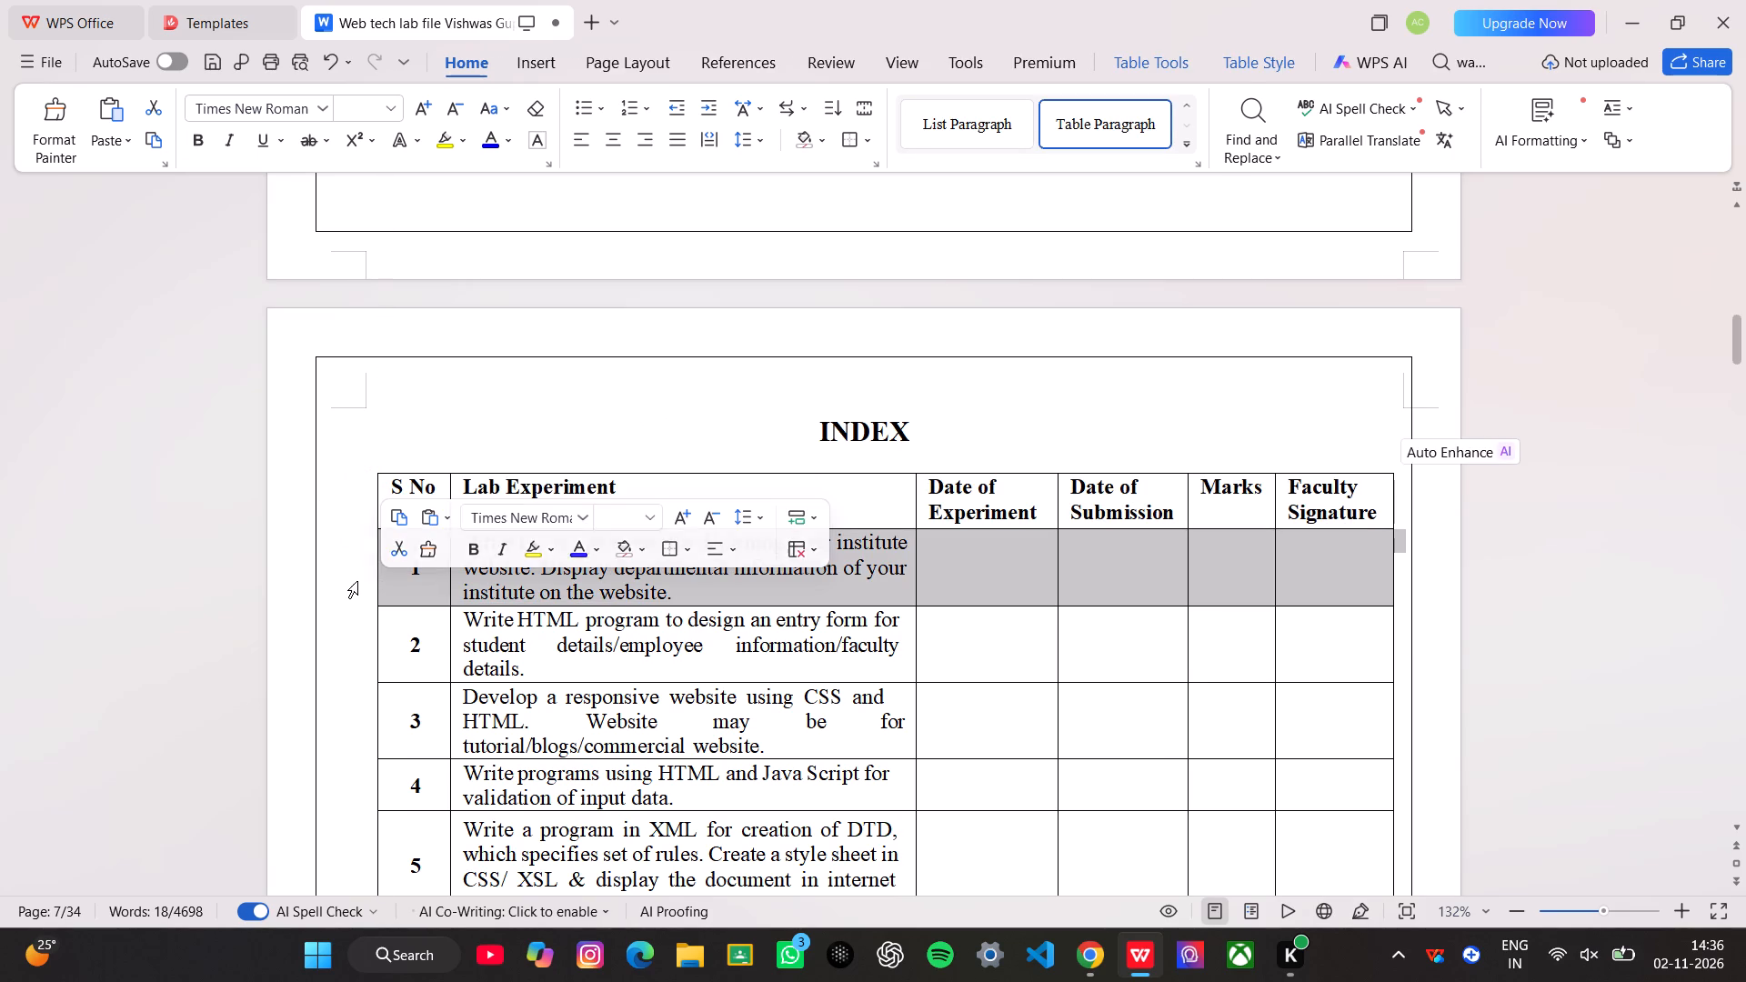
click(336, 582)
Examine the Experiment No. 1 page and the HTML code of its institute website program.
scroll(336, 582, down, 7)
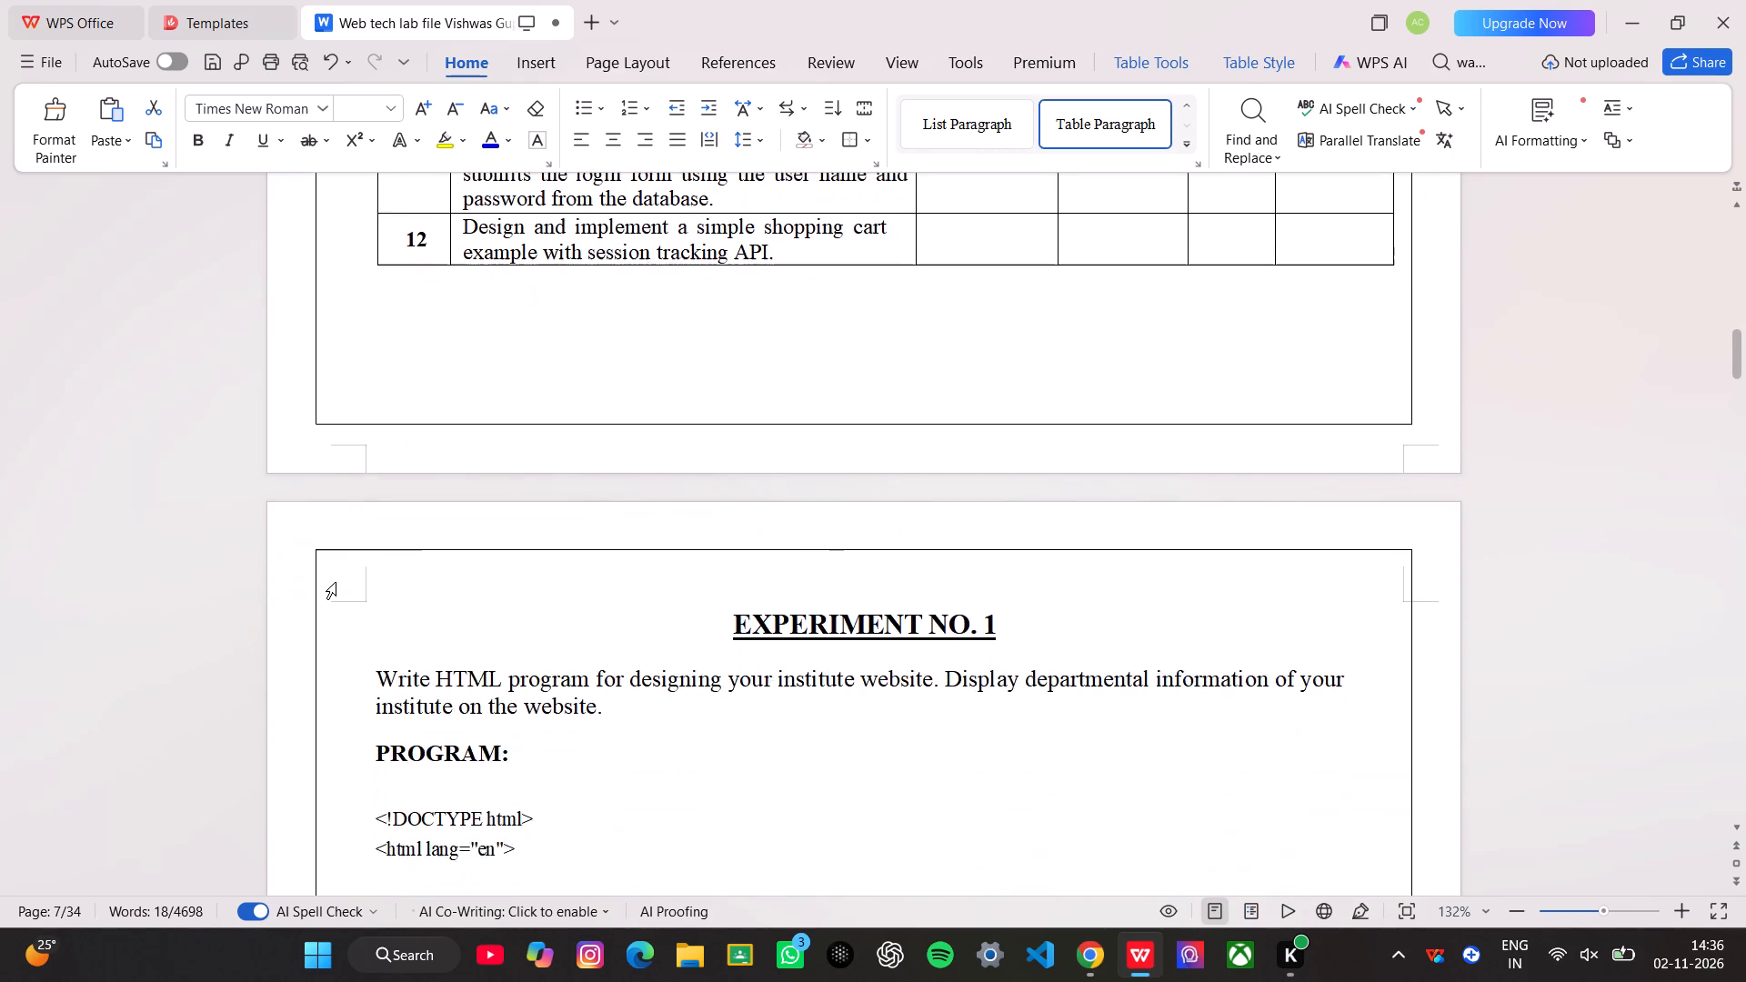
scroll(336, 582, down, 6)
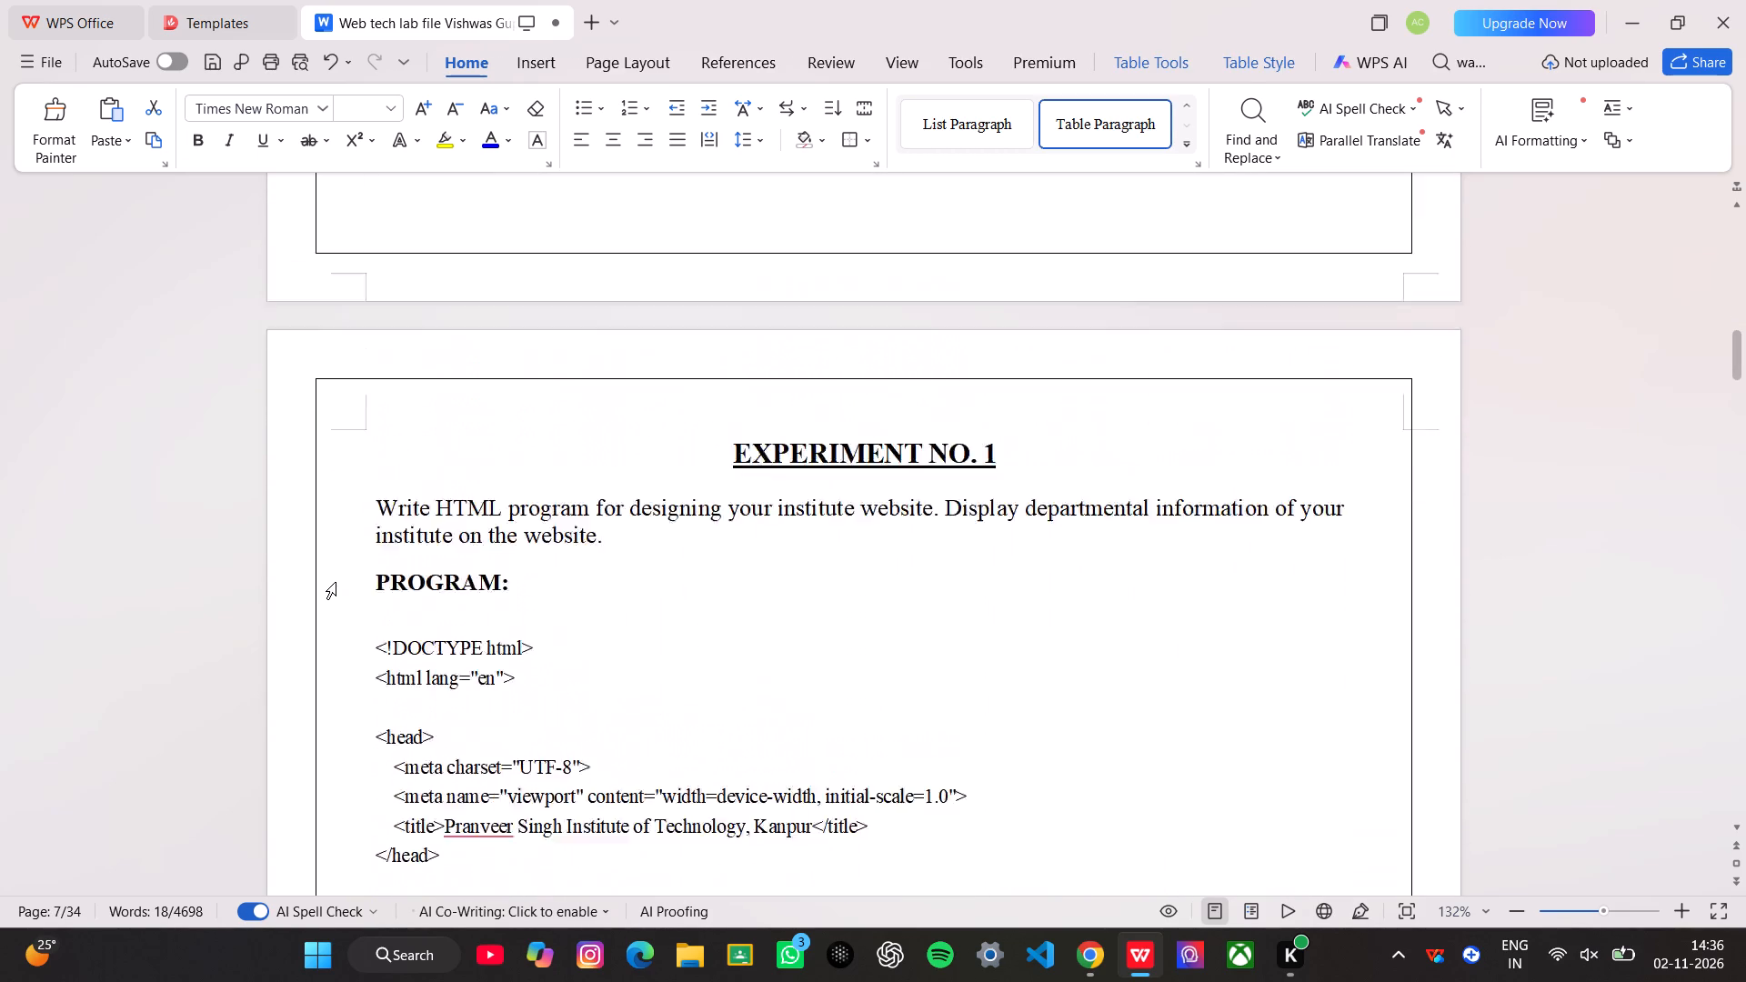
scroll(336, 582, down, 3)
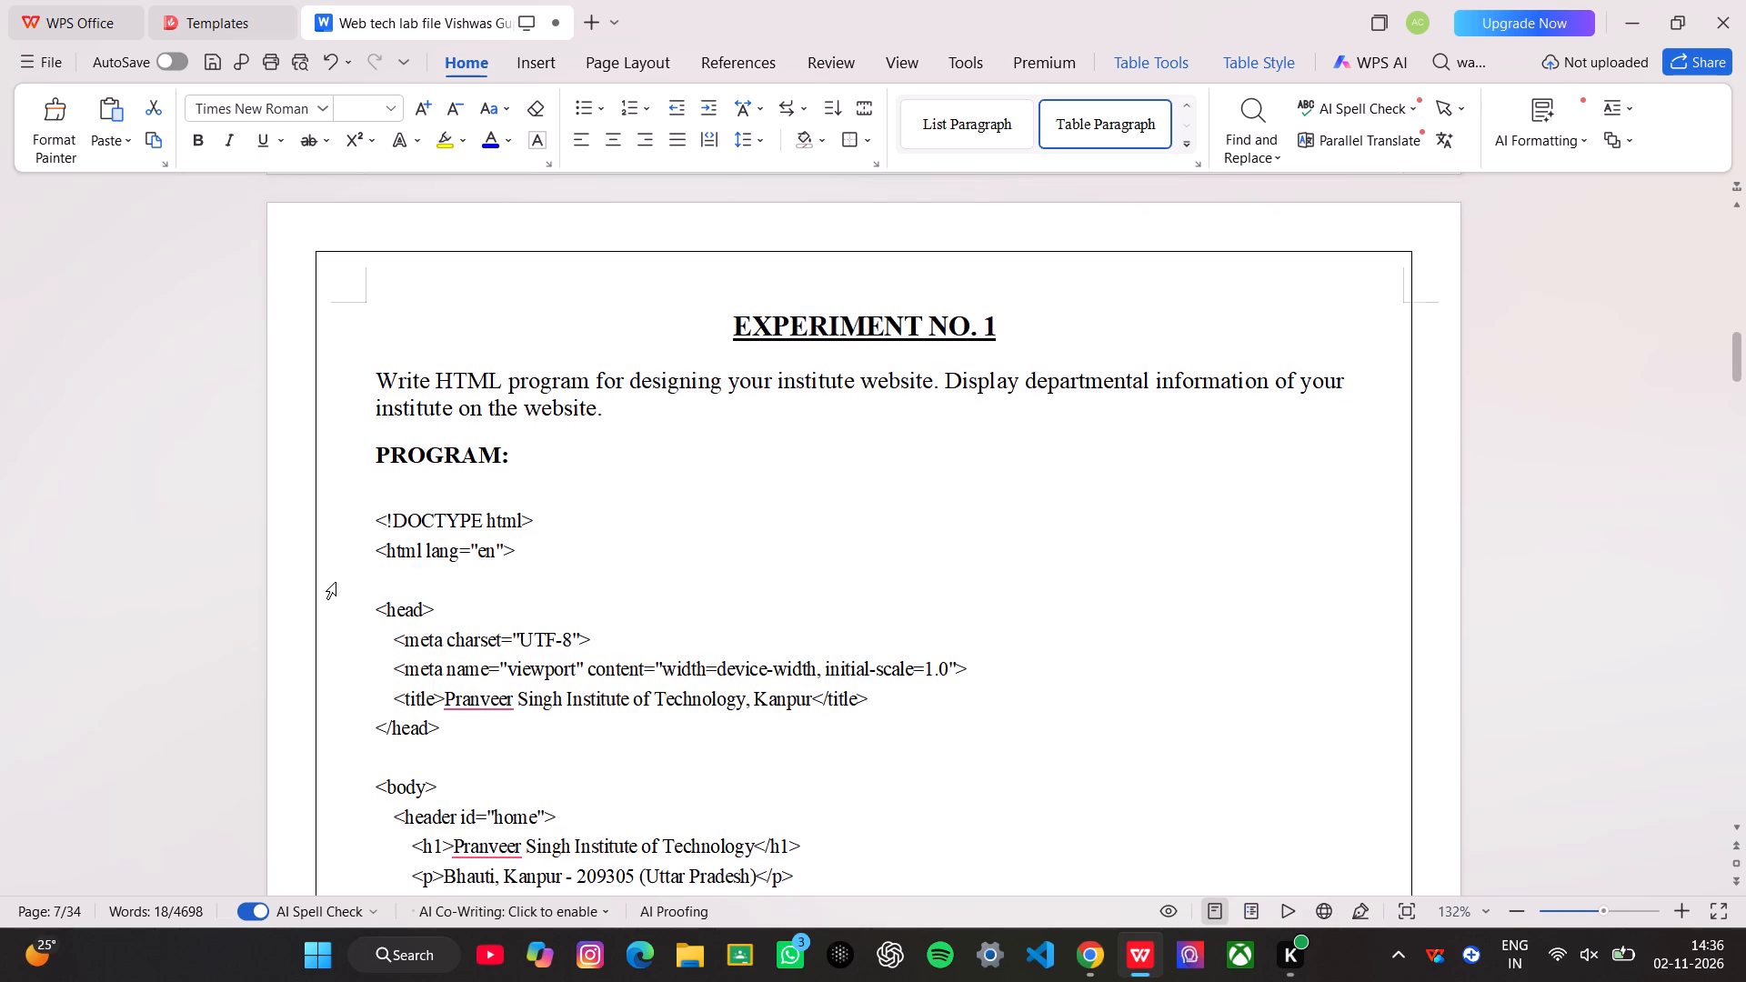
scroll(336, 582, down, 3)
scroll(336, 582, up, 4)
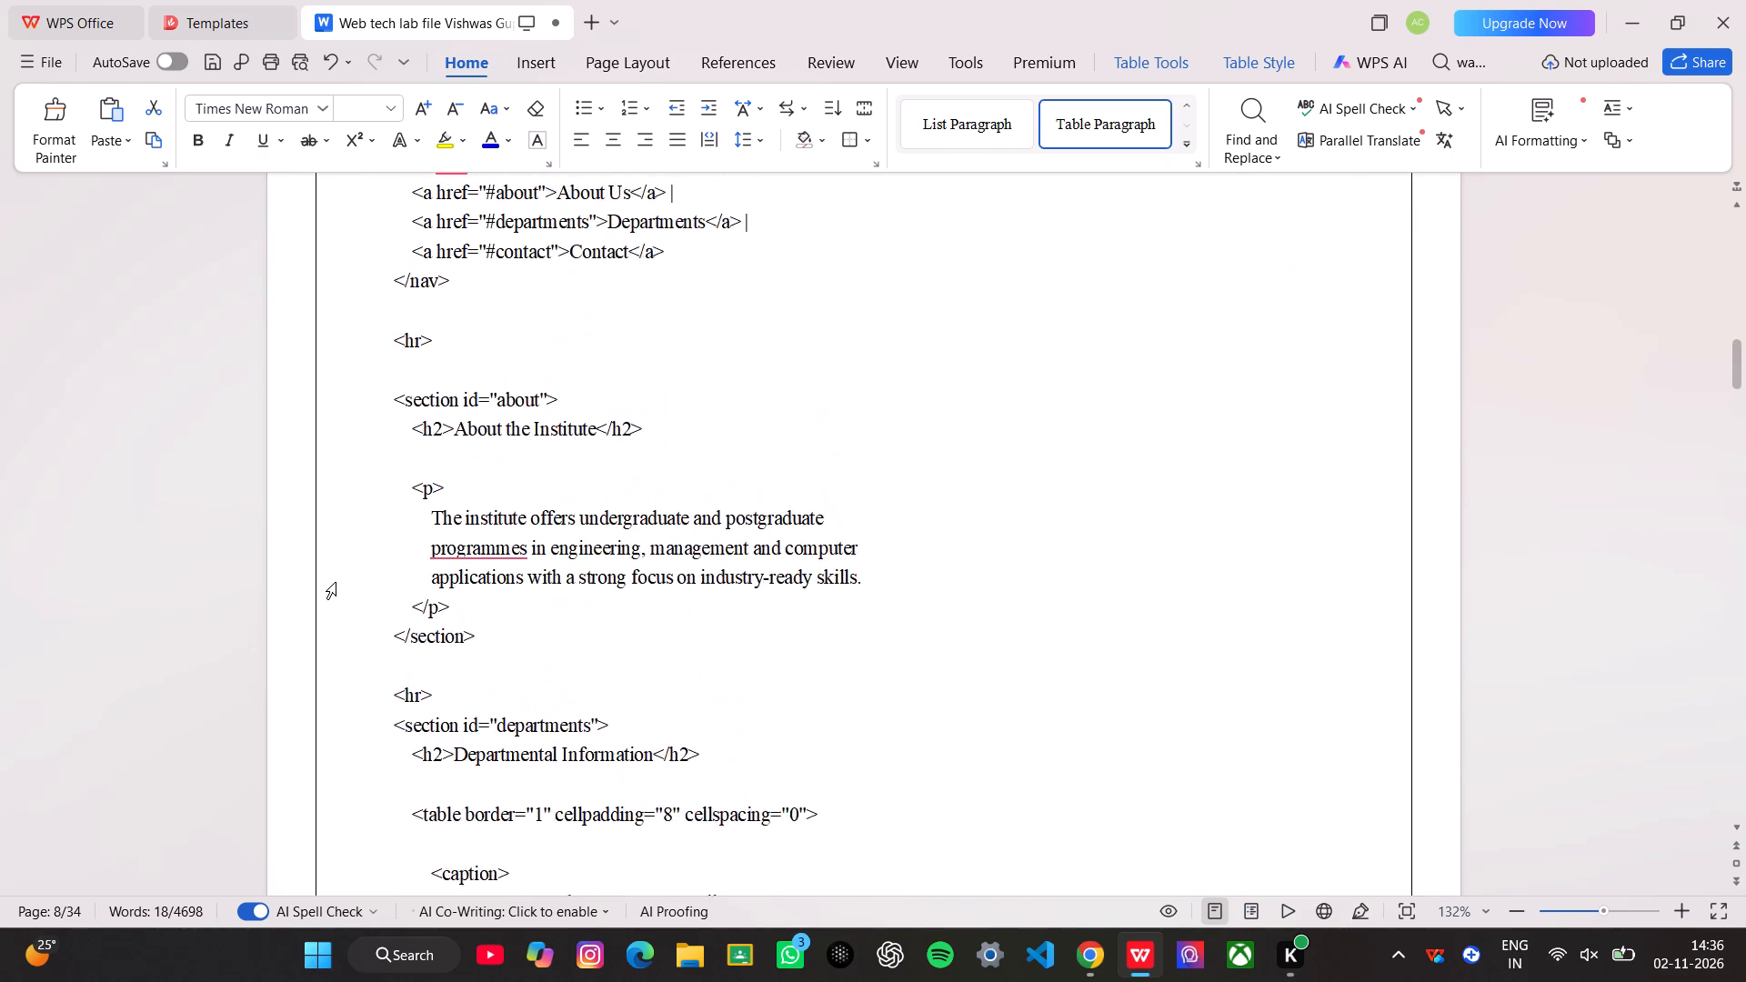
scroll(336, 582, up, 5)
scroll(336, 582, down, 1)
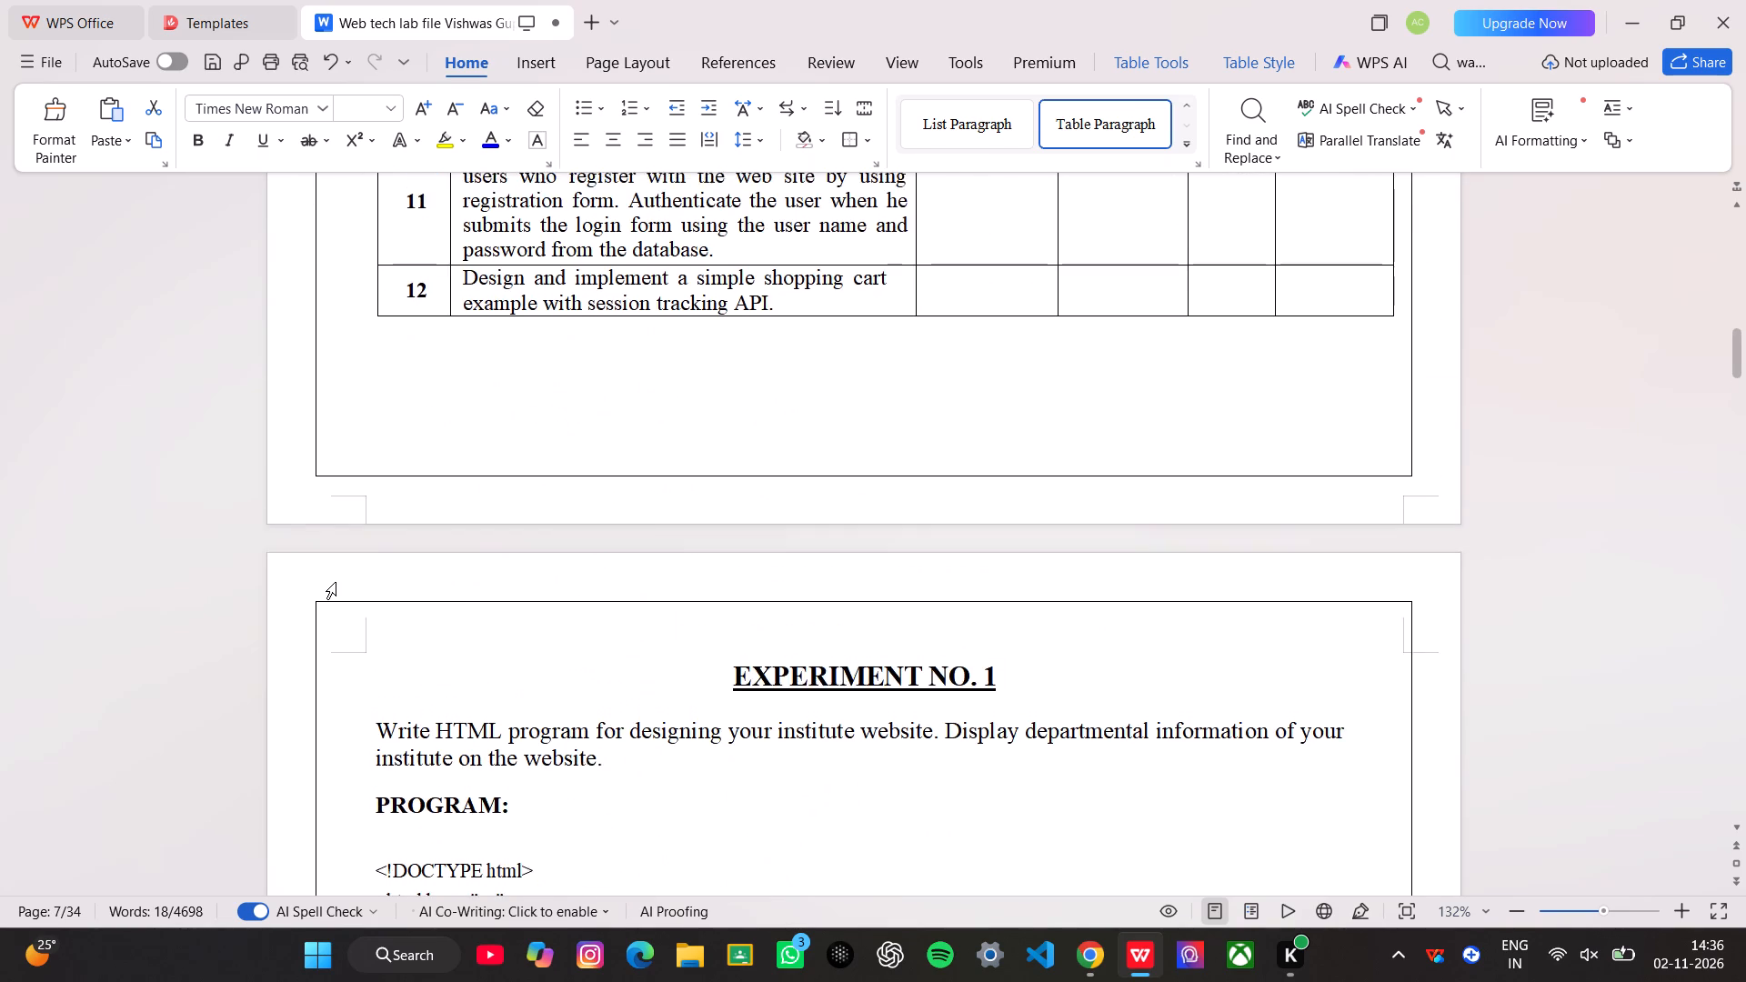
scroll(336, 582, down, 1)
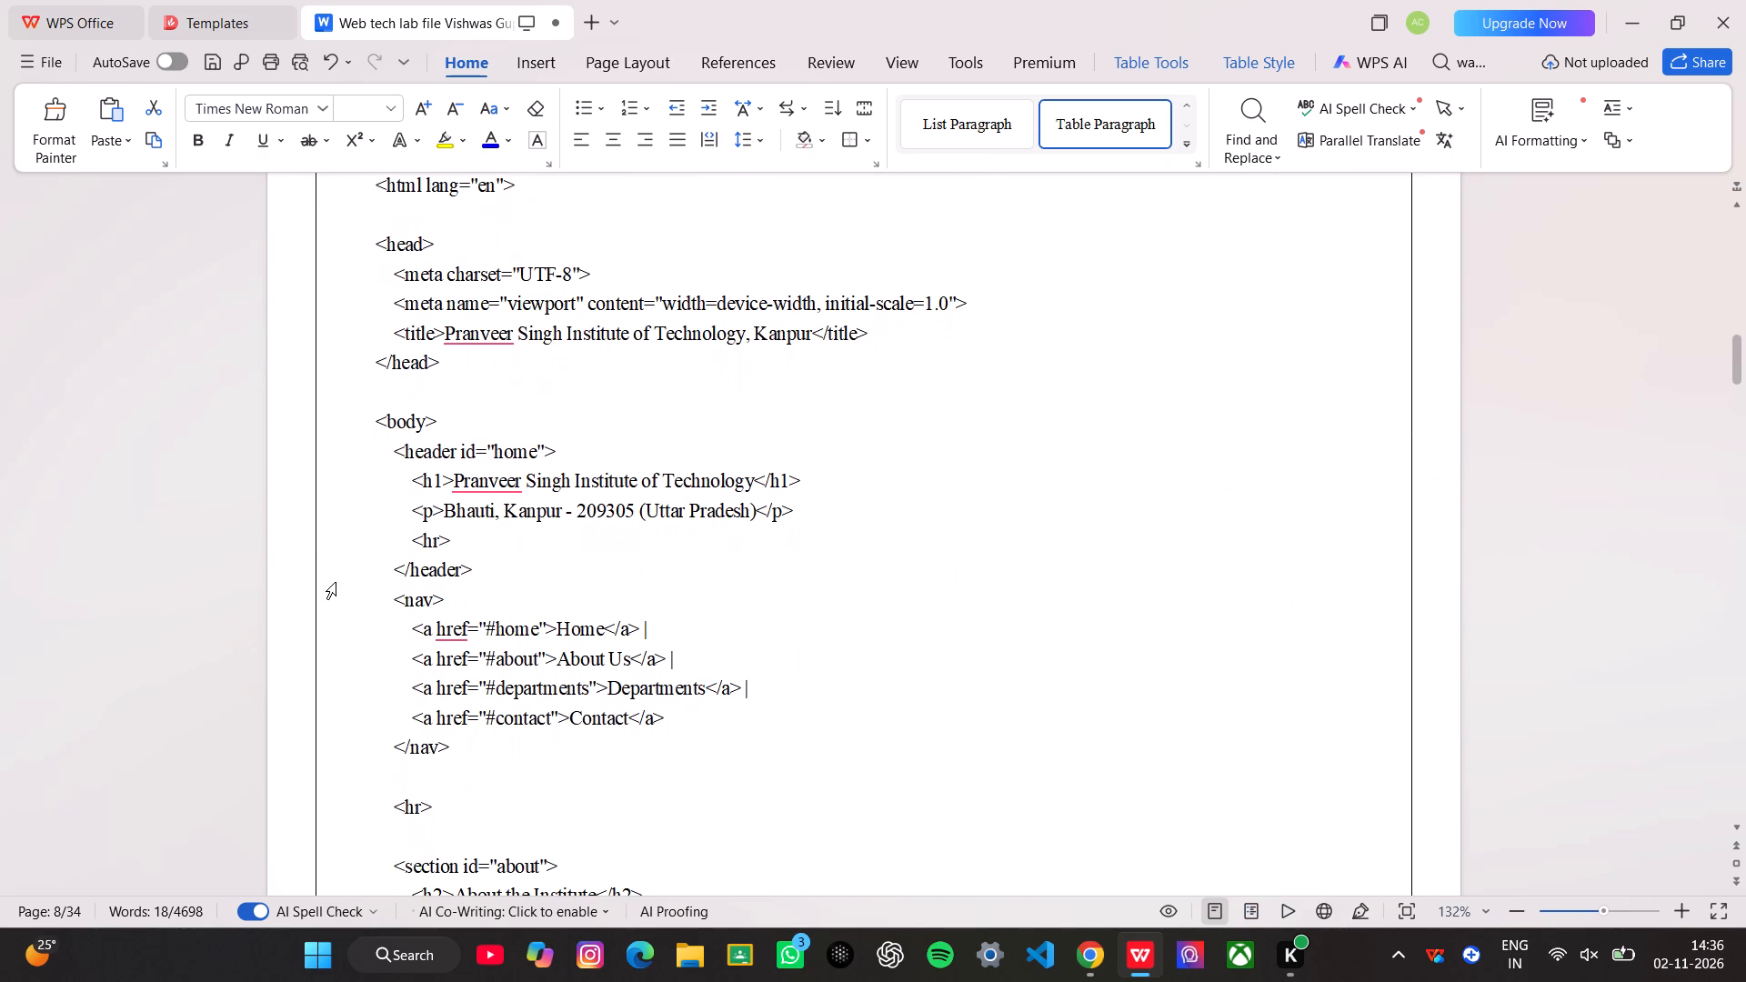
click(835, 654)
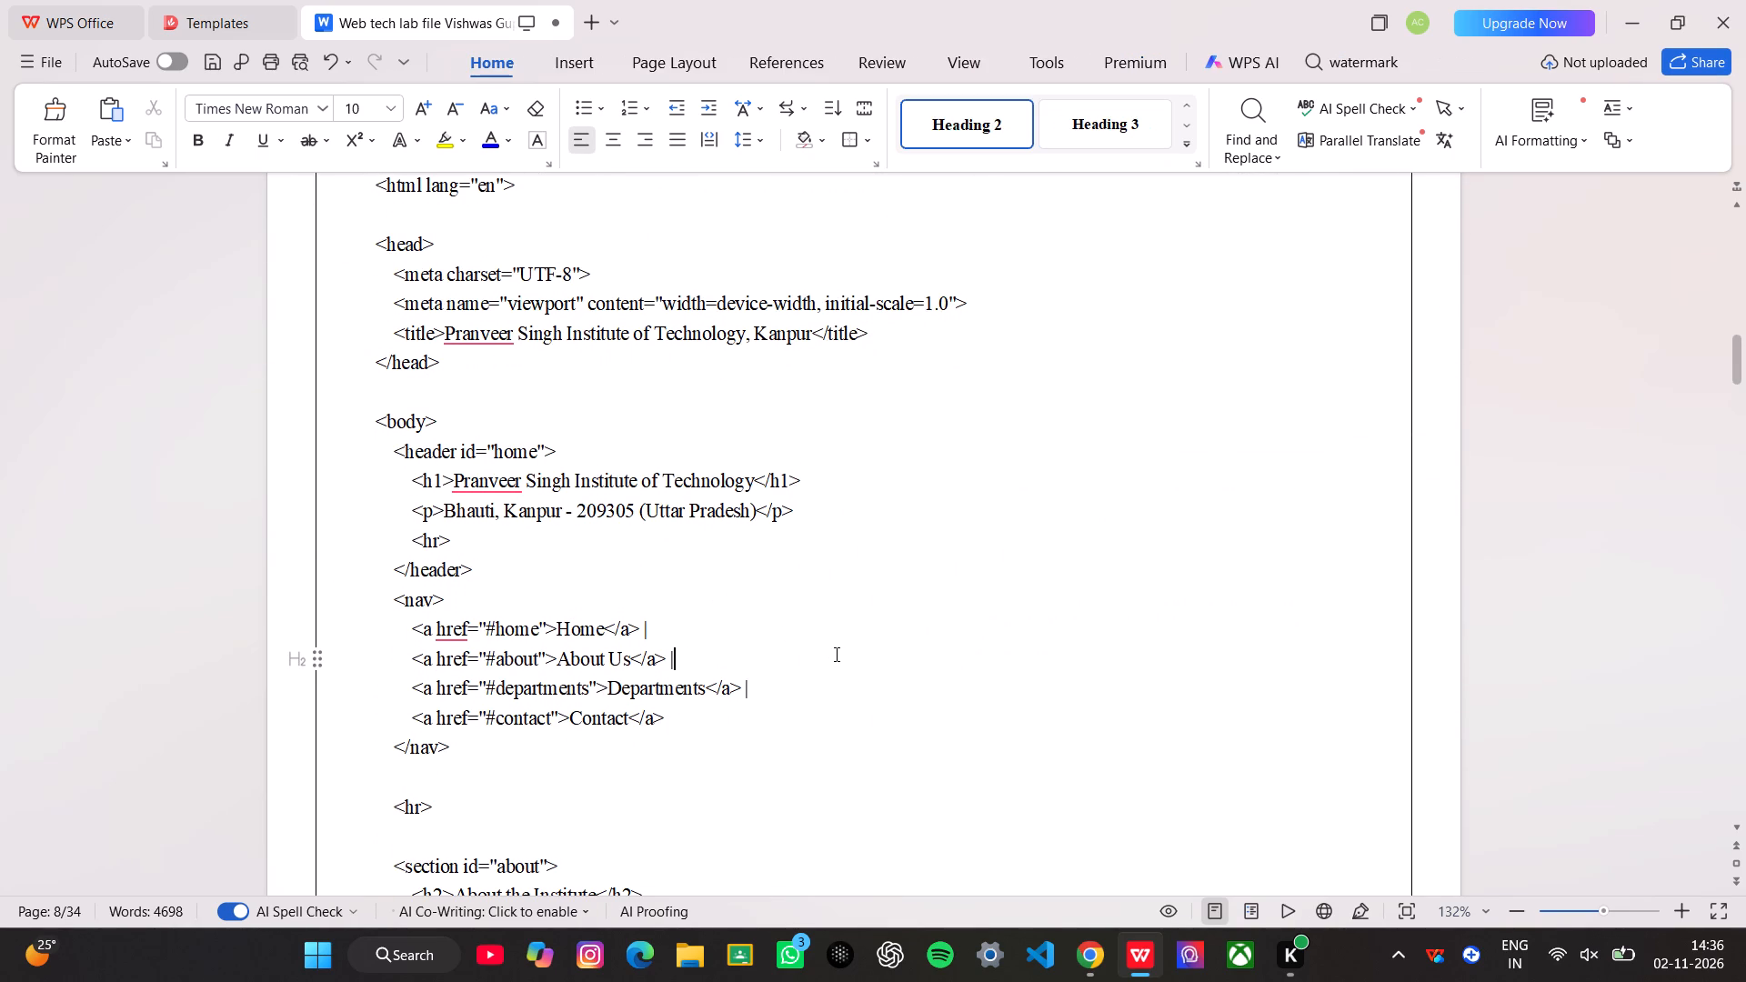
Search for the watermark commands, inspect the Add Watermark options in Image Batch Process, and close it.
click(1424, 65)
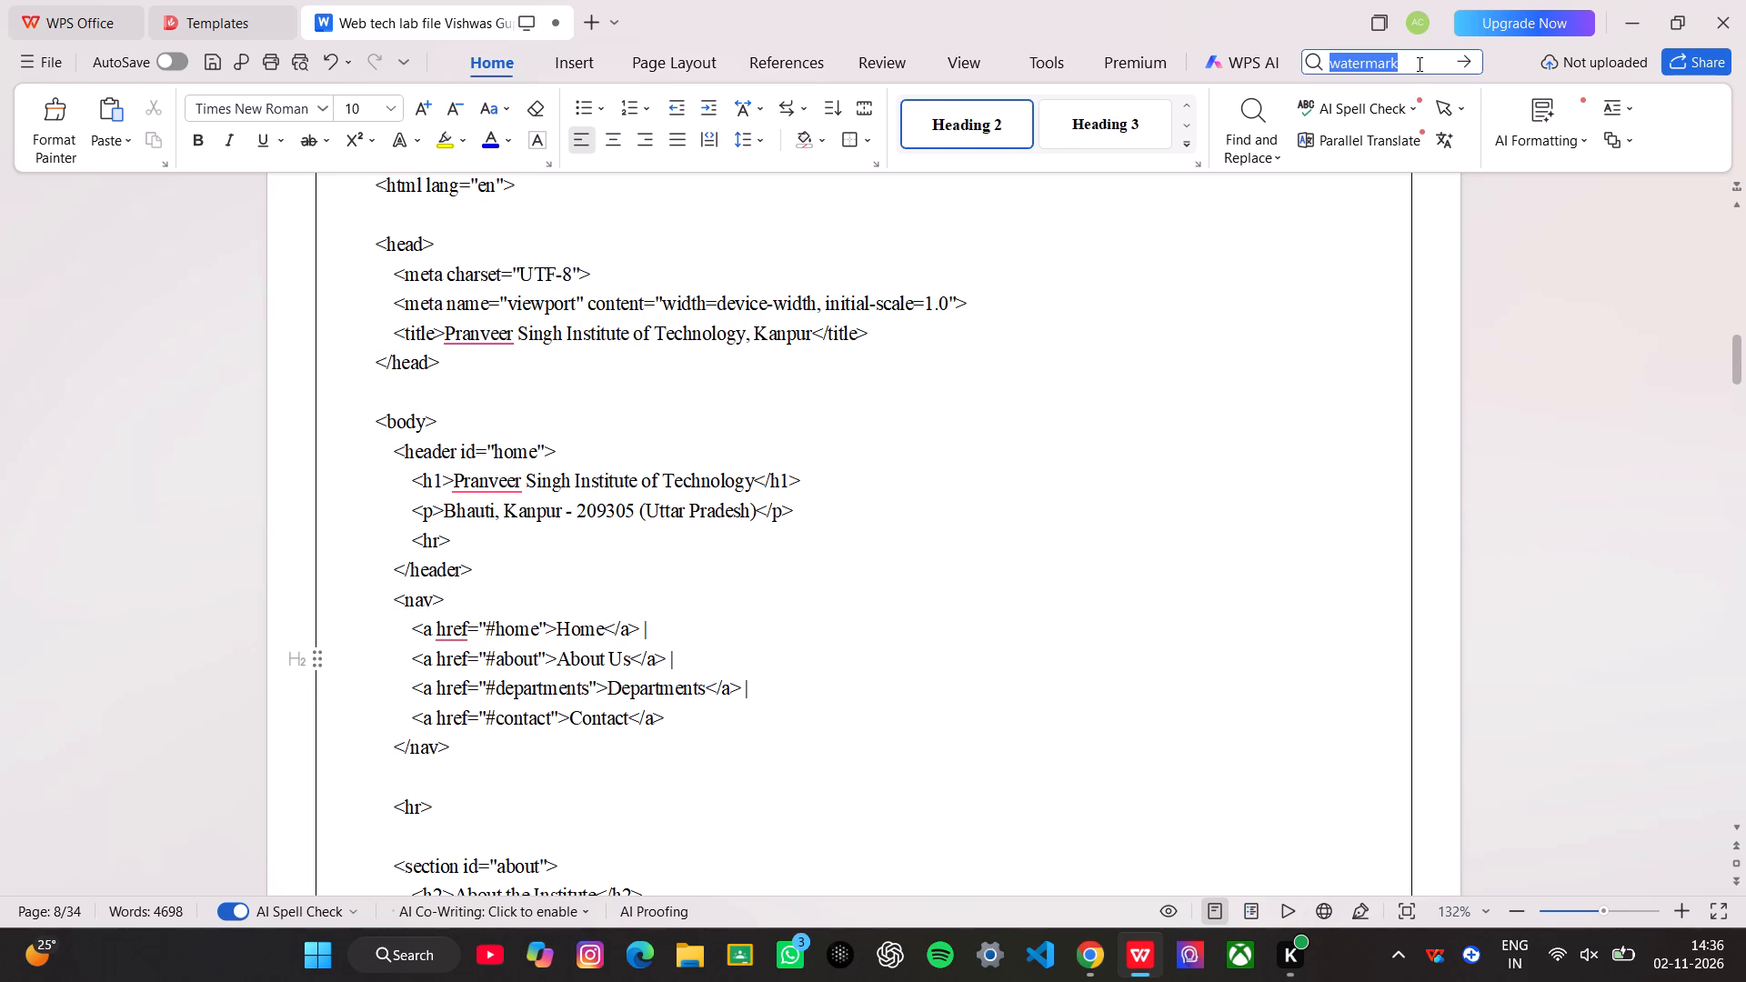
key(Return)
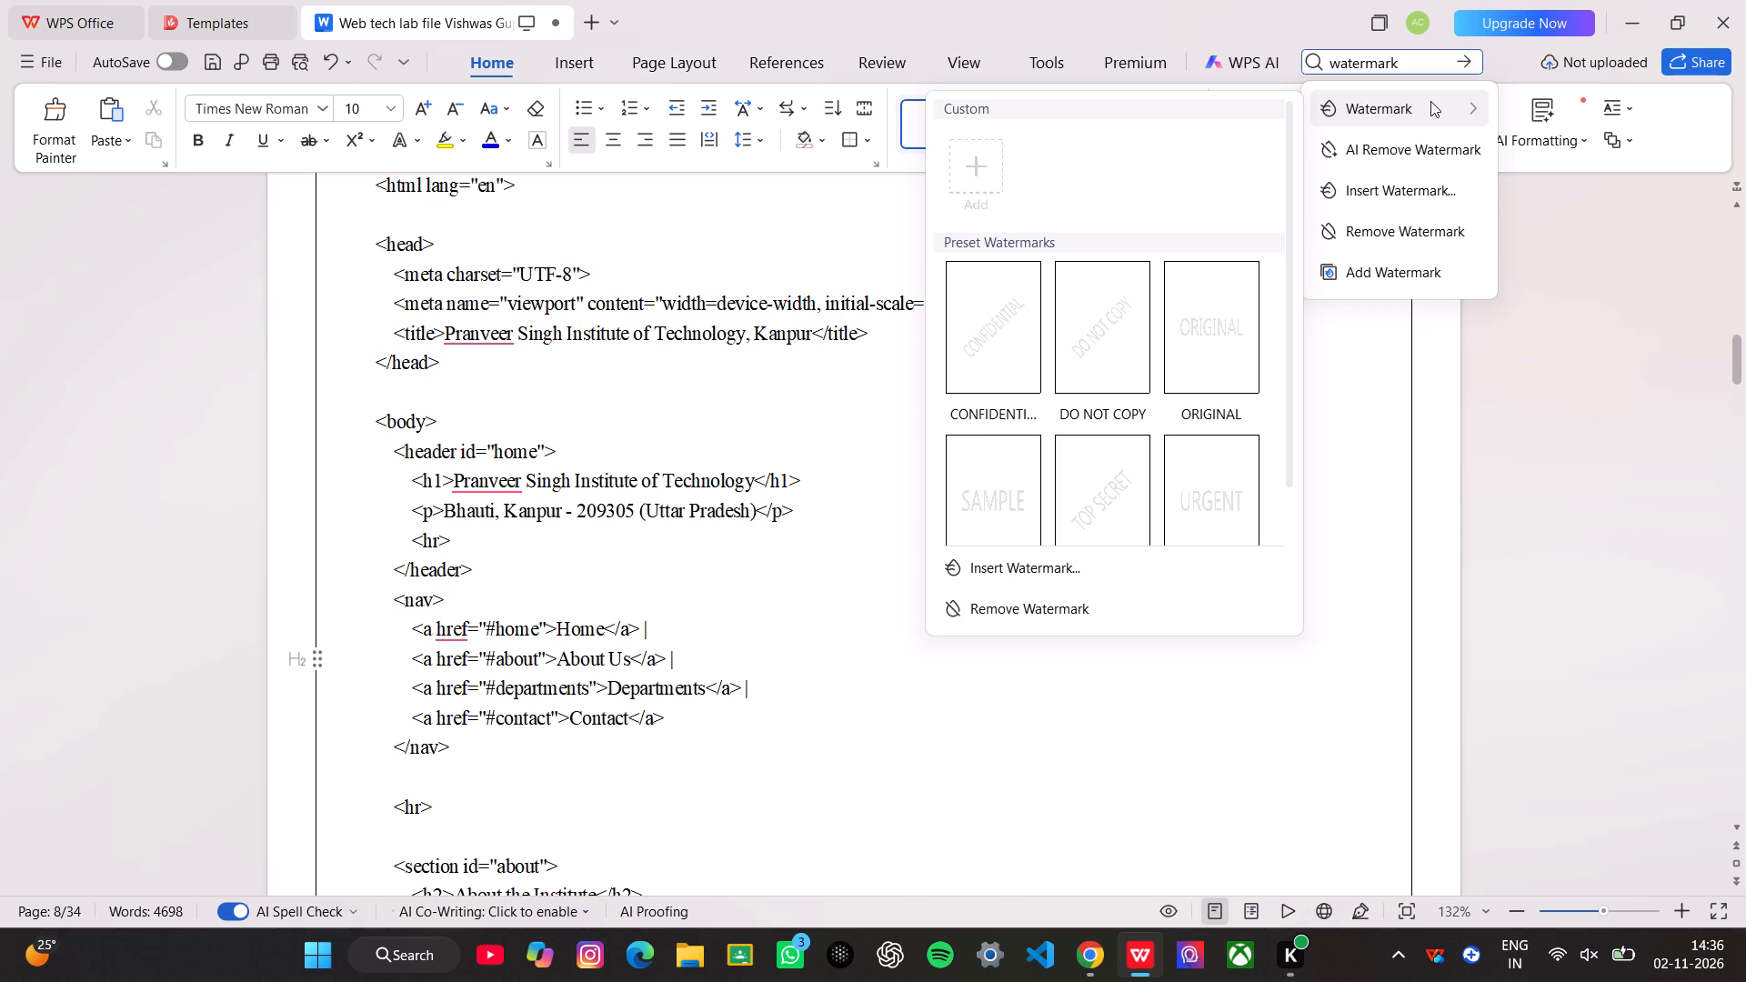
click(1415, 273)
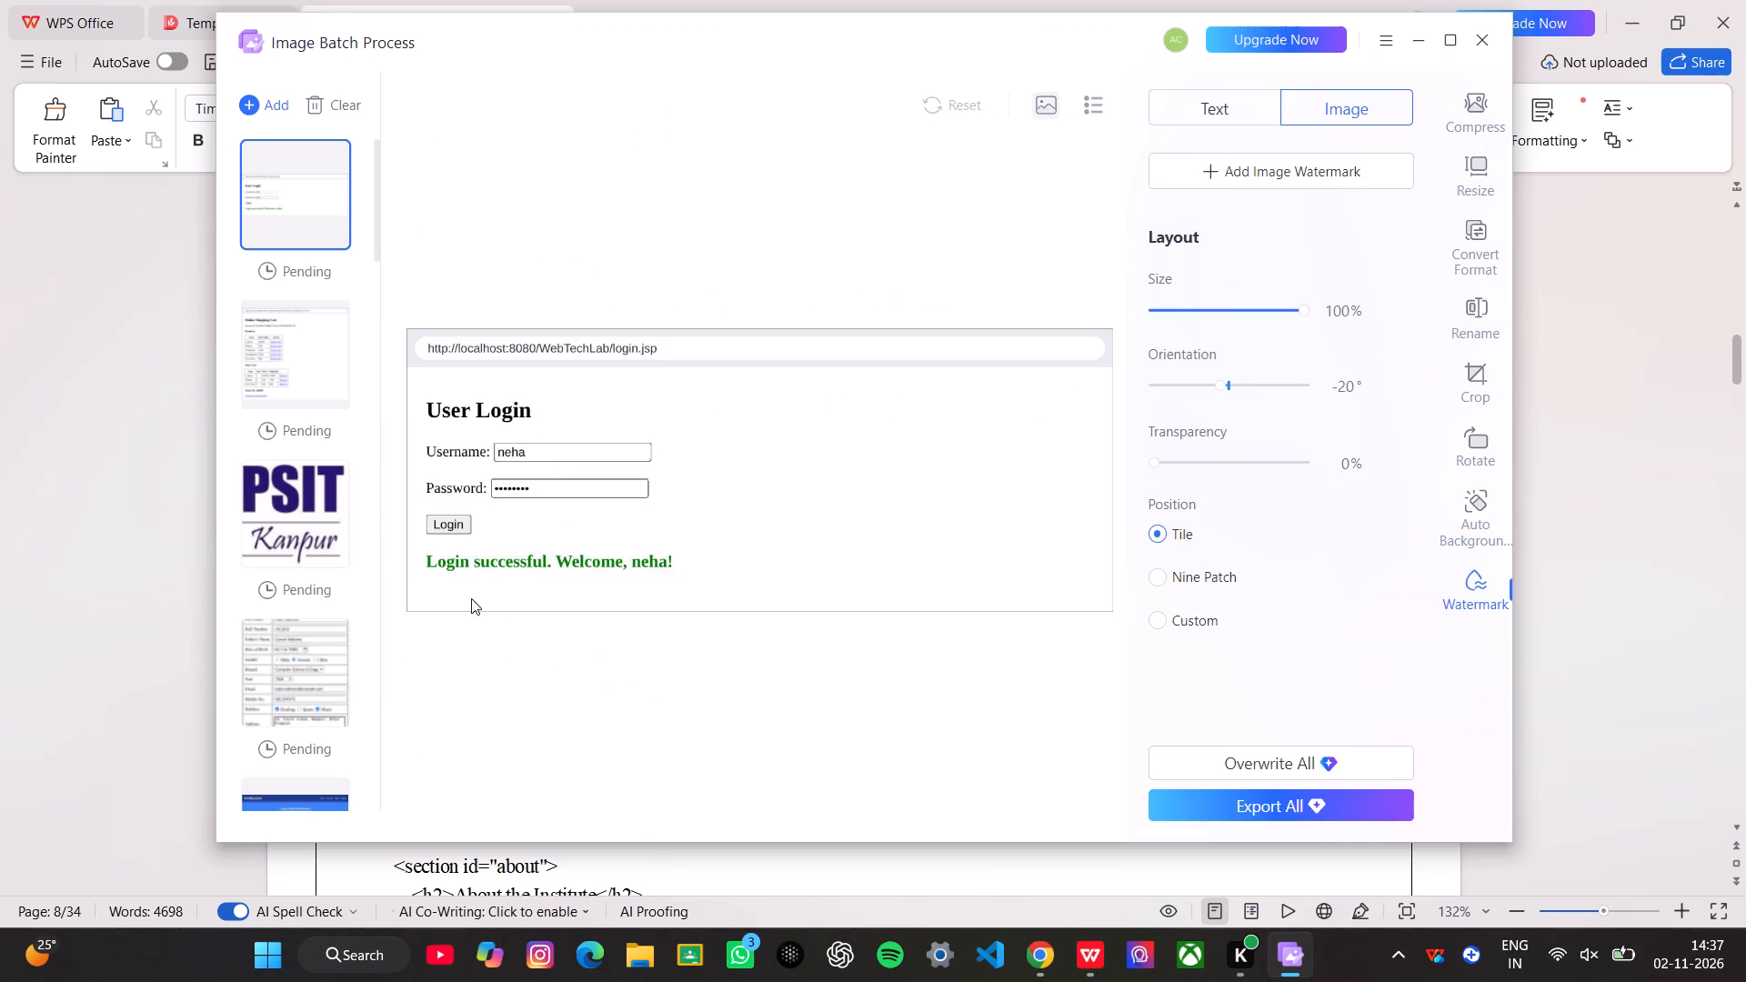
scroll(483, 747, down, 2)
scroll(738, 725, down, 1)
scroll(1040, 533, right, 2)
click(1486, 42)
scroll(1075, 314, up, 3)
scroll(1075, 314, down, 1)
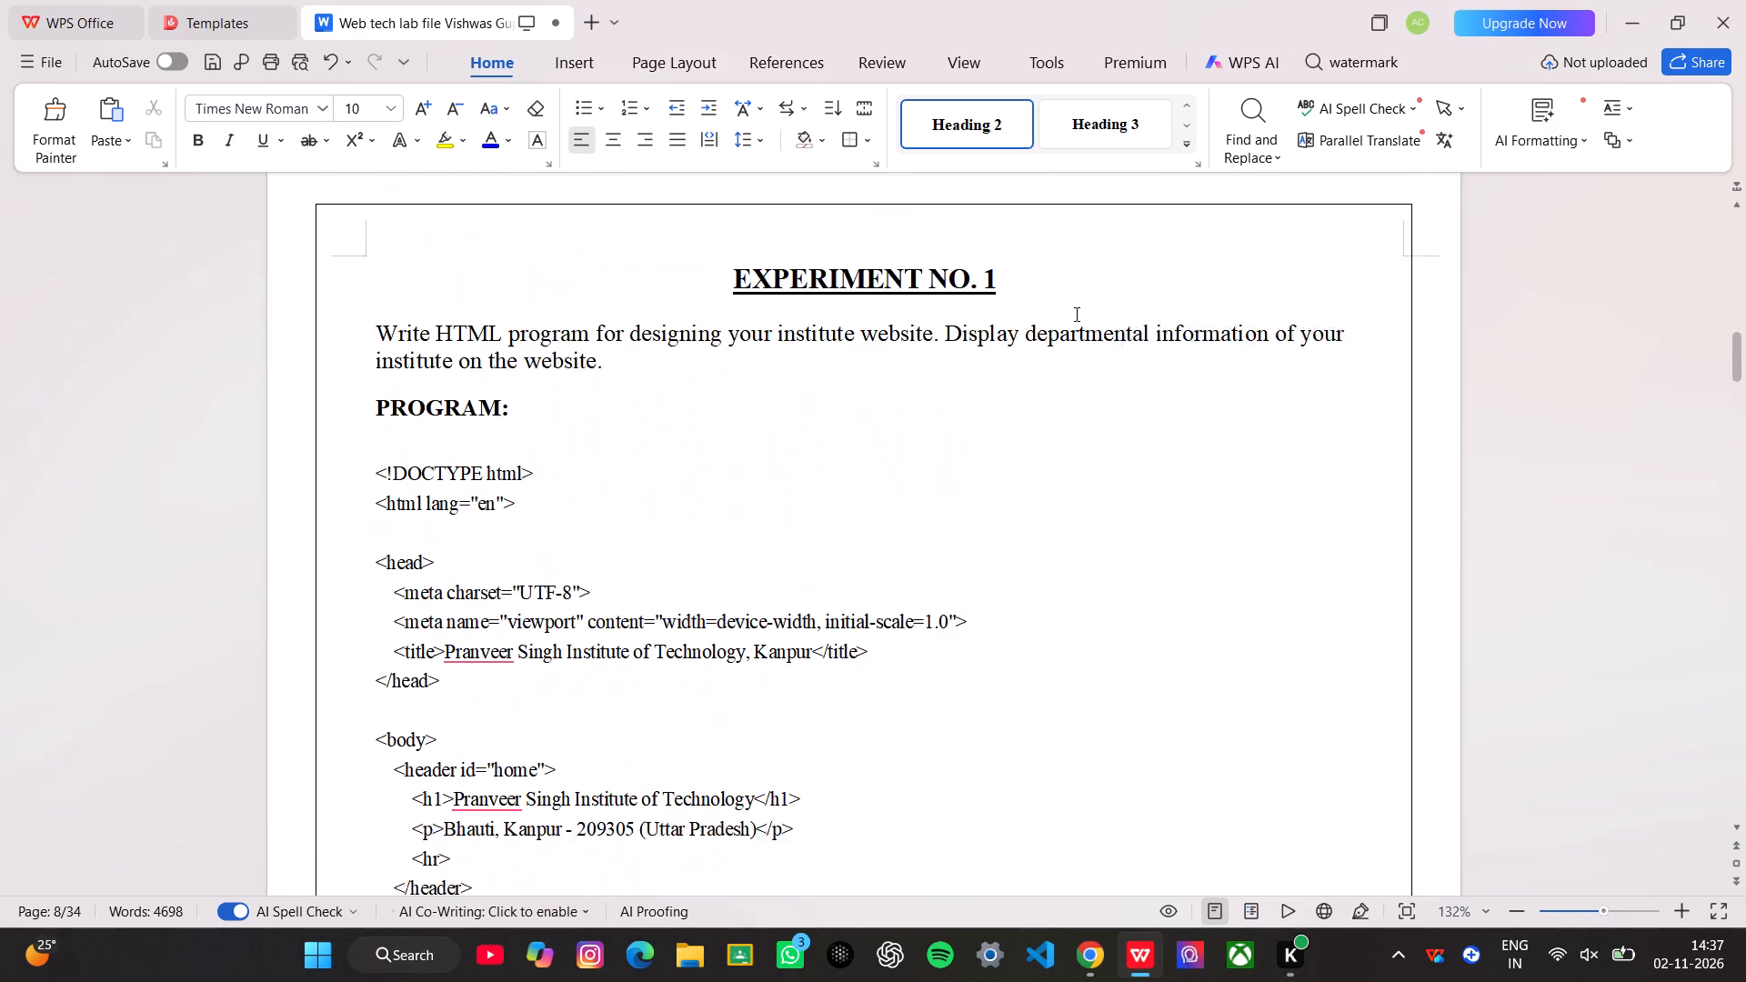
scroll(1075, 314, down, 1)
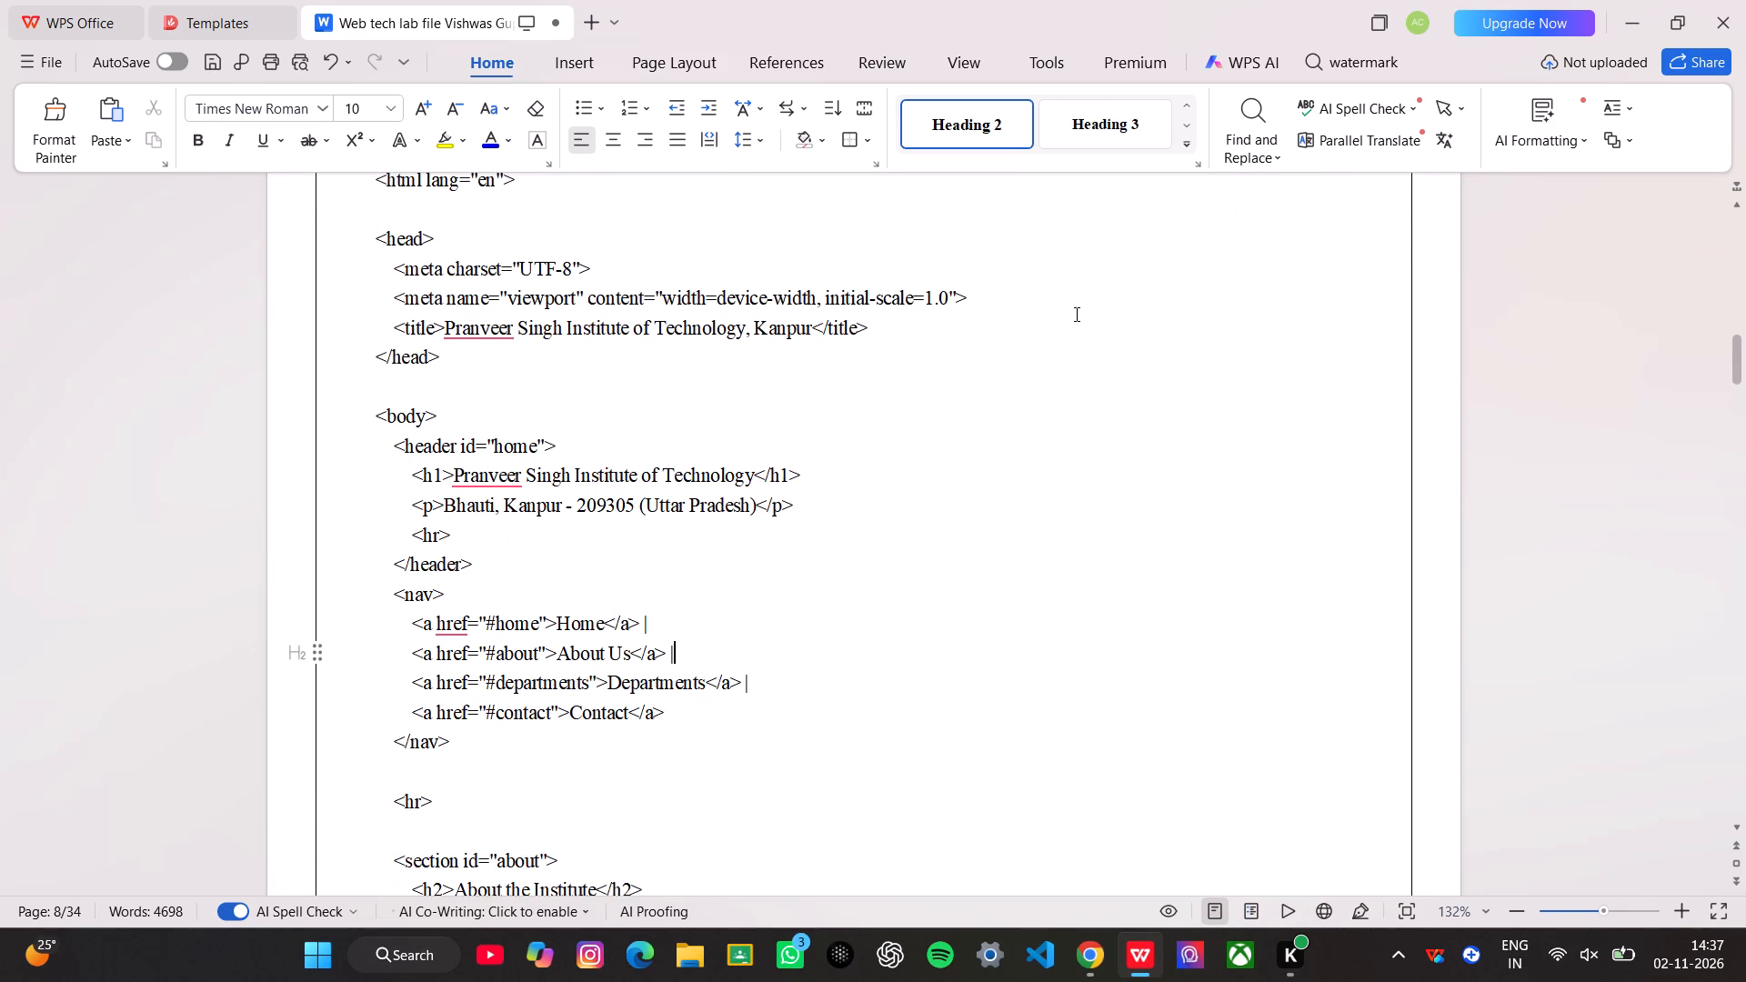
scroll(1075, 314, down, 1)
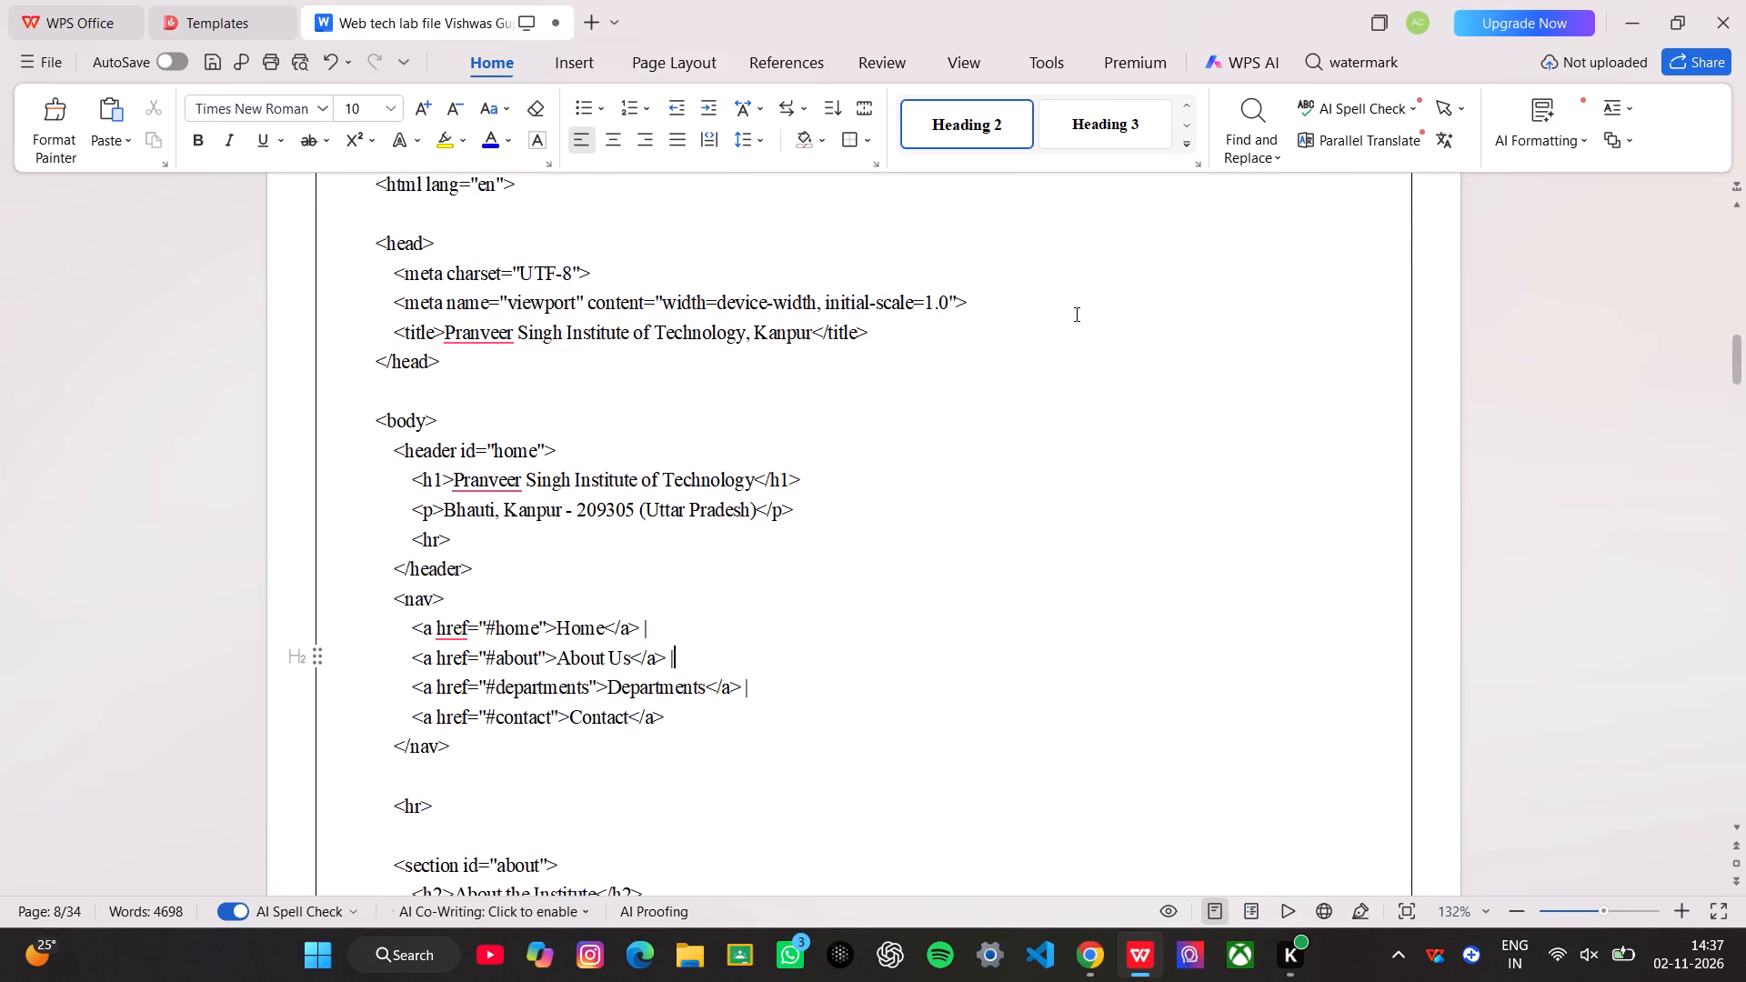
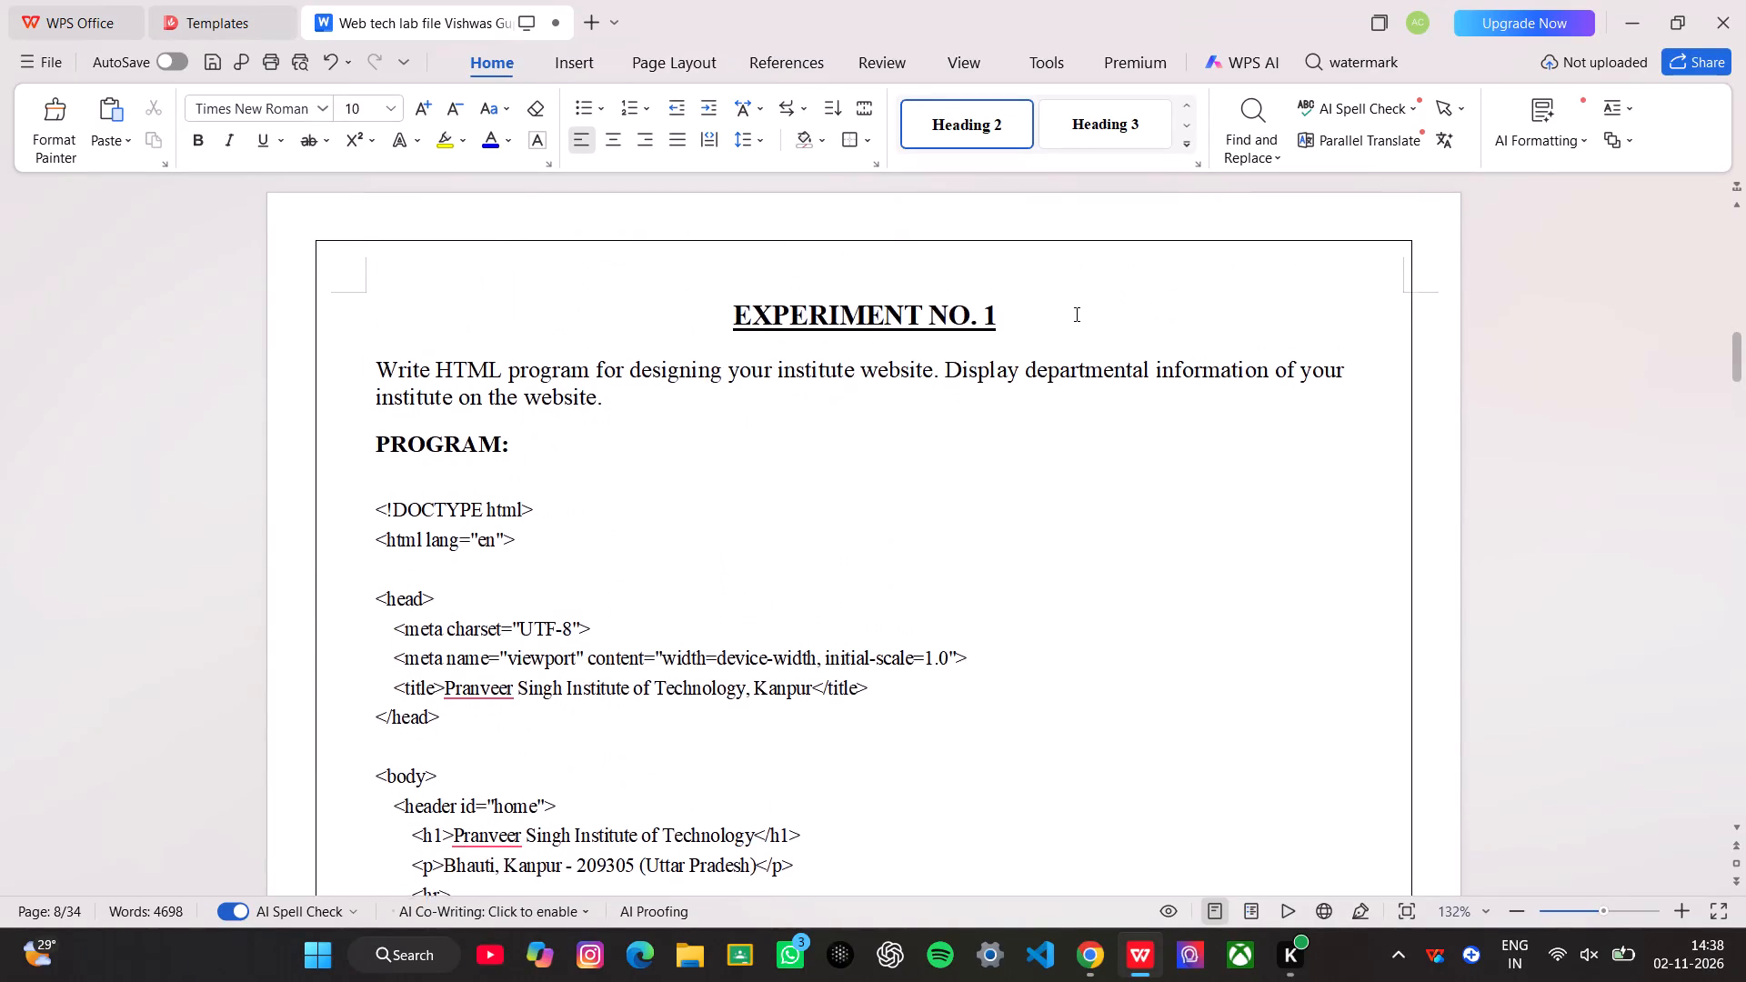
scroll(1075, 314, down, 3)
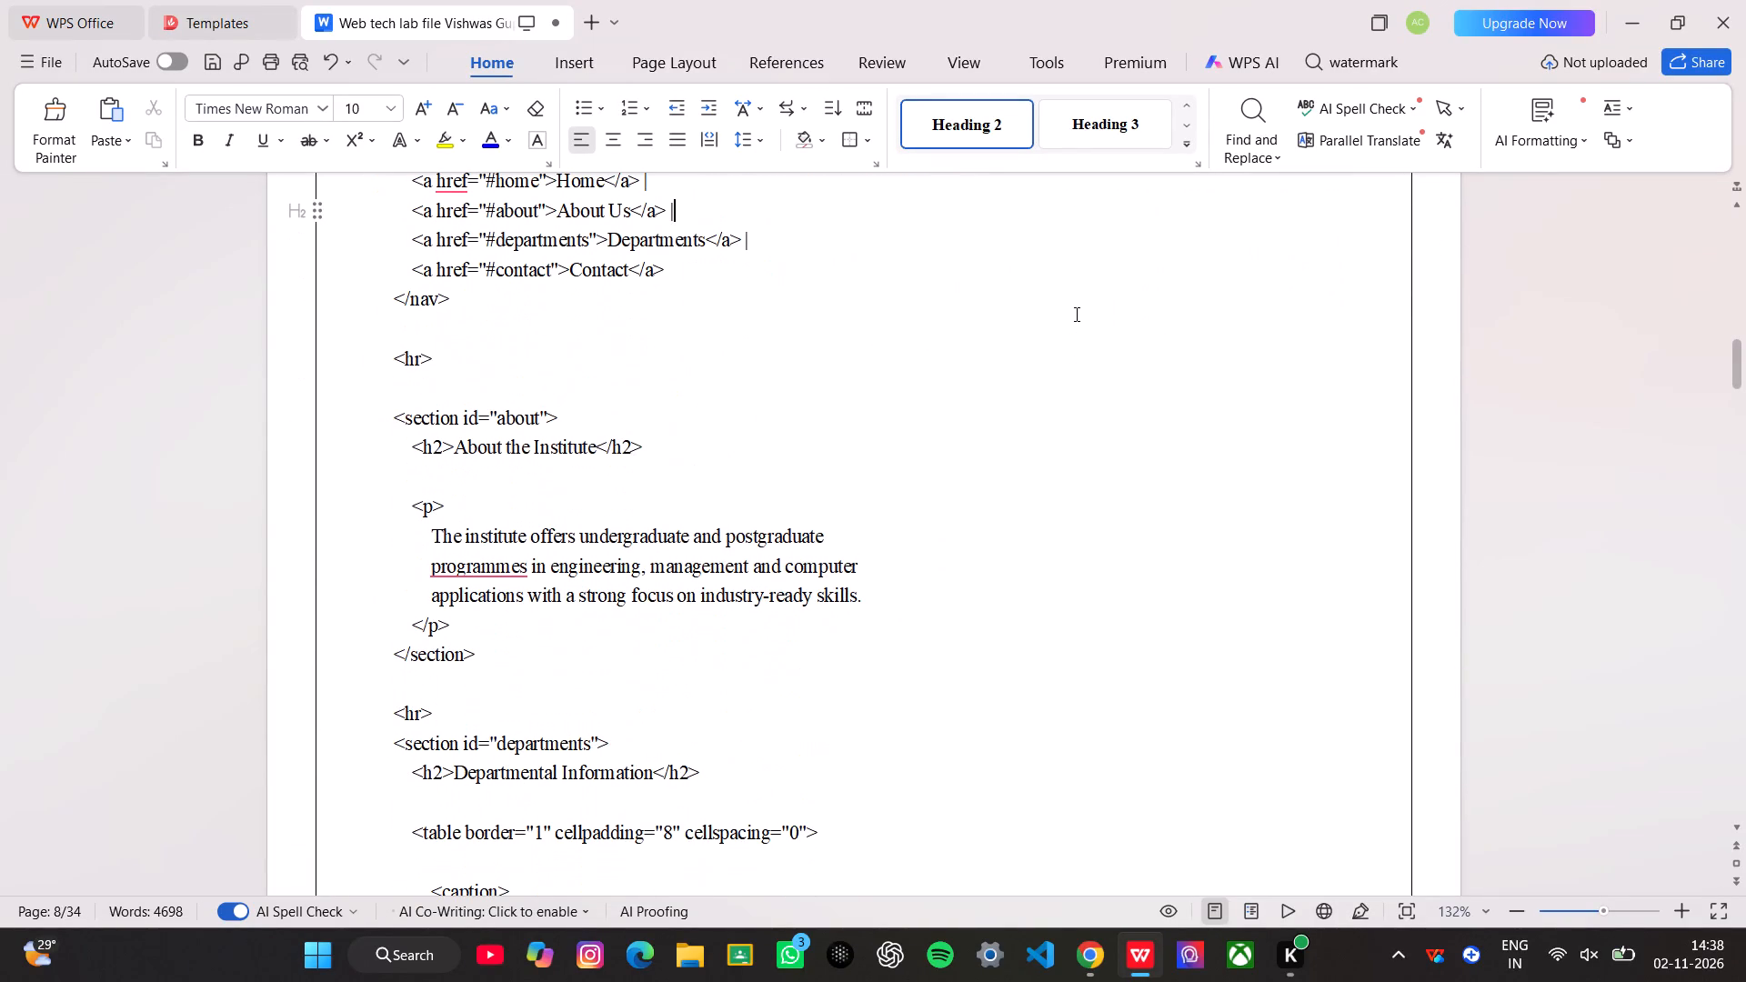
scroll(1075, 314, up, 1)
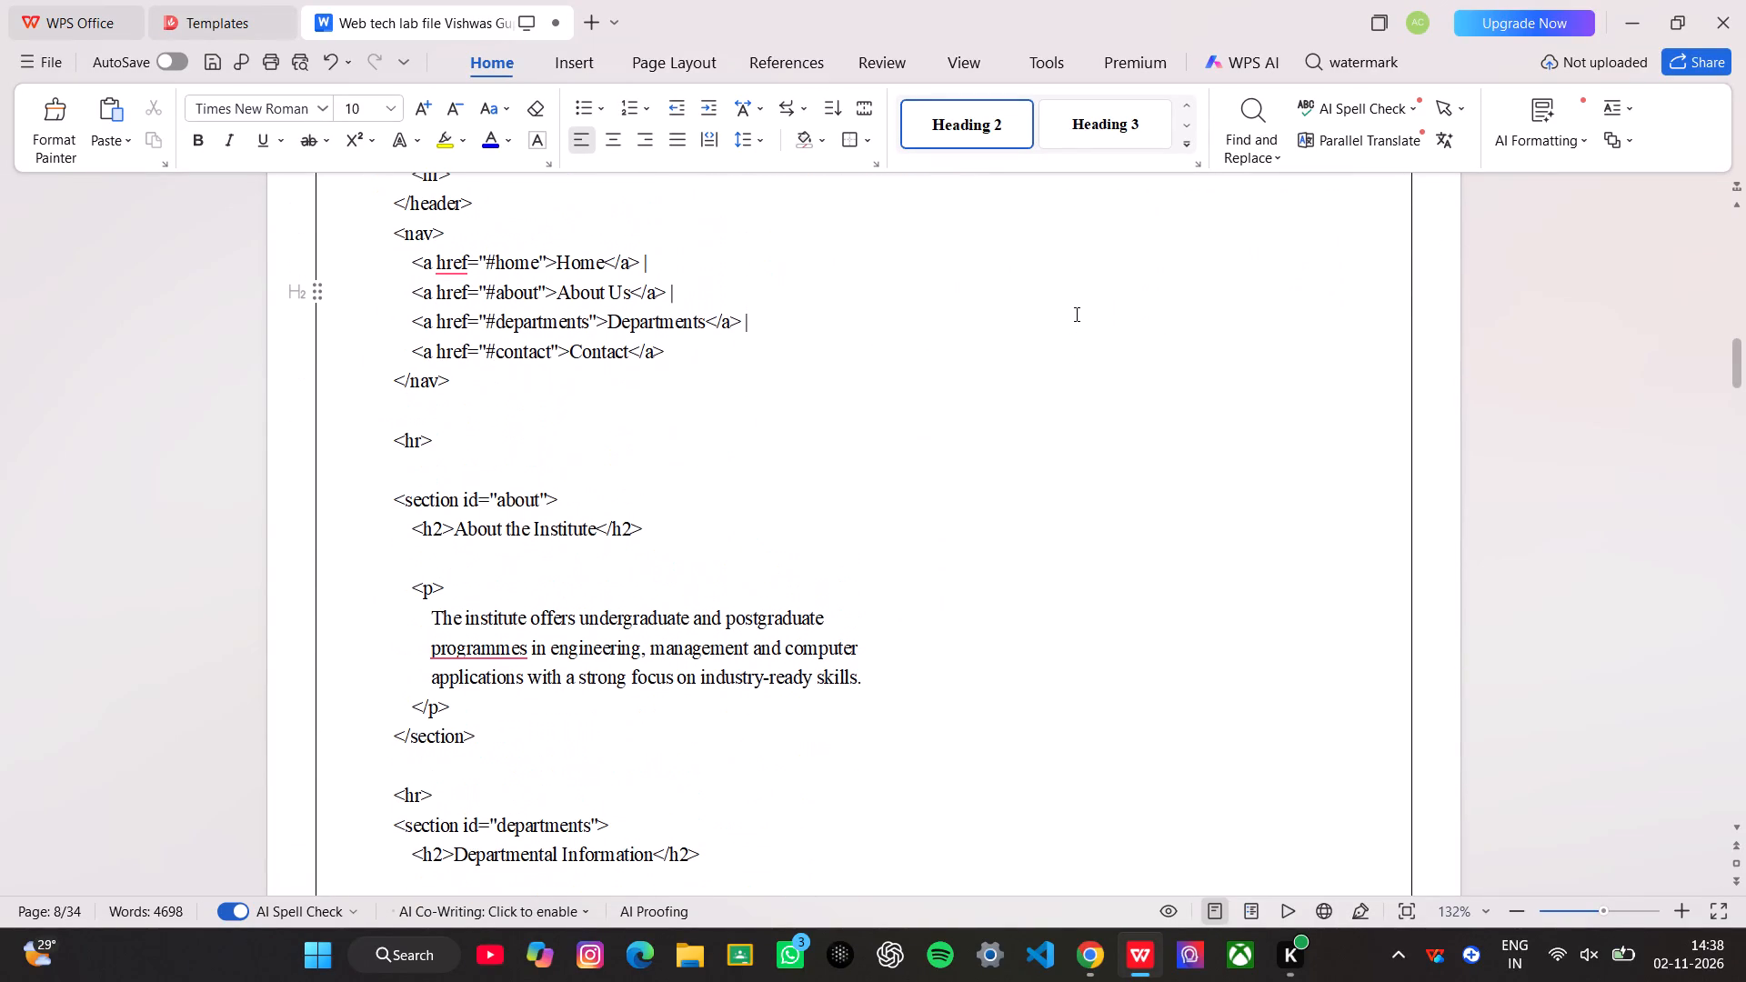
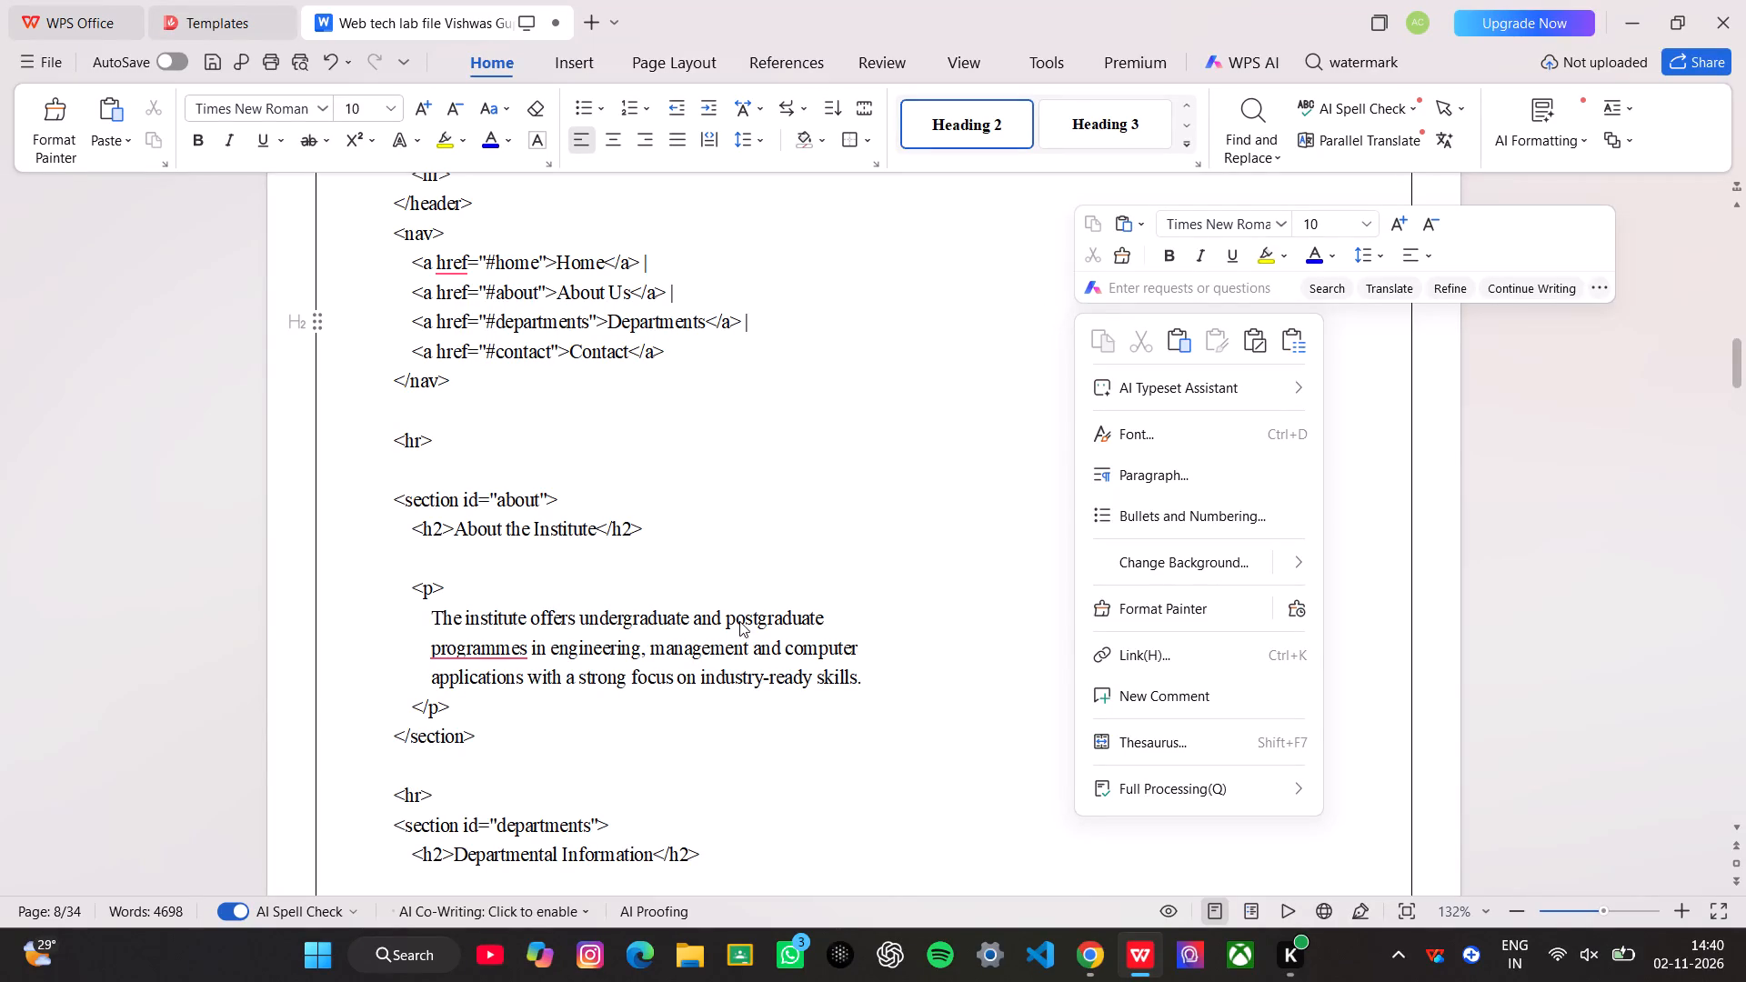
Examine the institute website program's HTML code through the department table's header and body rows.
click(935, 387)
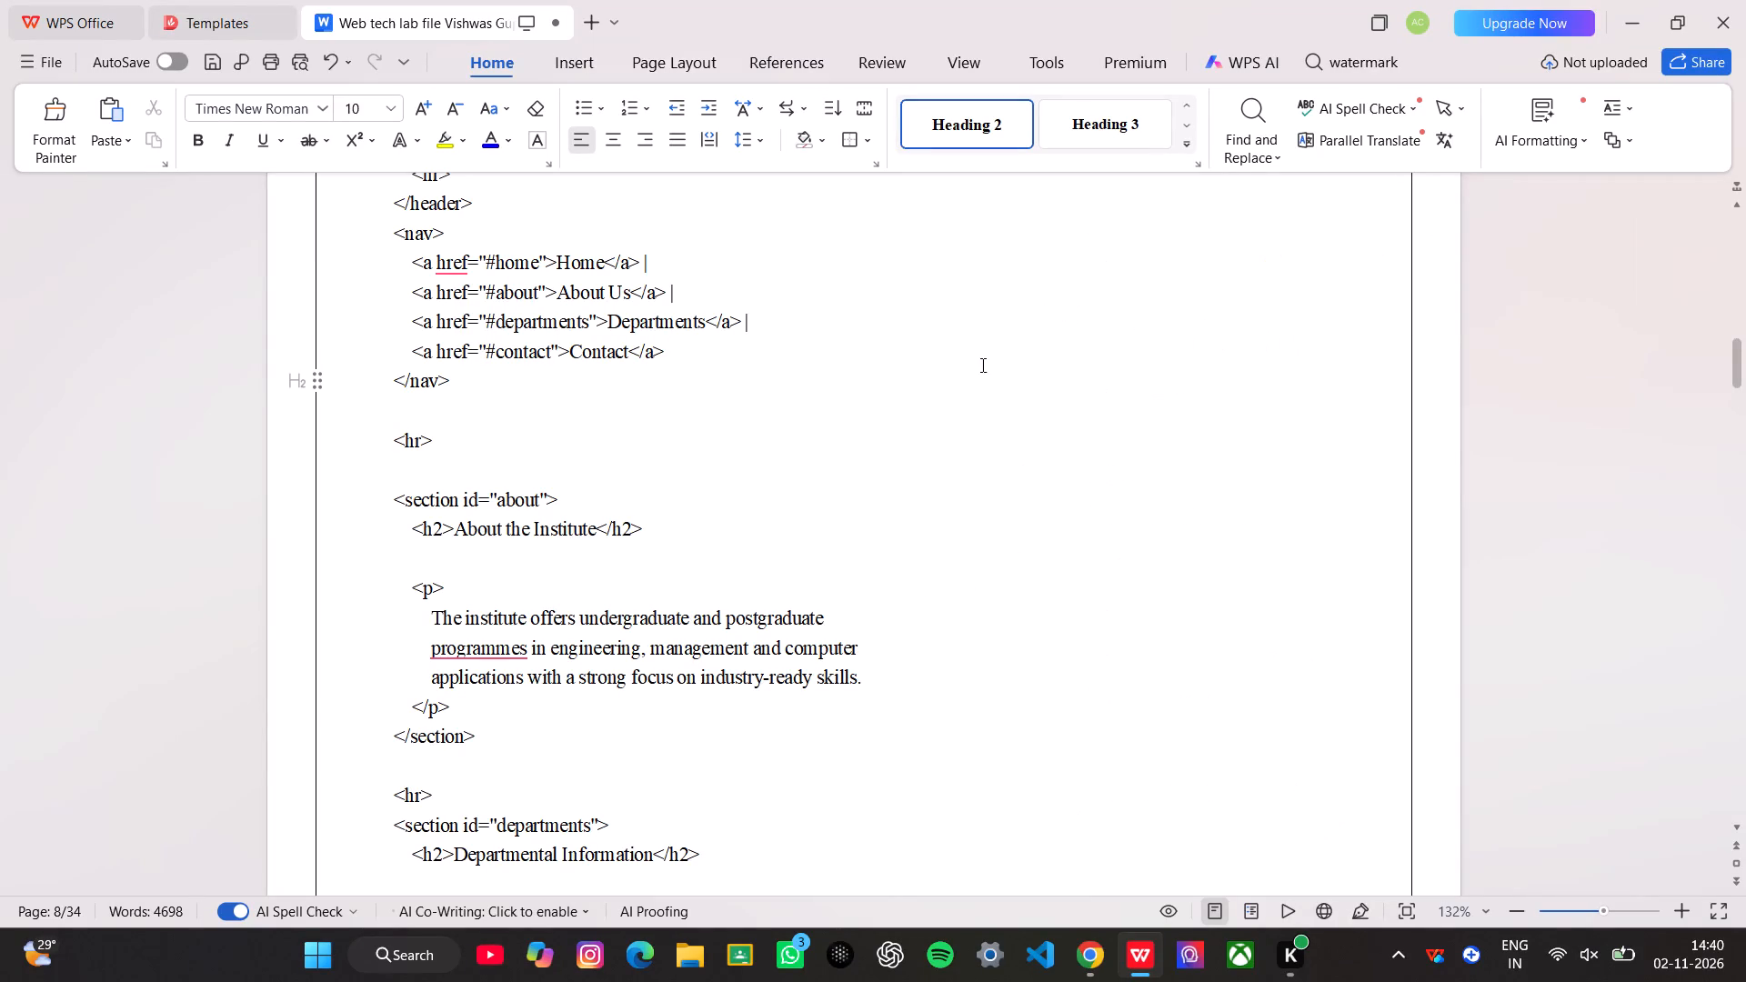
scroll(1019, 238, up, 5)
scroll(1019, 238, left, 2)
scroll(1019, 238, down, 2)
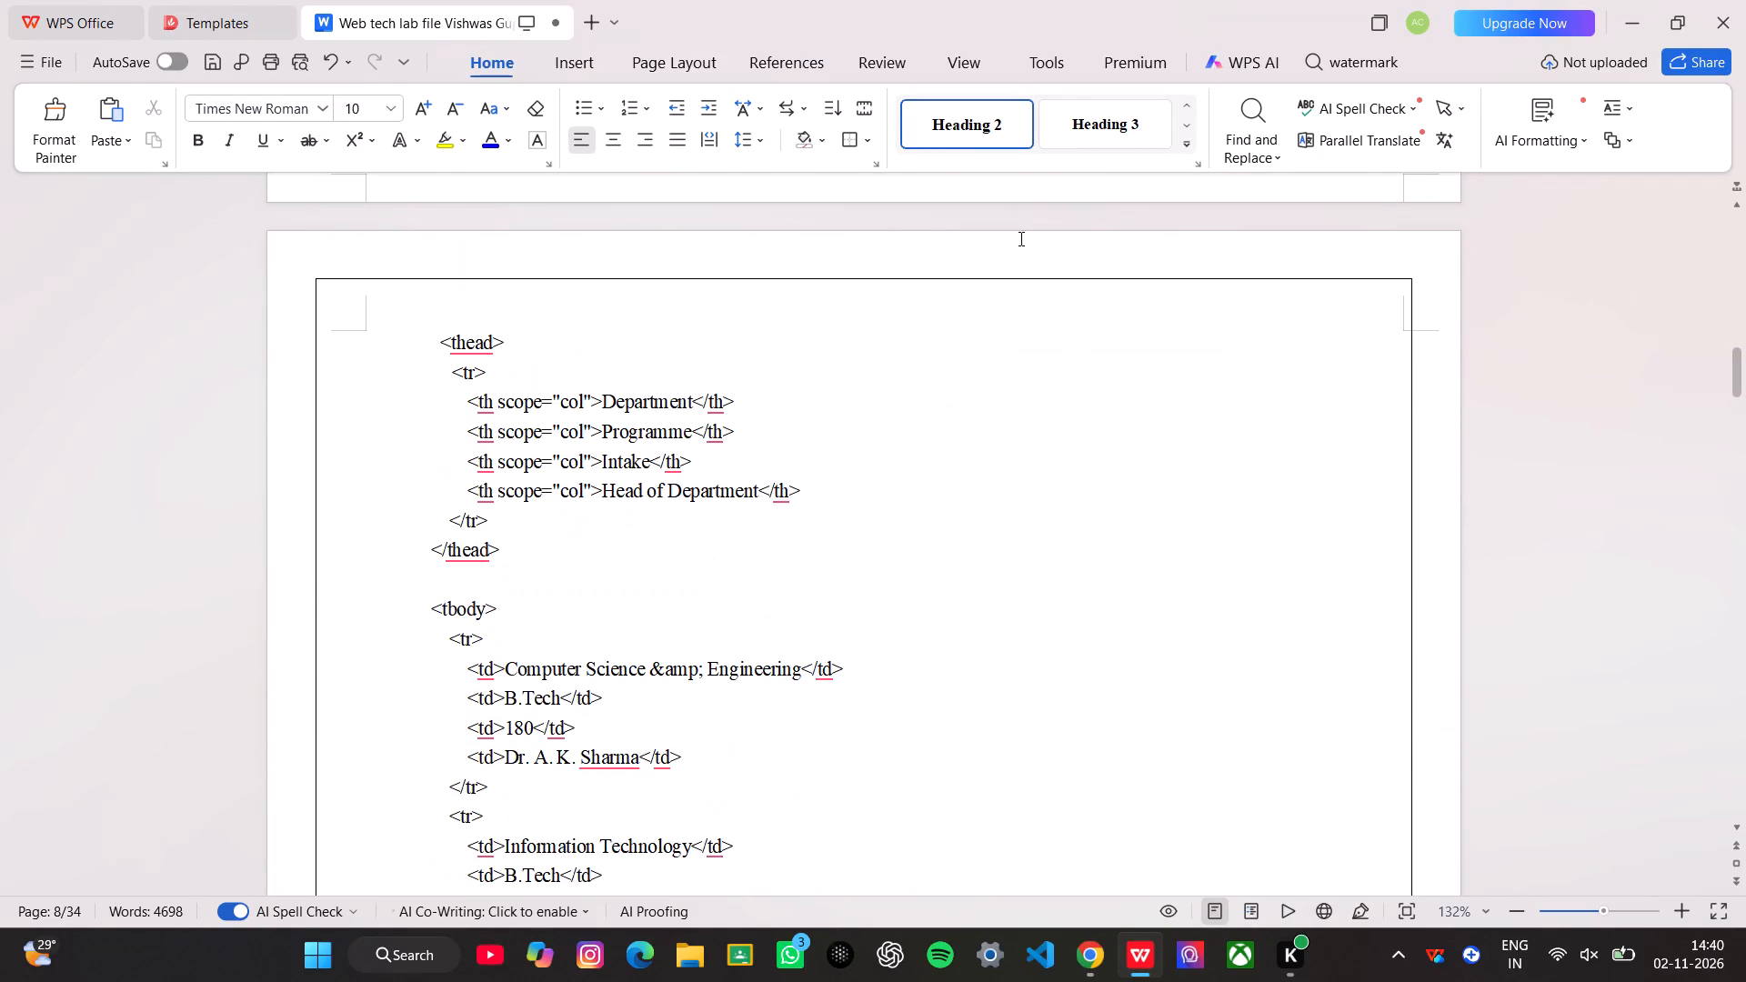
scroll(1019, 238, down, 1)
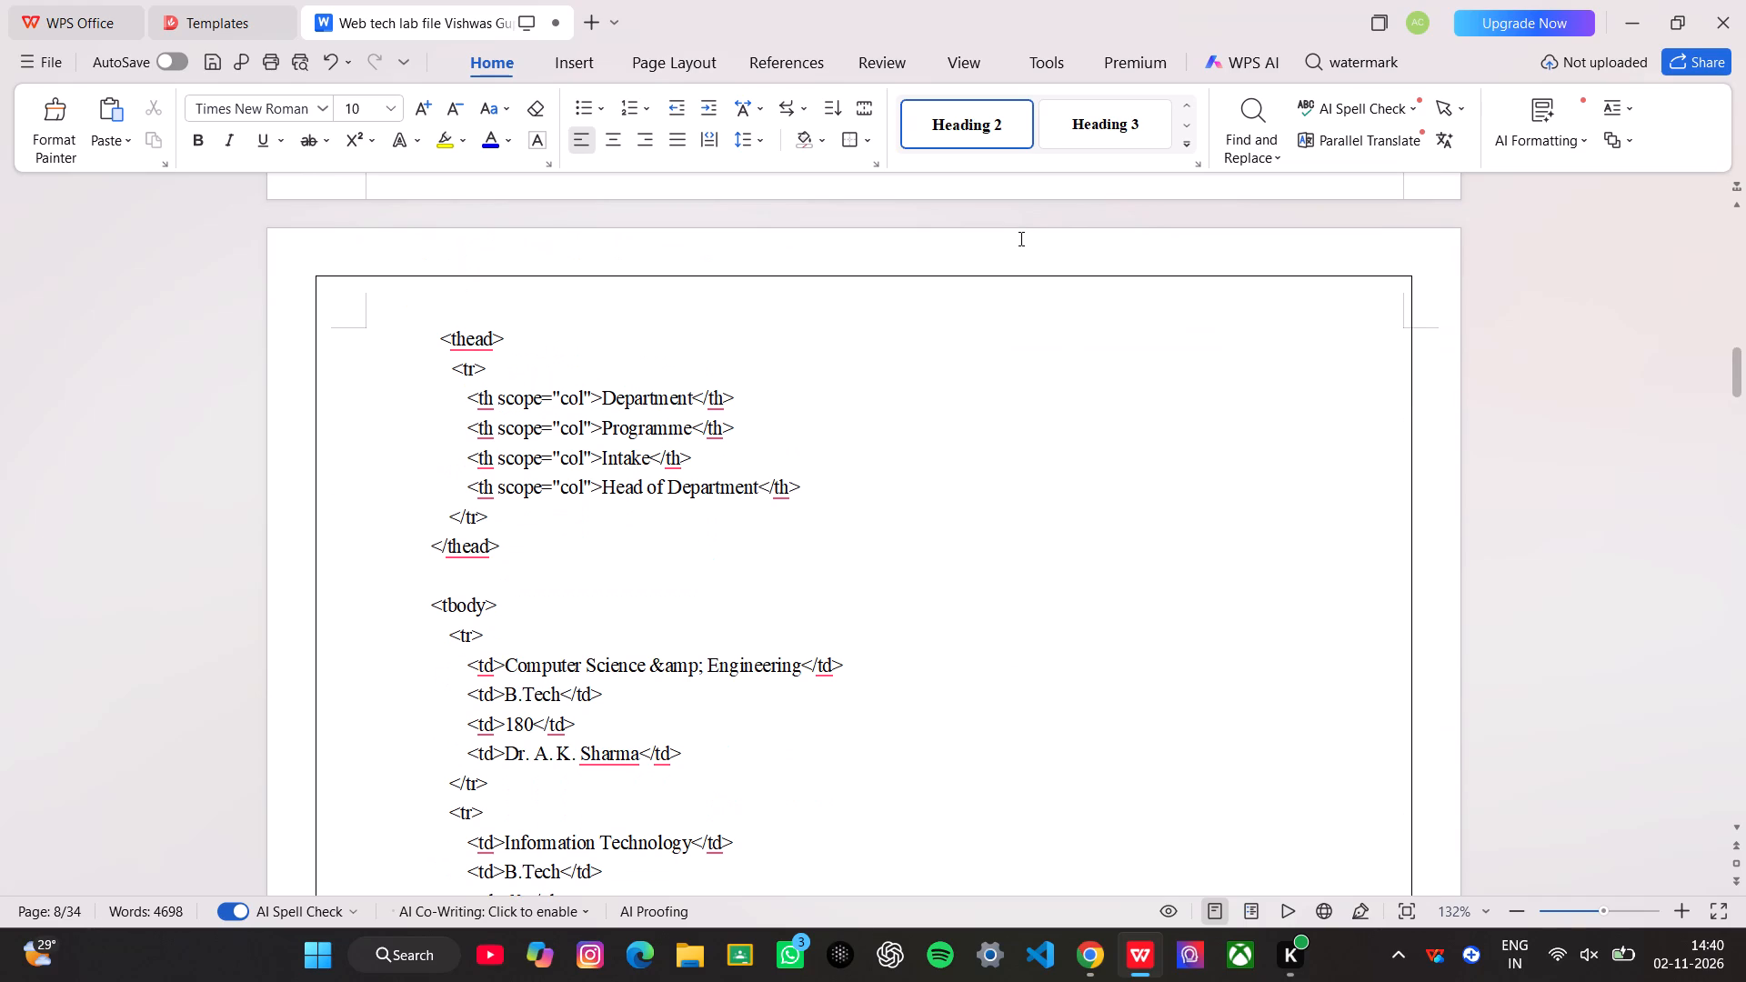
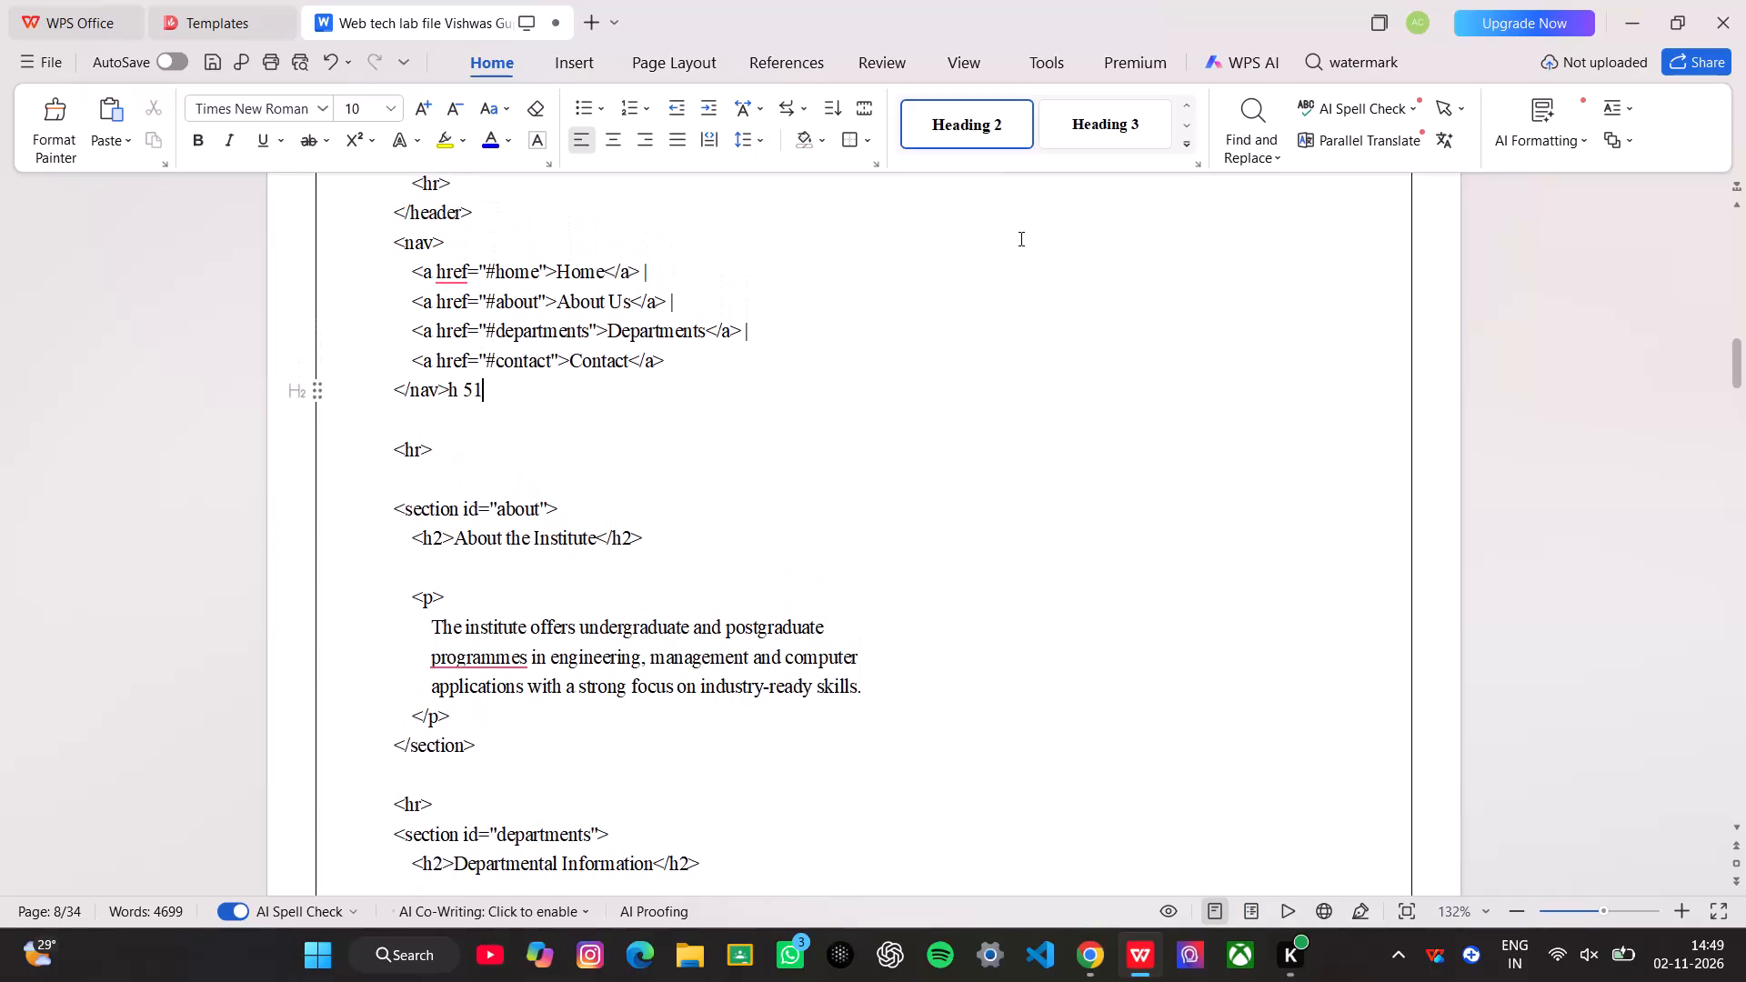
Search the features for watermark and open the custom watermark settings for the document.
scroll(1019, 238, down, 2)
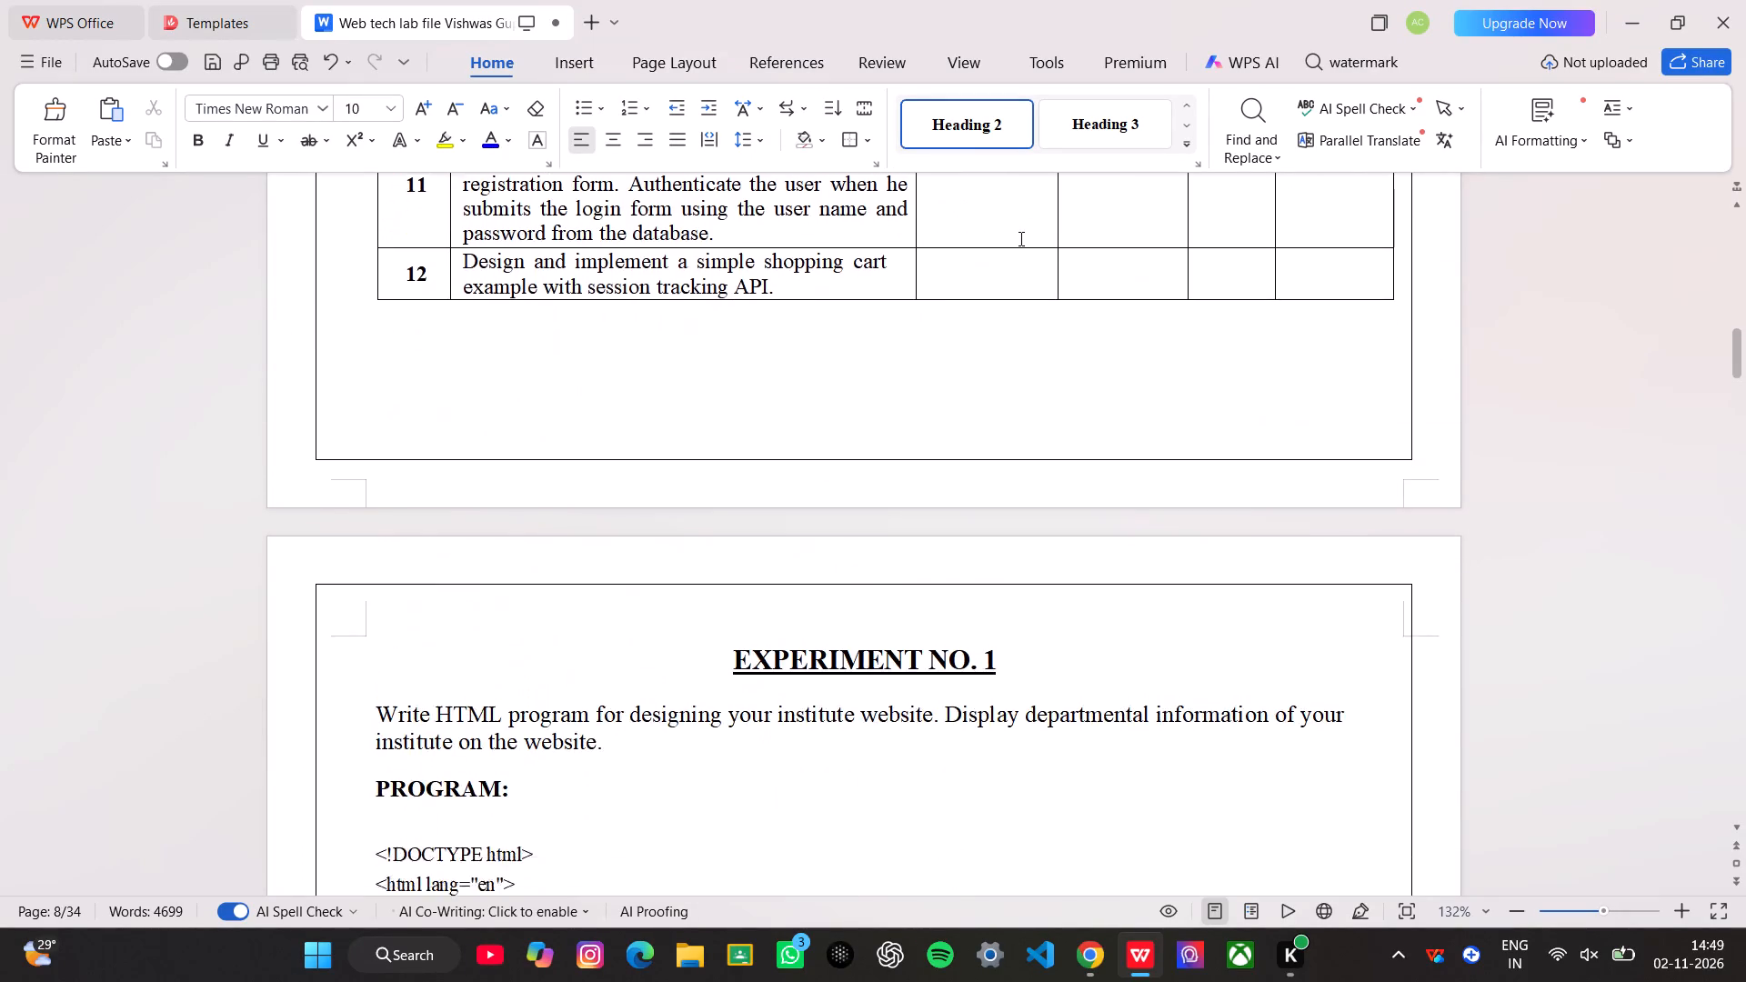
scroll(1019, 238, down, 2)
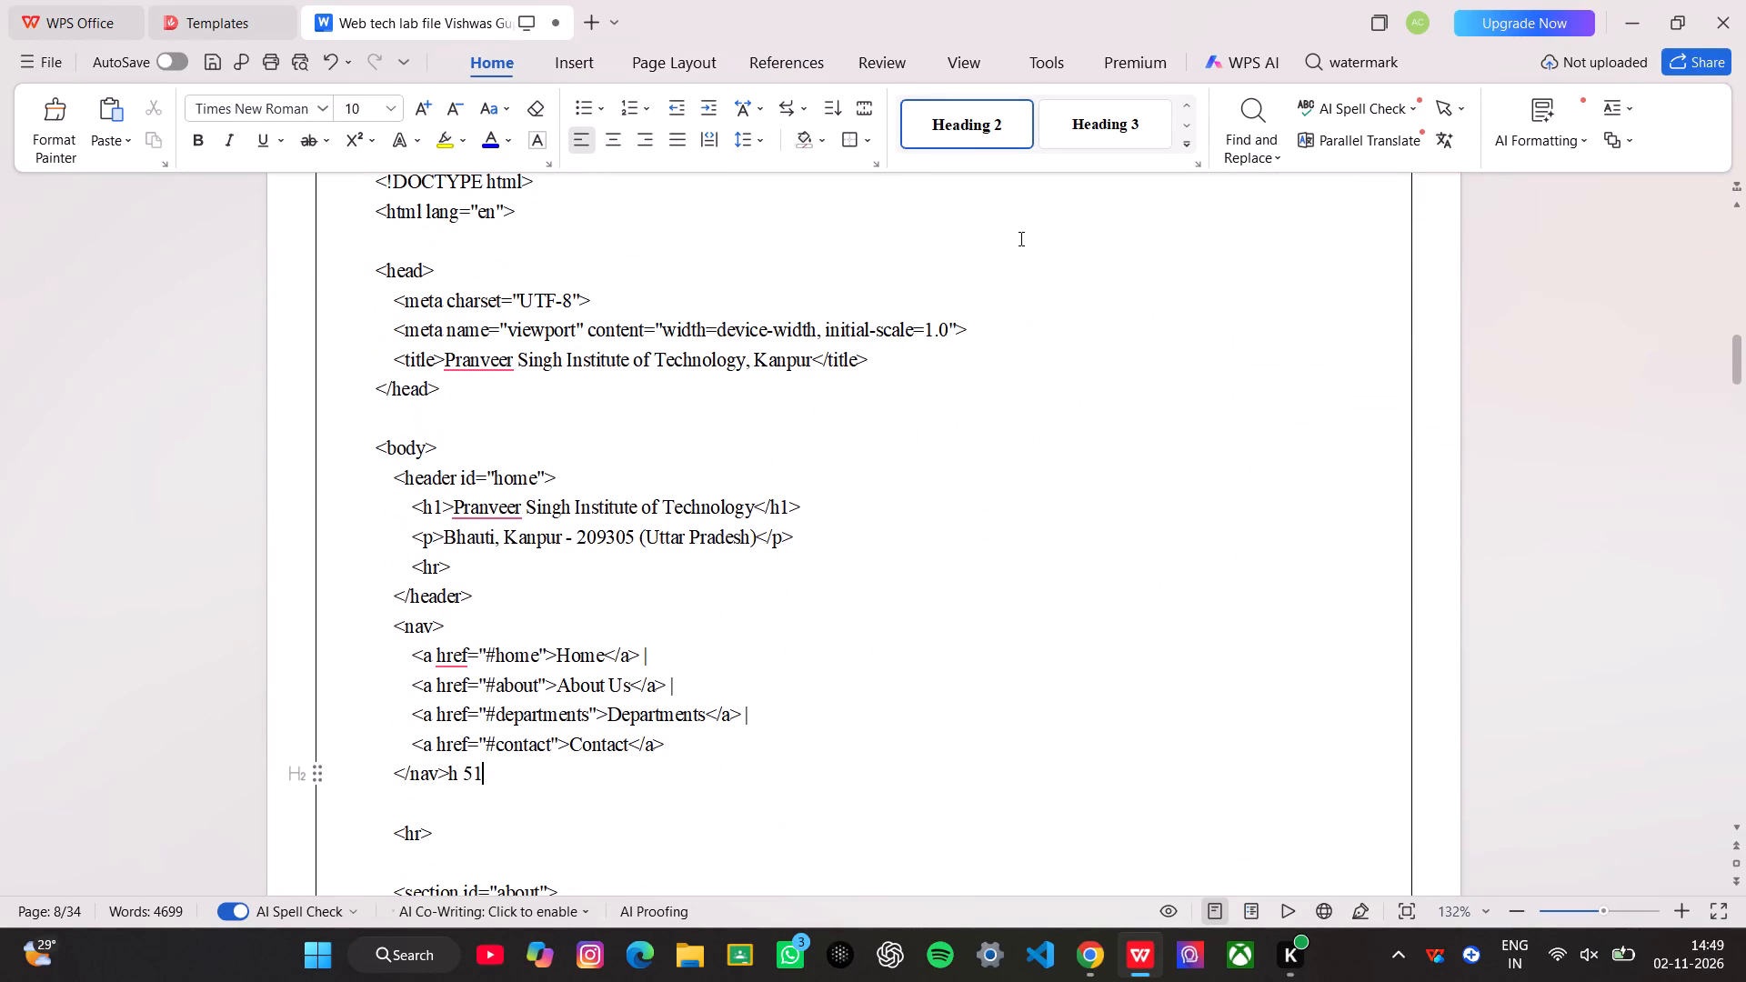
scroll(1019, 238, down, 1)
click(998, 395)
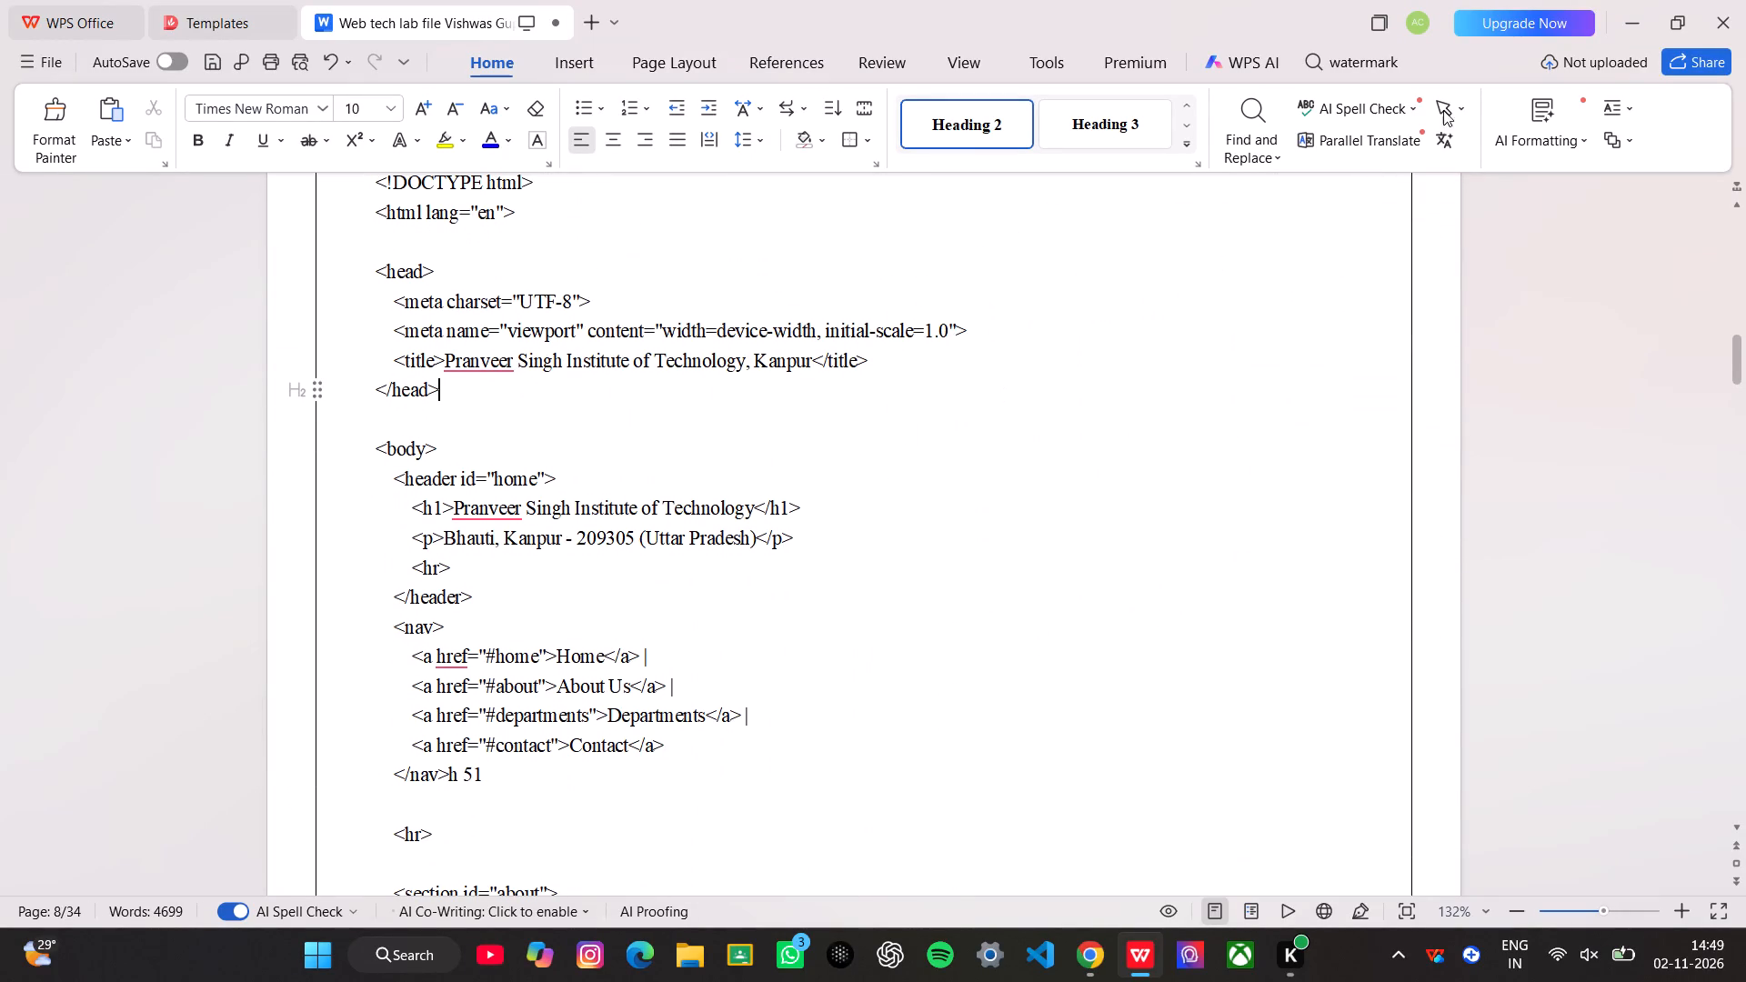
click(1452, 60)
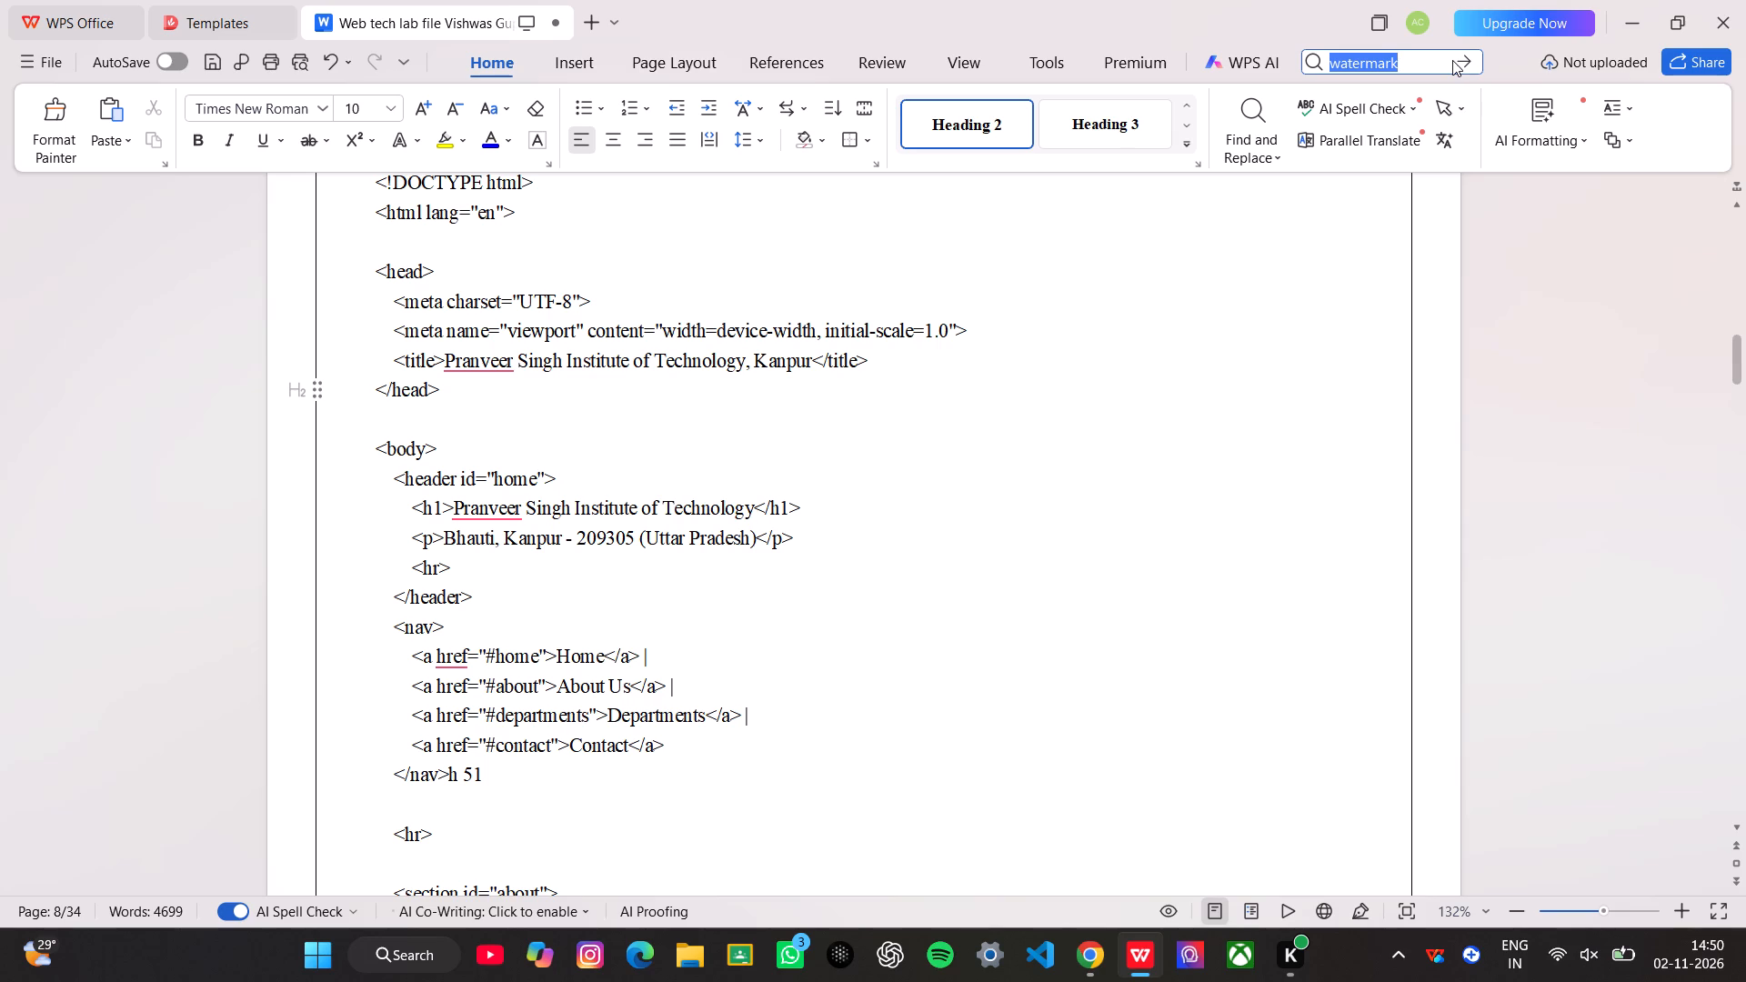
click(1465, 58)
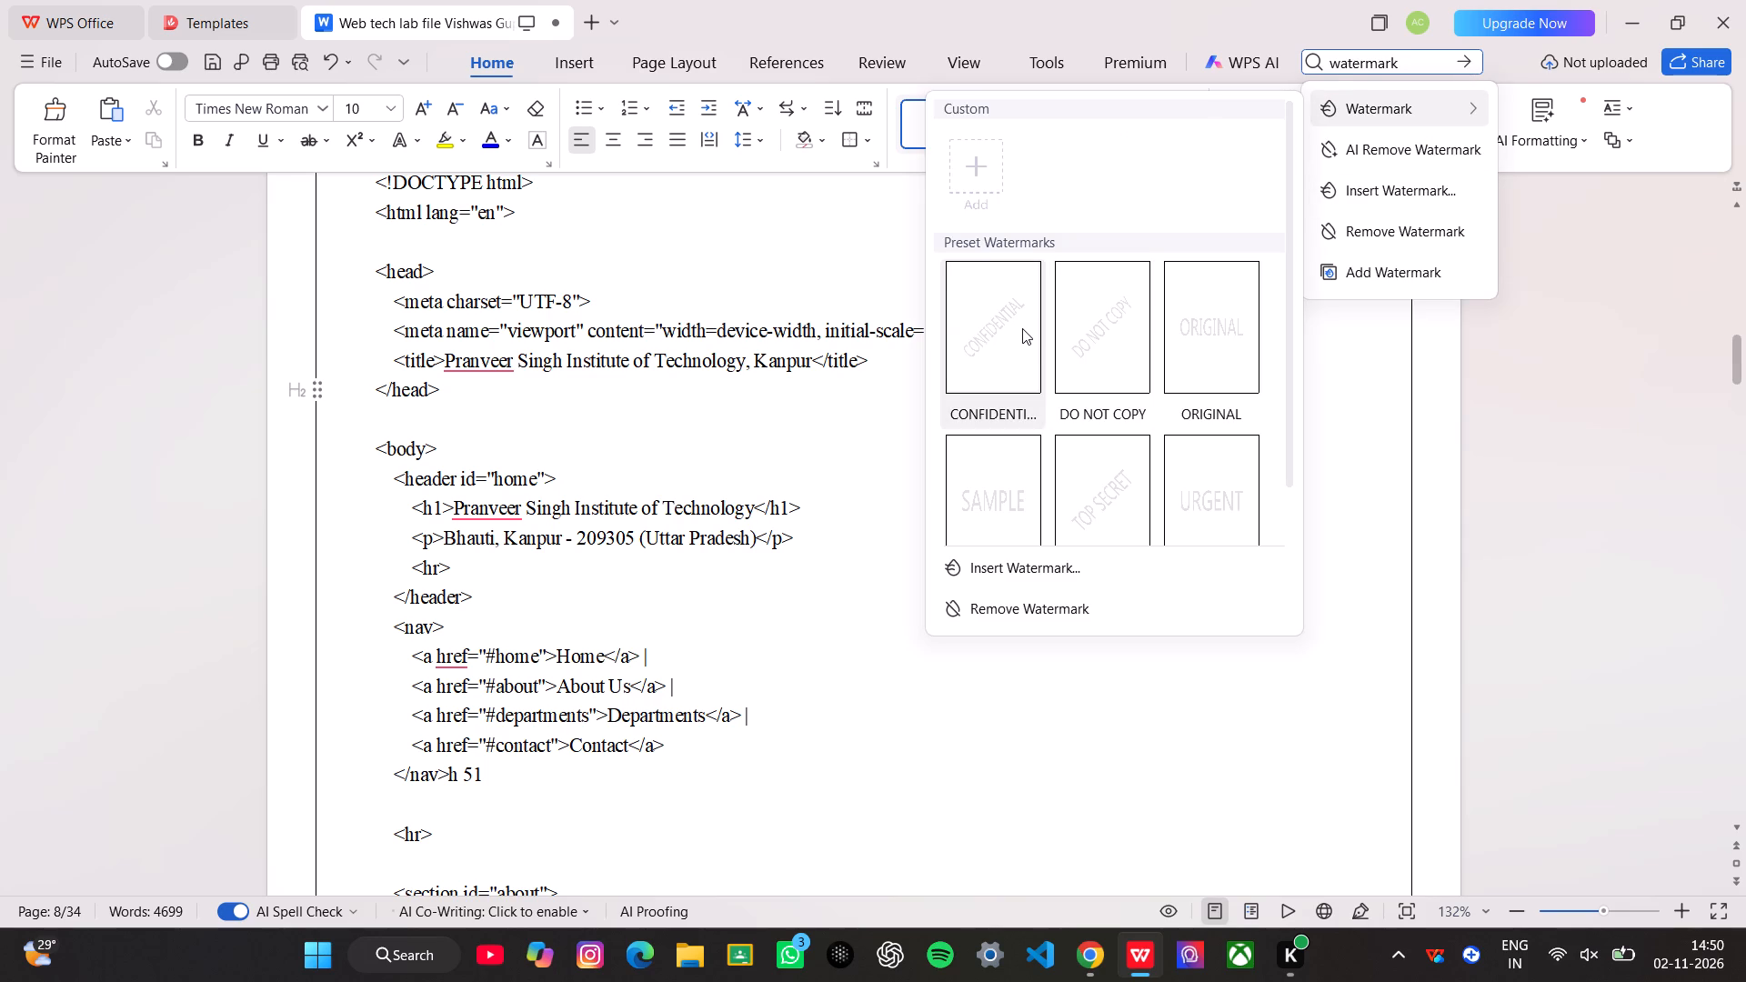
click(1018, 573)
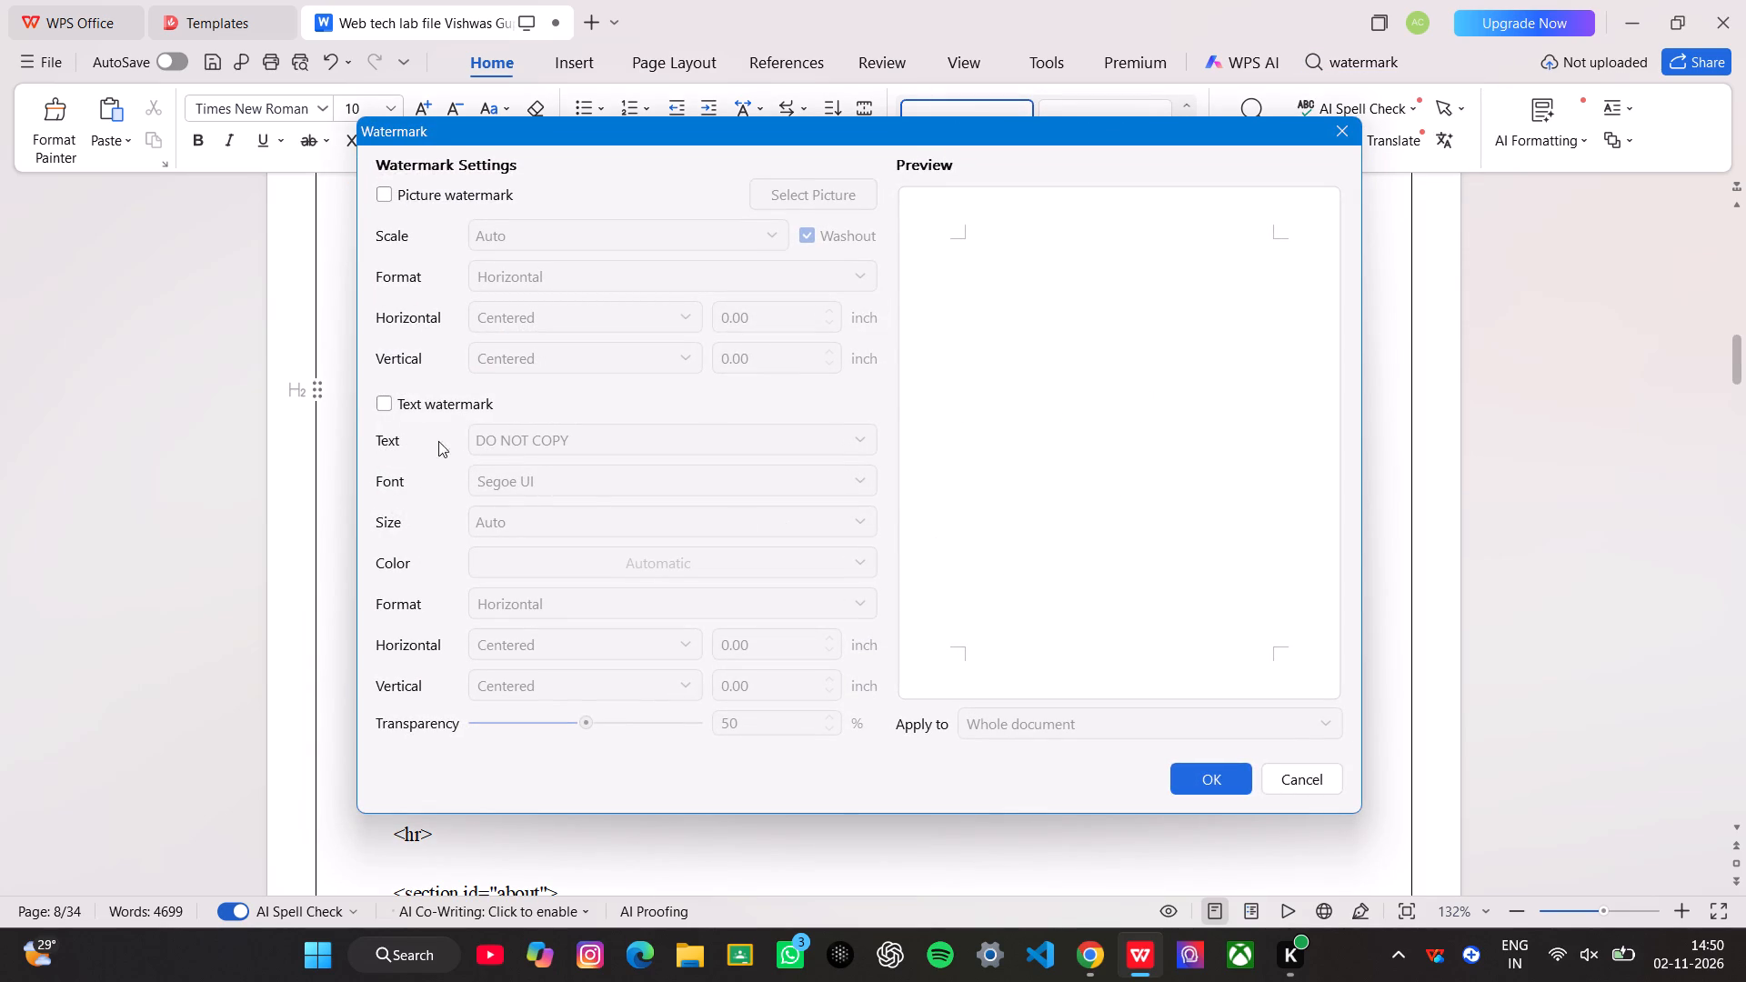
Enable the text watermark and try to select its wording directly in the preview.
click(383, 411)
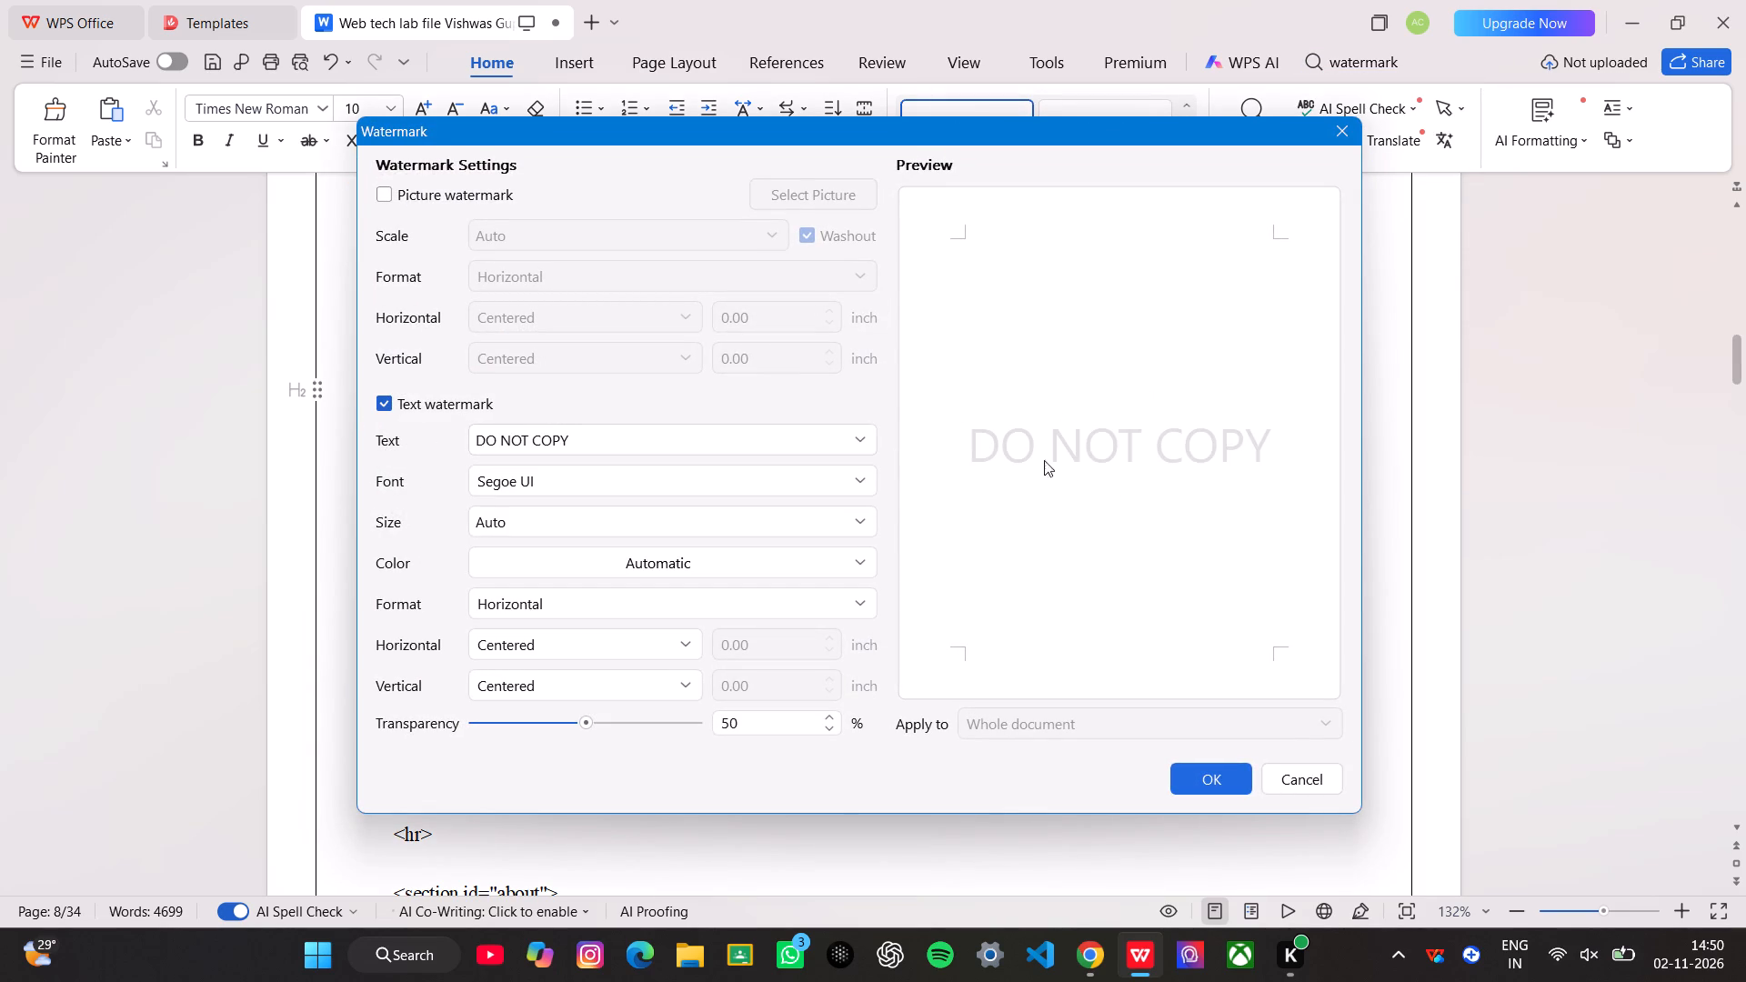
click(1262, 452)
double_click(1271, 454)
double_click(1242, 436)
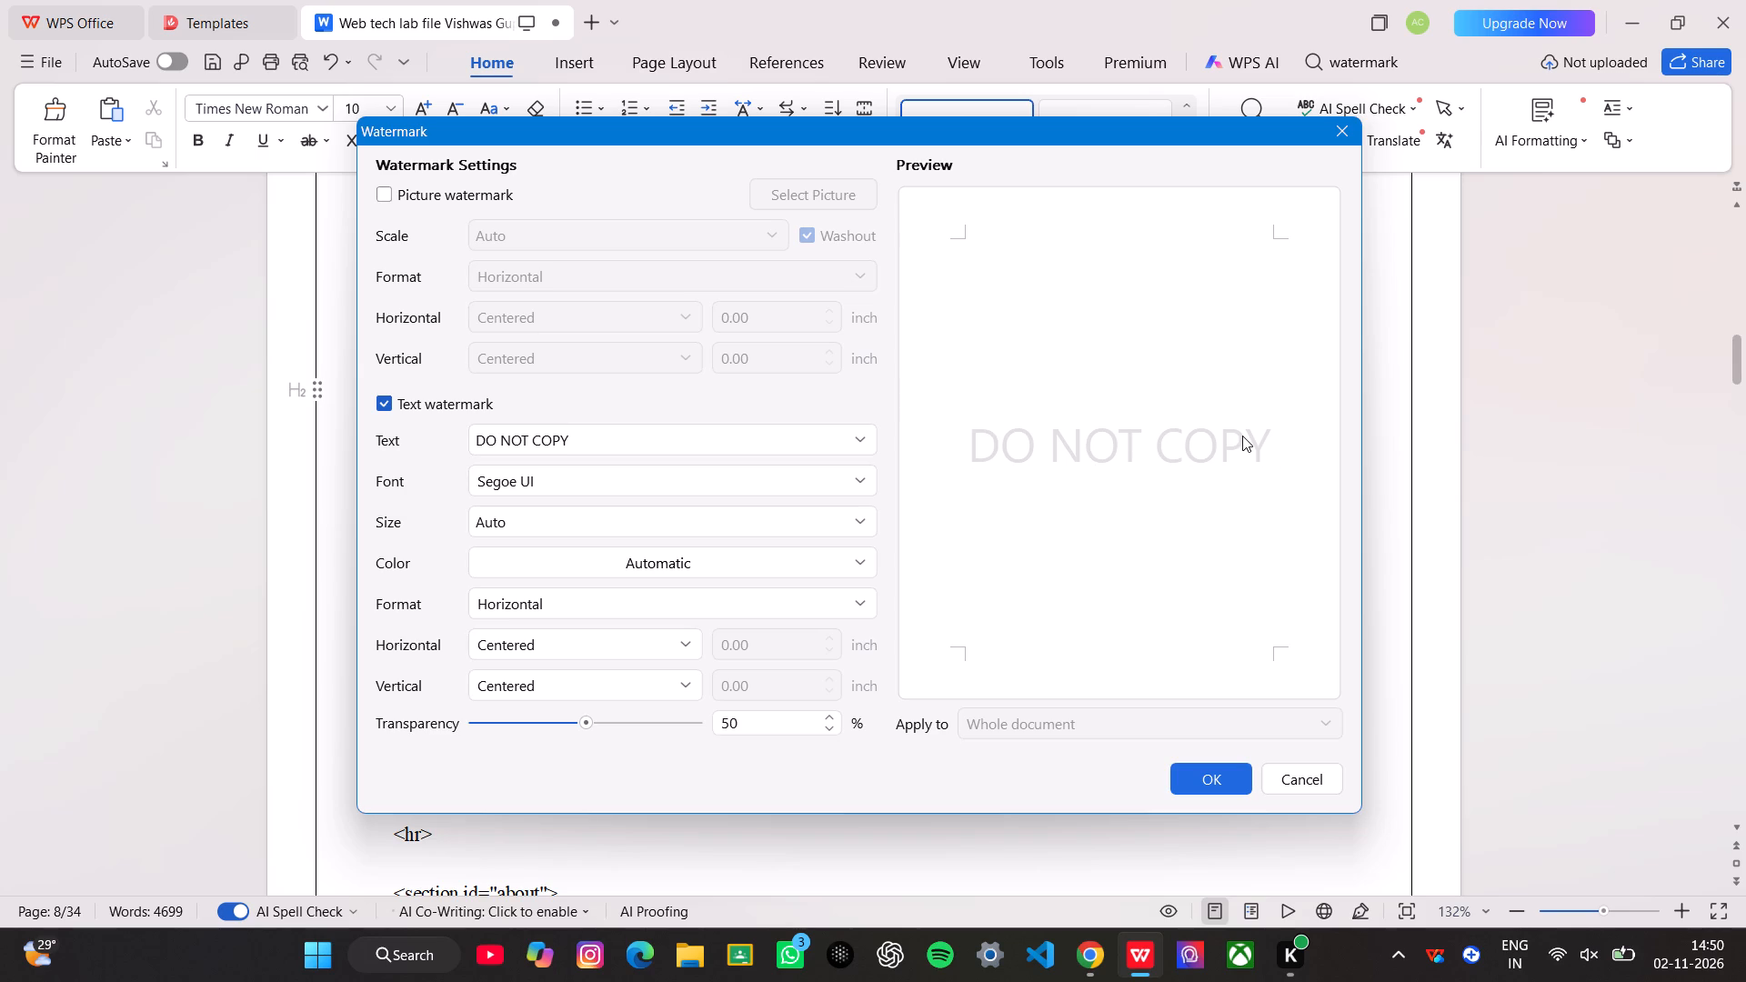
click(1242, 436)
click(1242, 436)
Look through the preset wordings for the text watermark and pick DO NOT COPY.
click(859, 441)
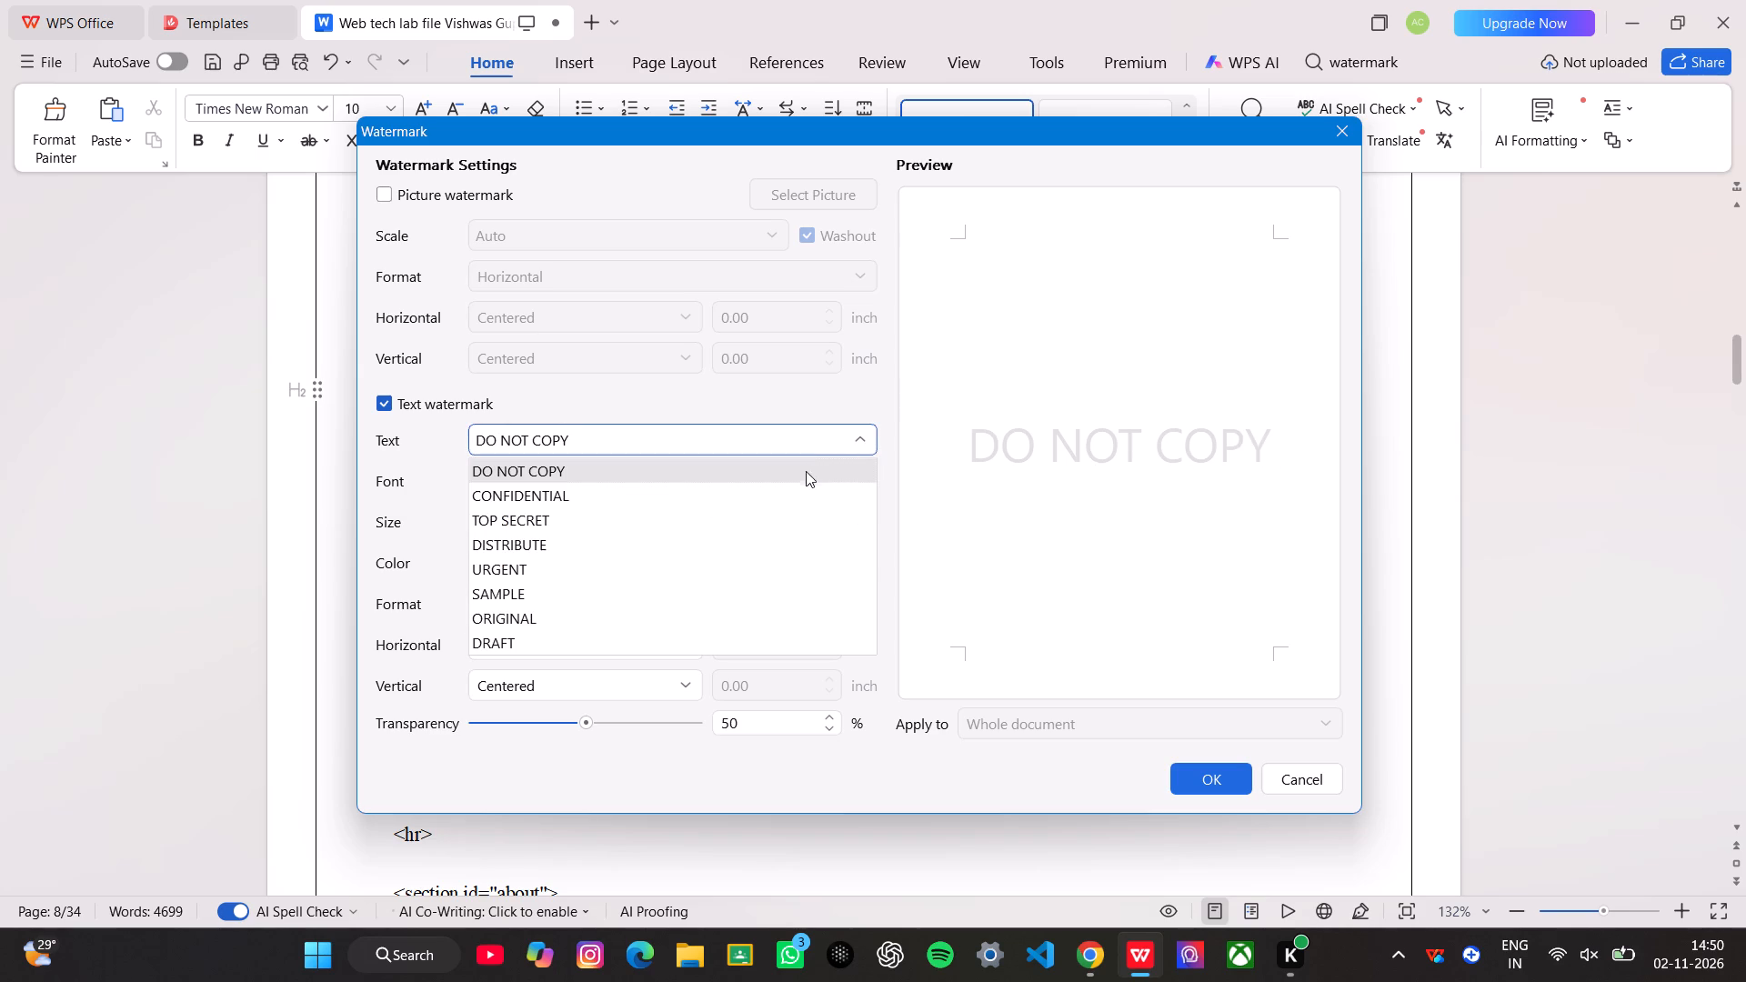
scroll(737, 398, down, 2)
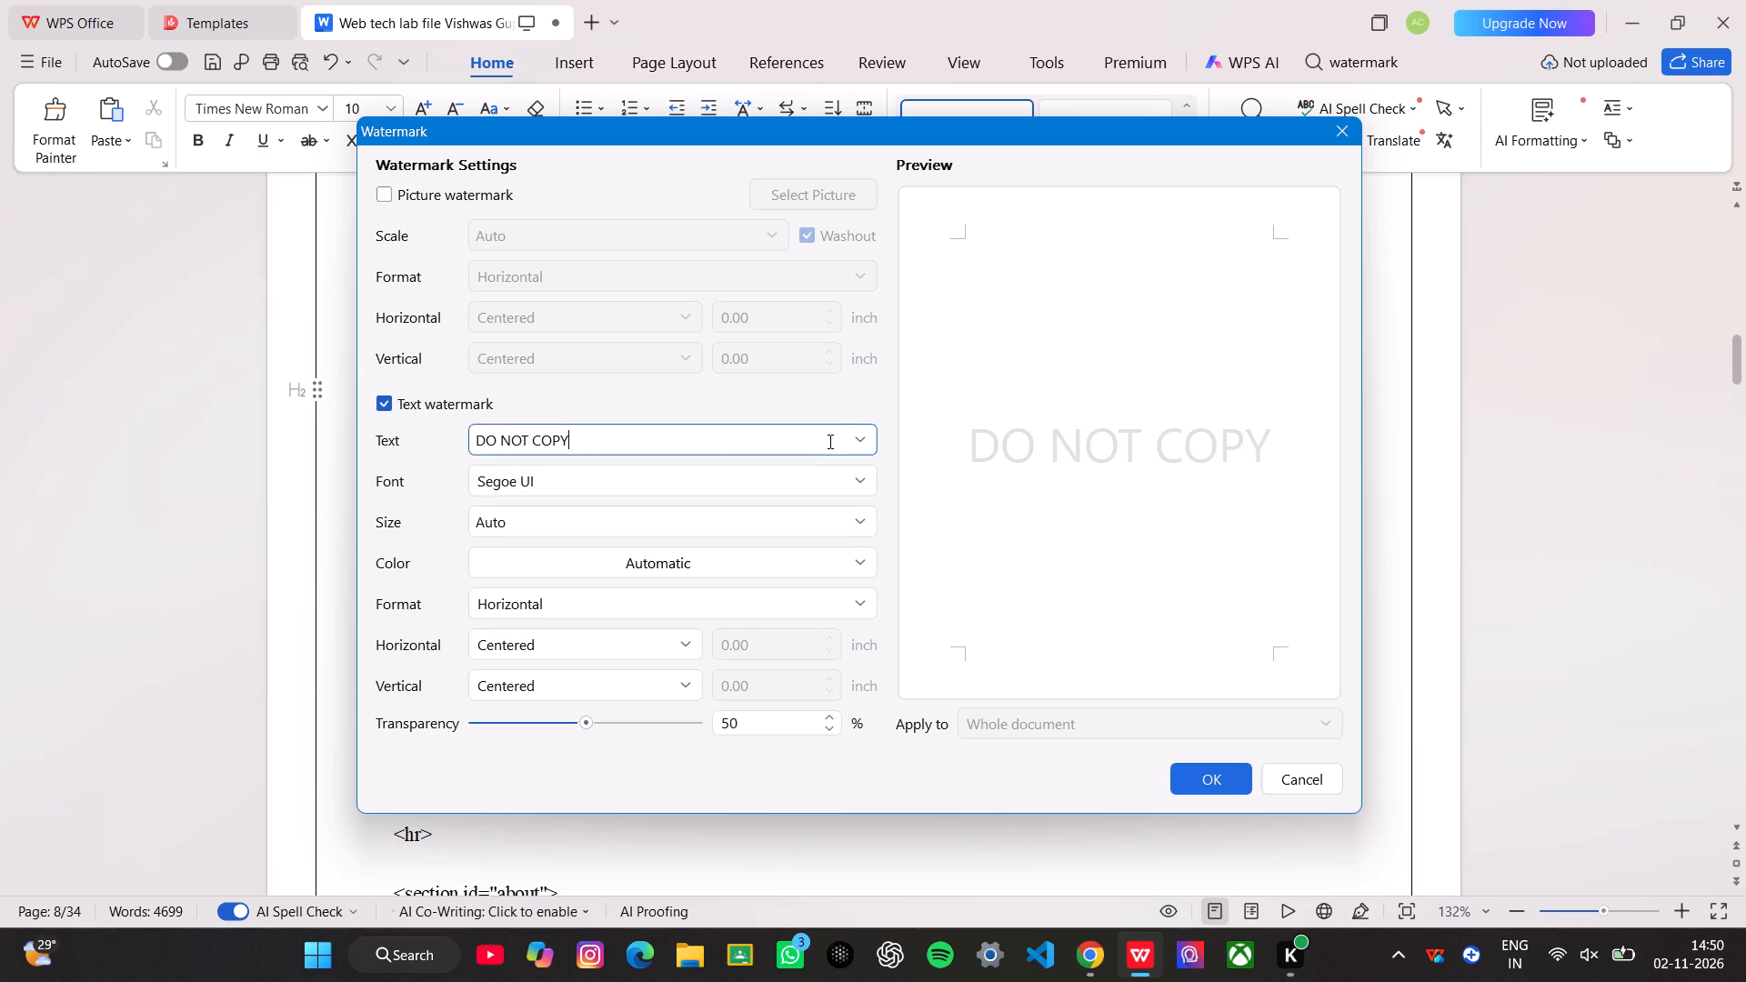
click(838, 436)
click(868, 437)
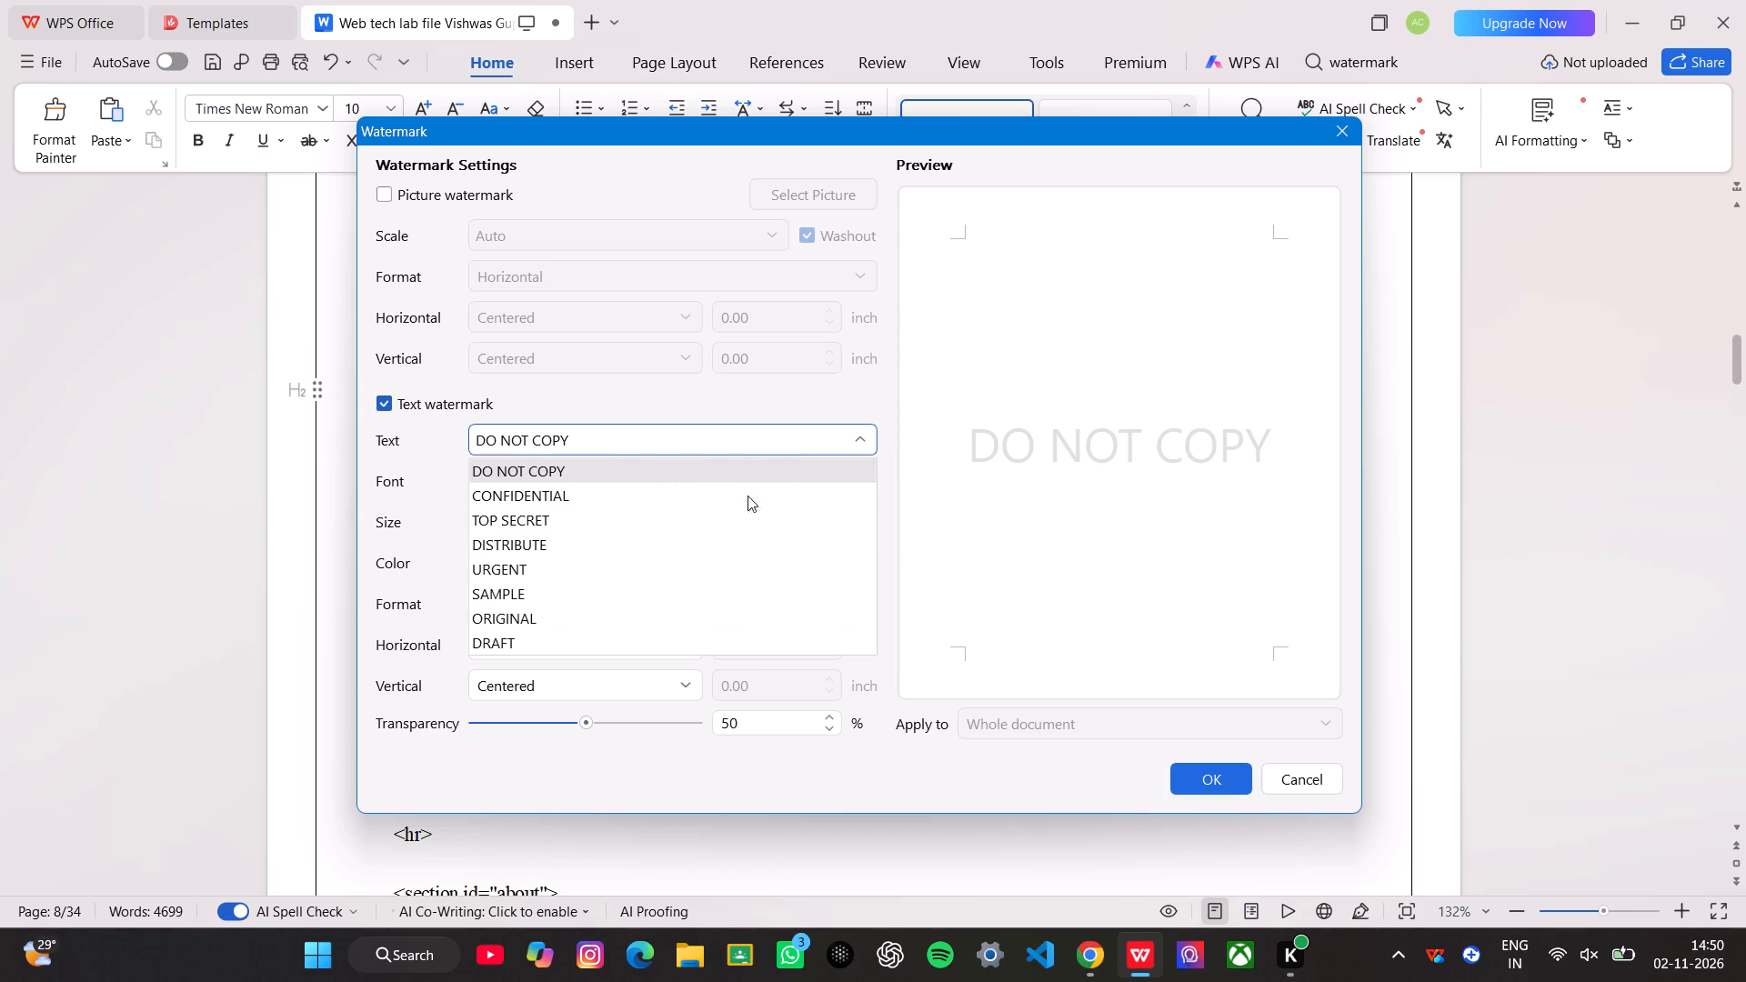
ctrl+scroll(724, 545, down, 1)
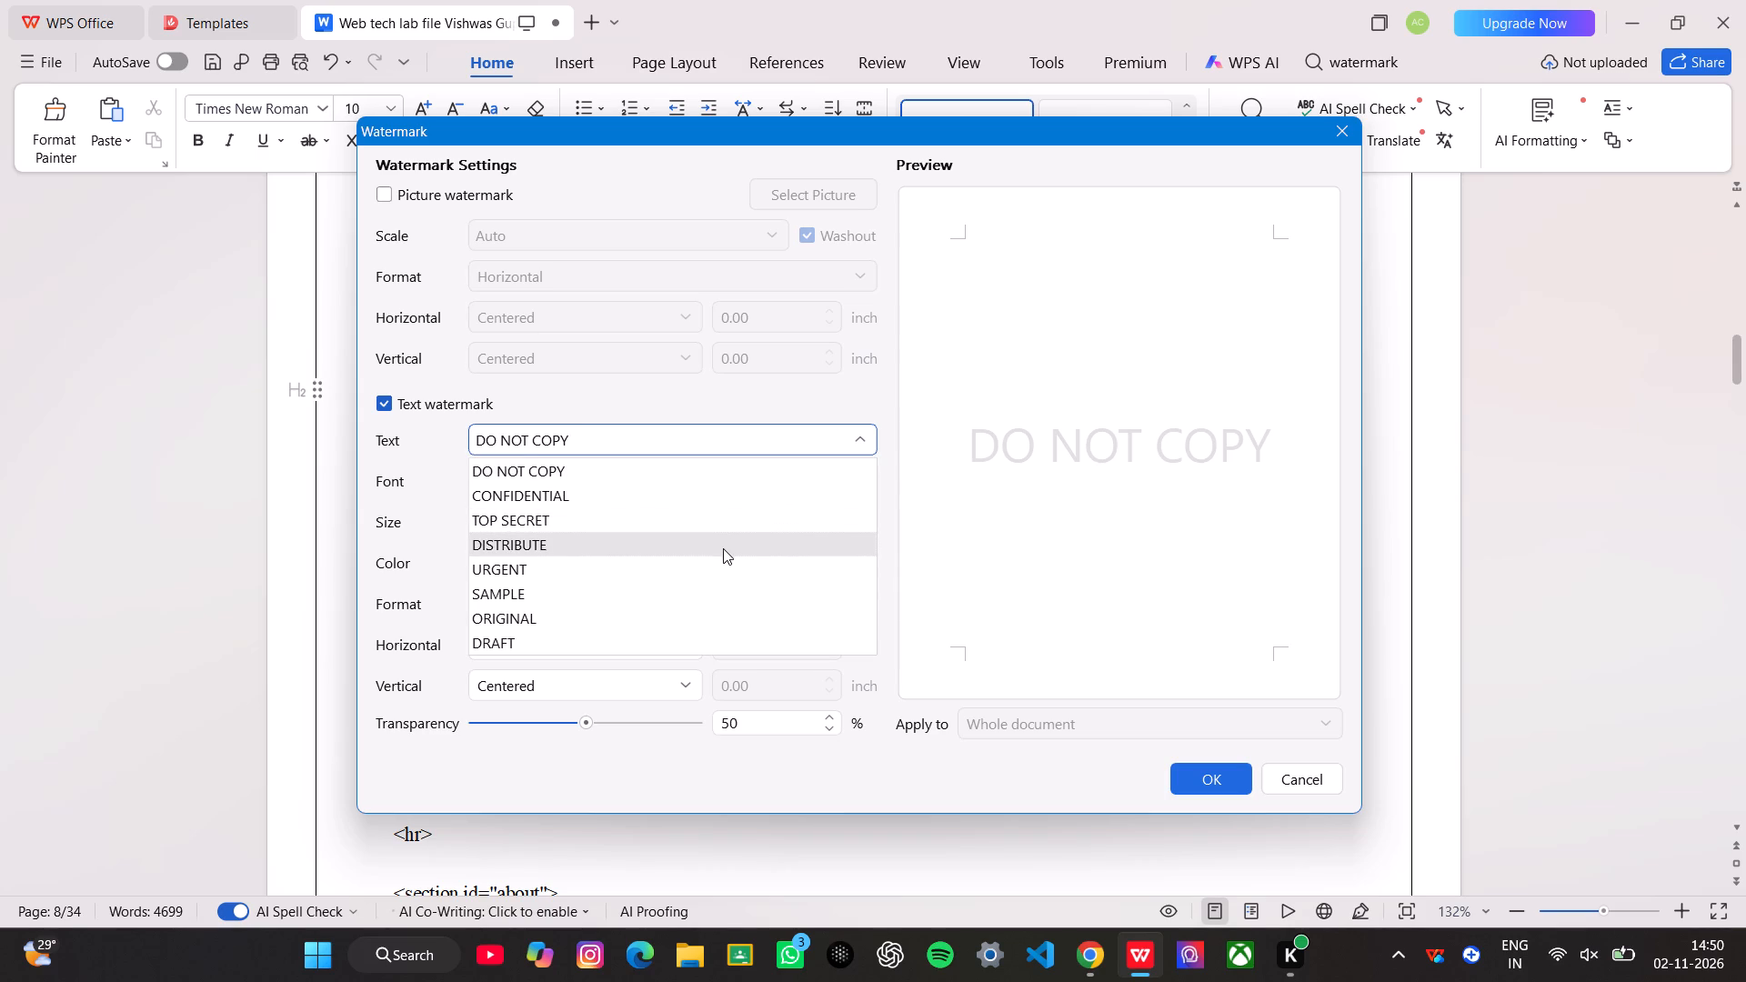
scroll(653, 619, down, 1)
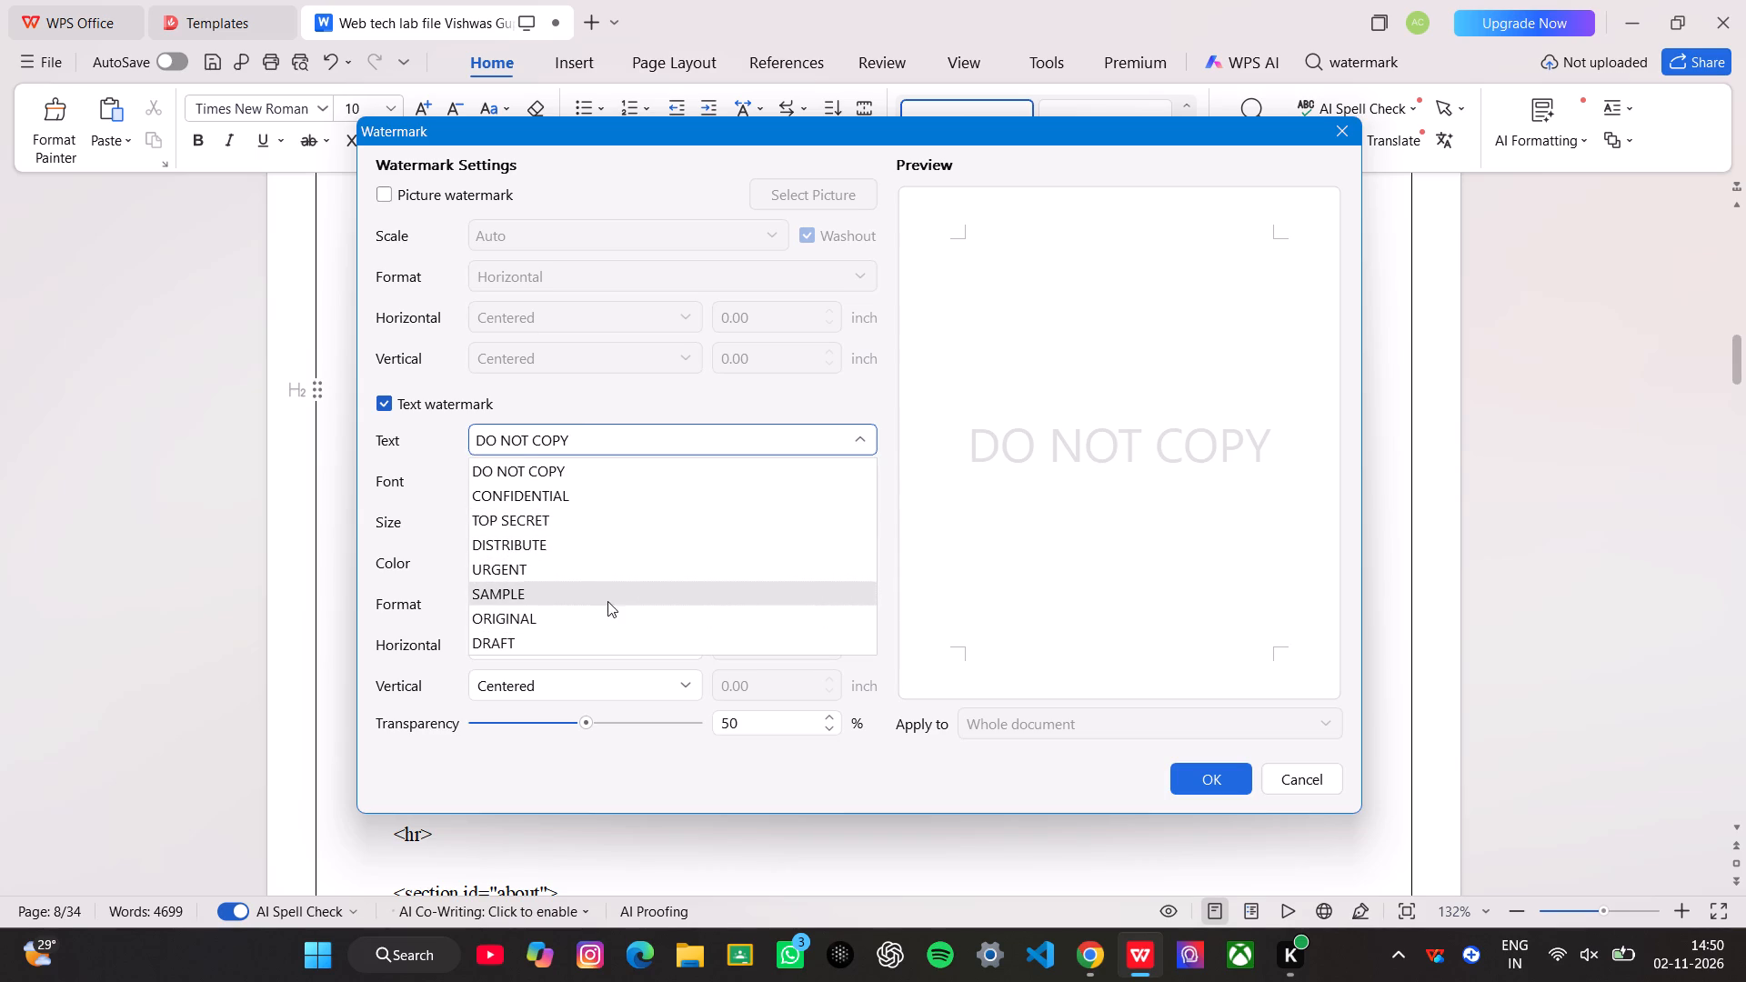
scroll(690, 523, up, 3)
scroll(690, 523, down, 3)
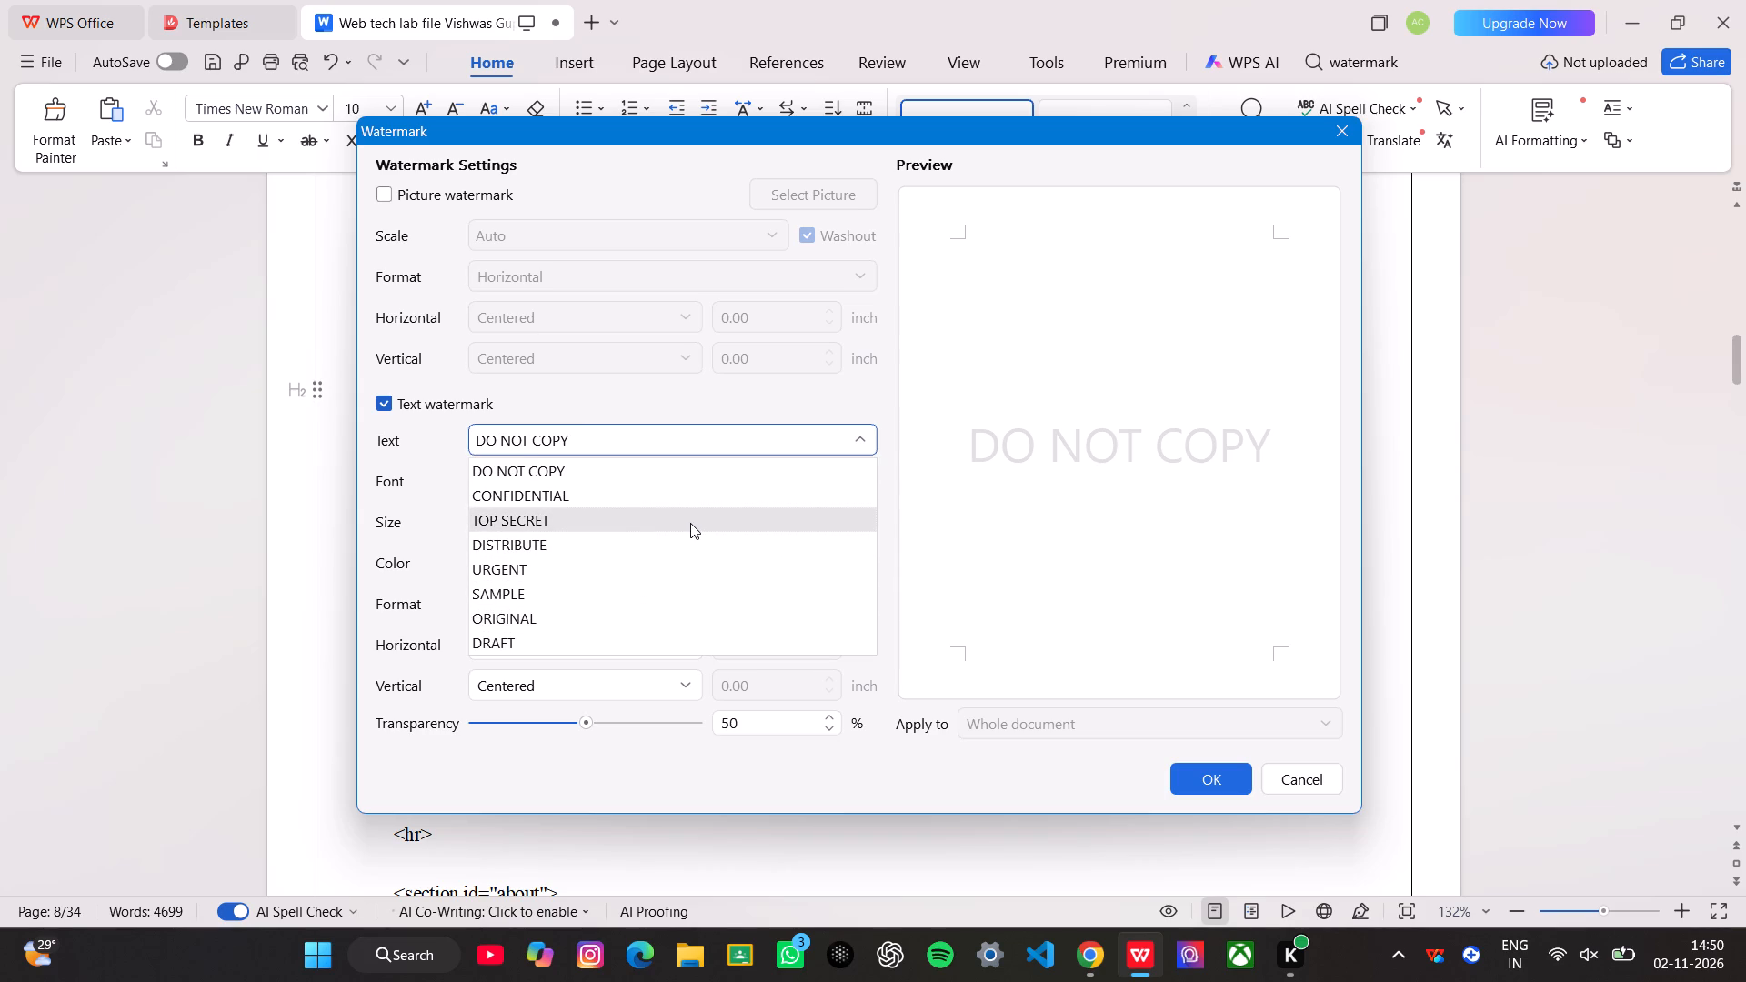
scroll(690, 523, down, 1)
scroll(690, 523, up, 4)
scroll(690, 523, down, 3)
scroll(690, 523, up, 3)
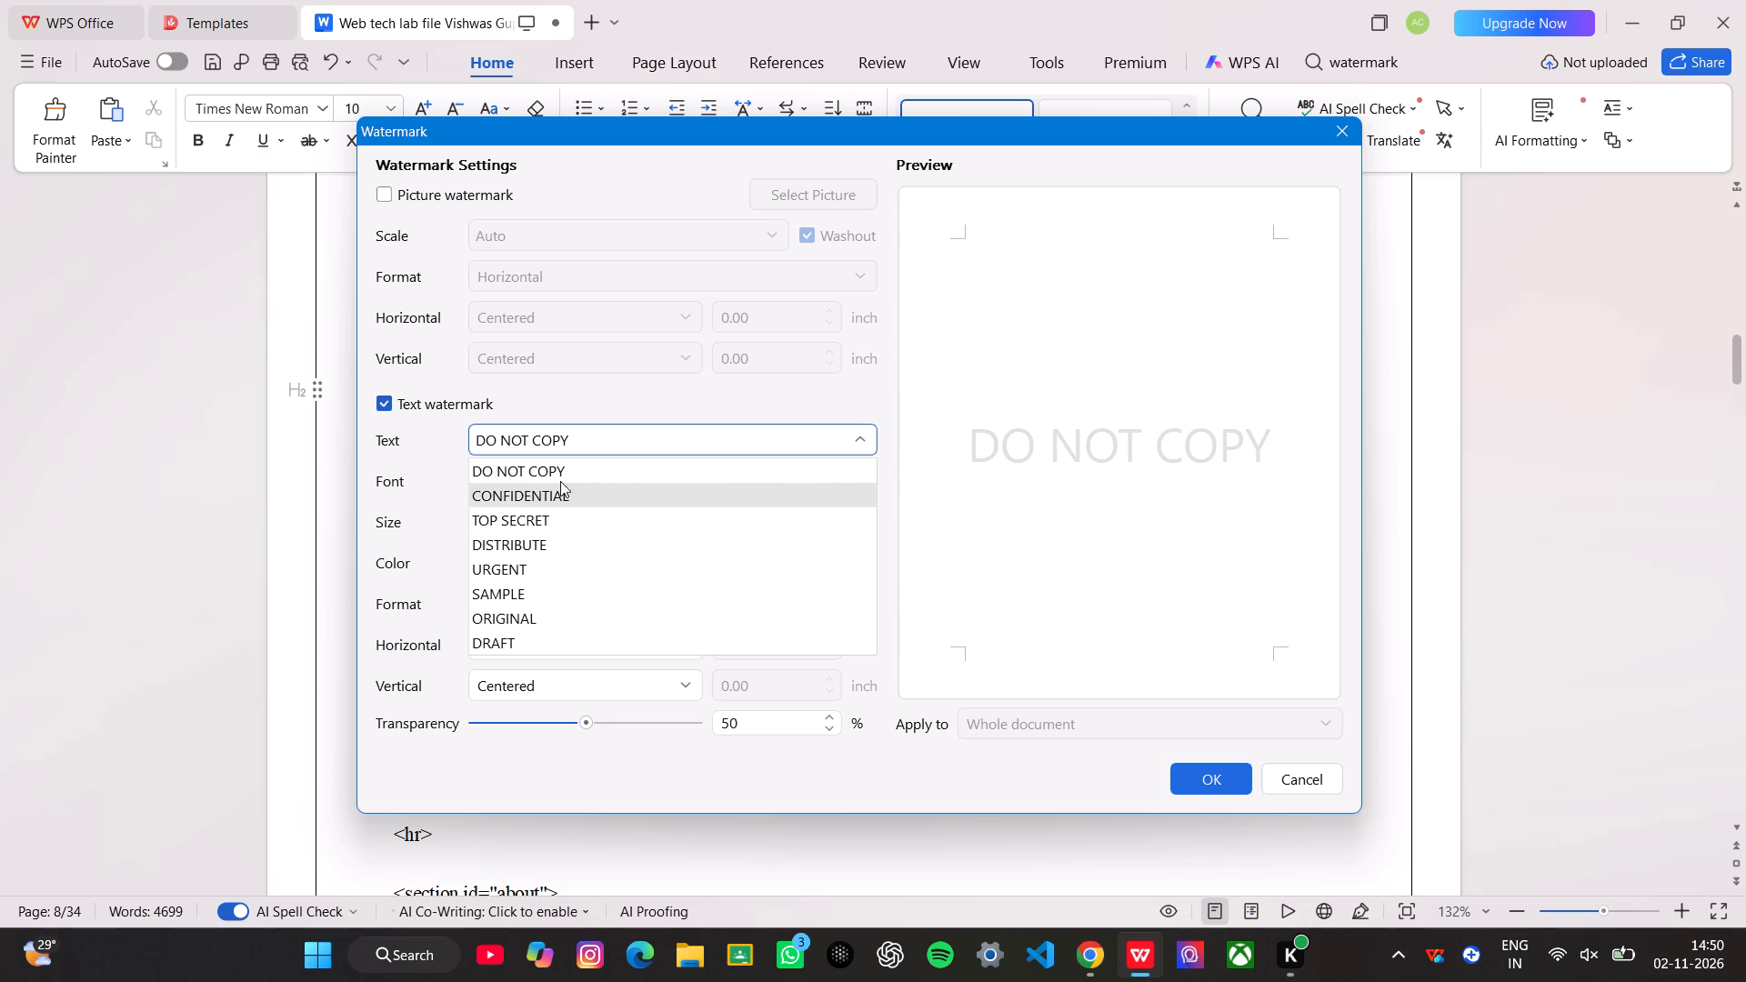
click(779, 457)
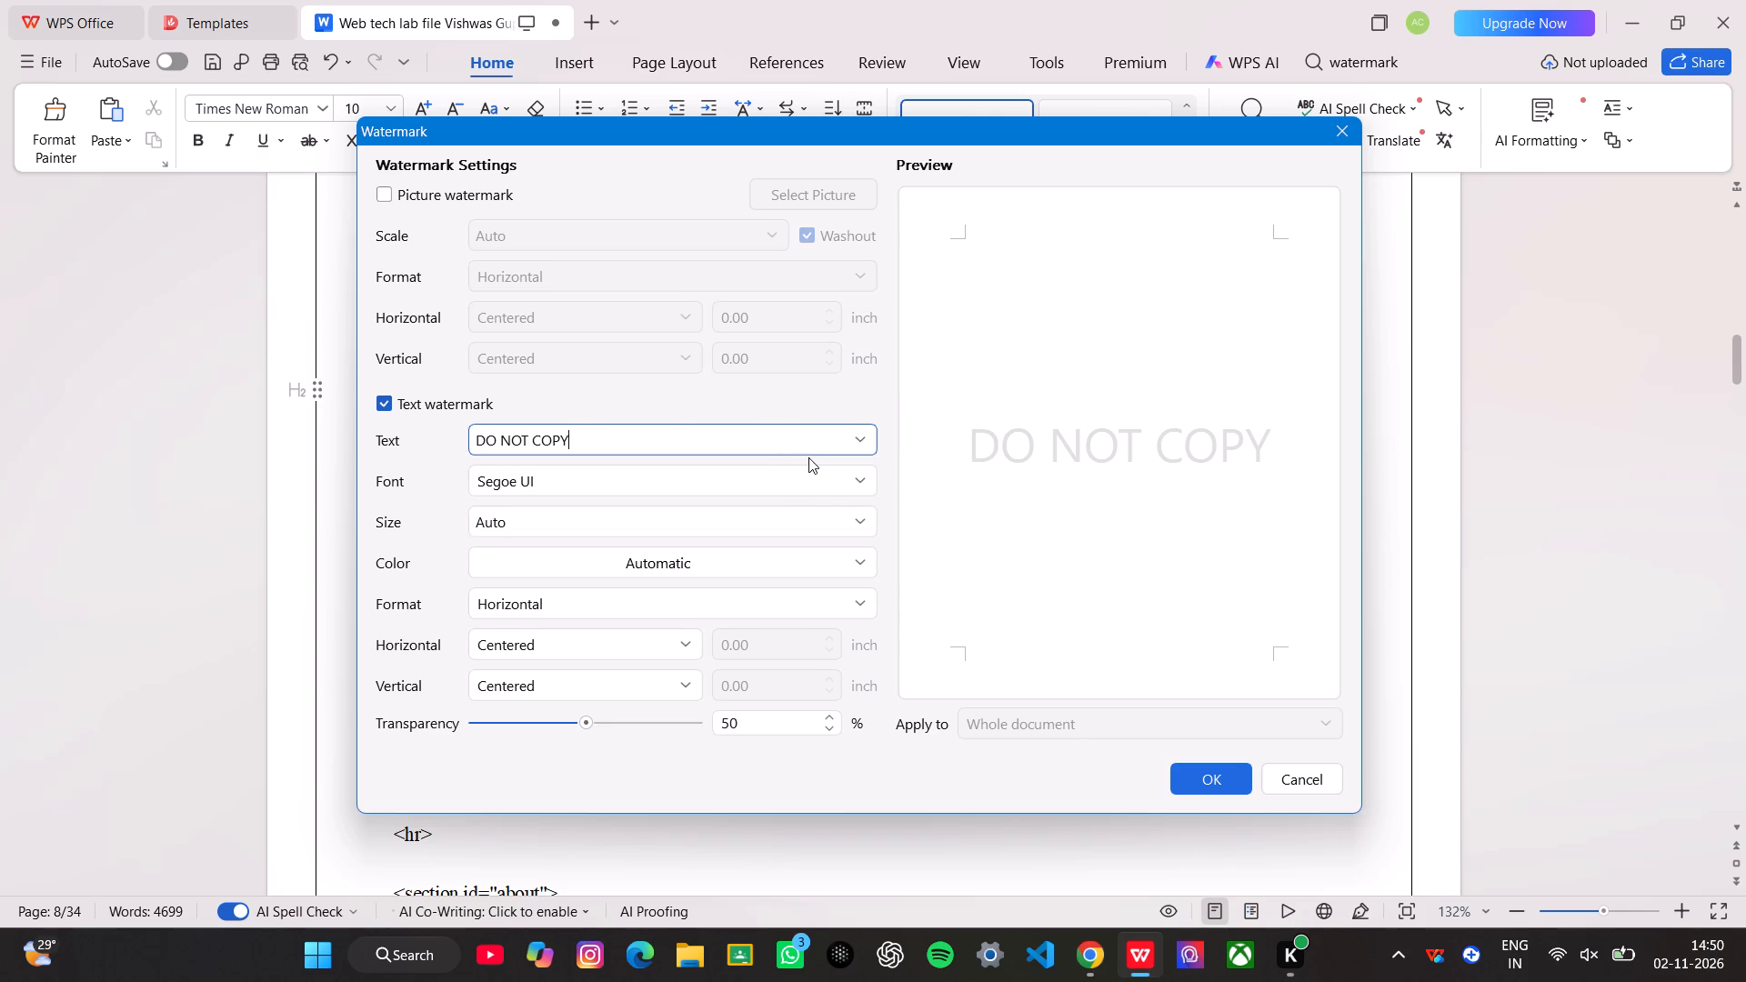
click(859, 444)
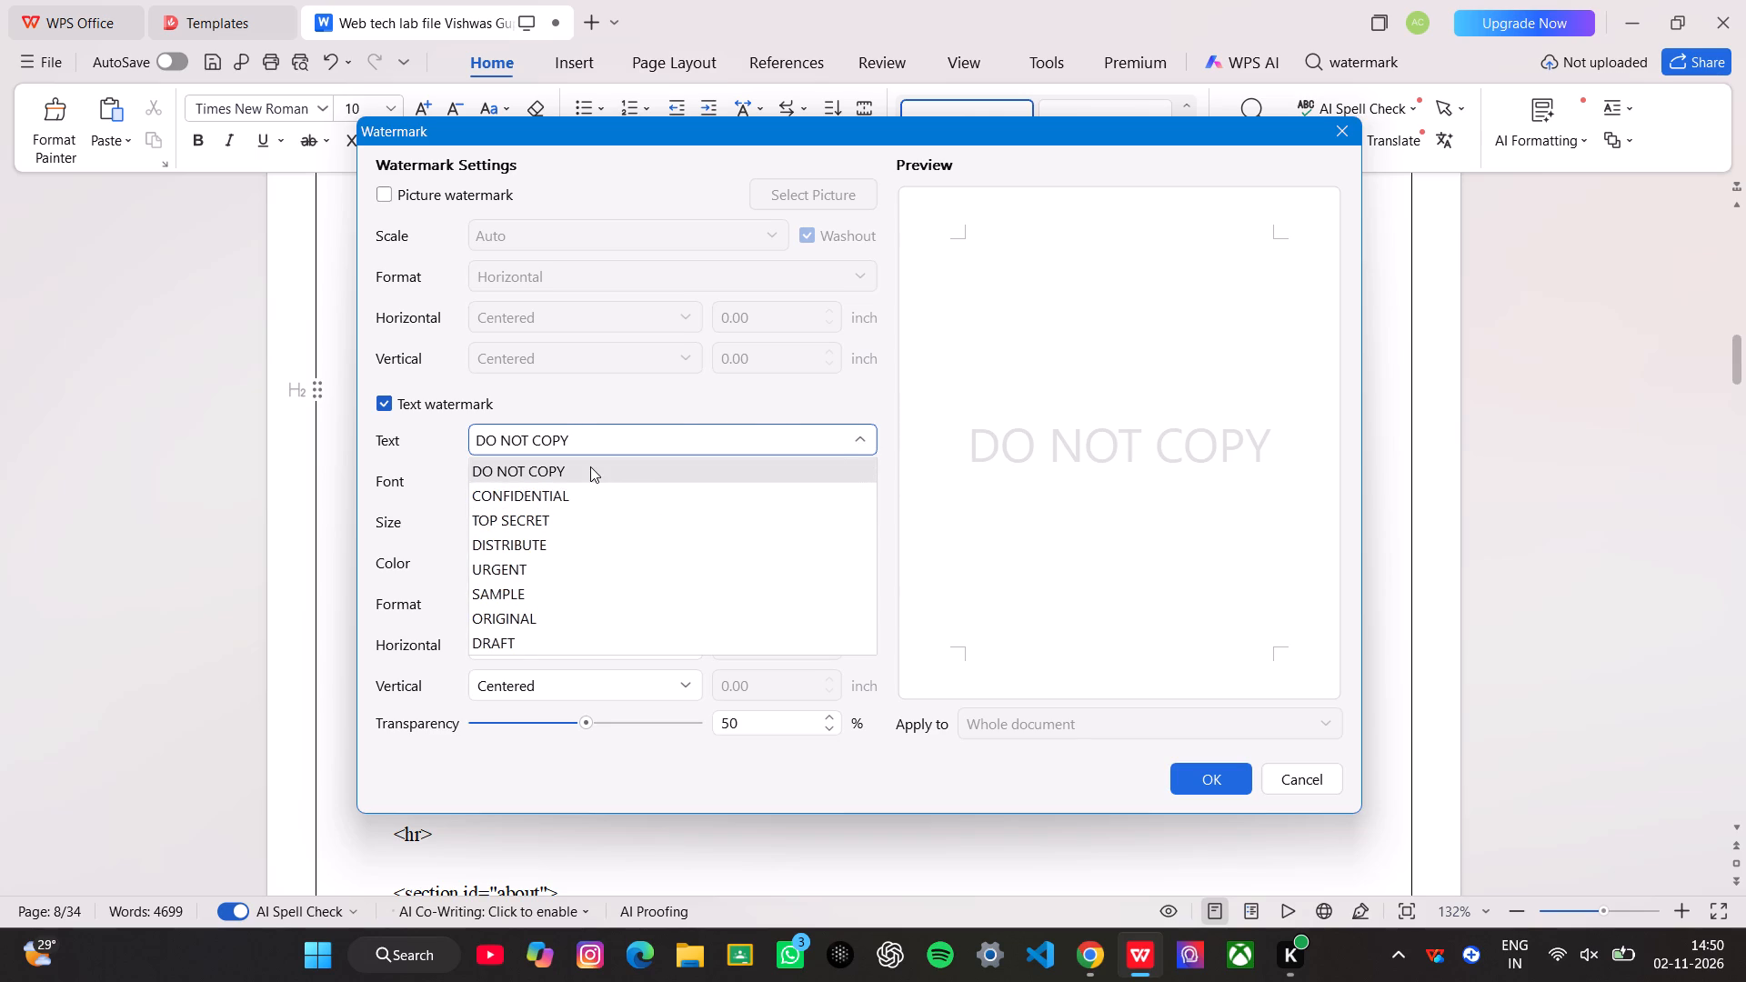
click(590, 466)
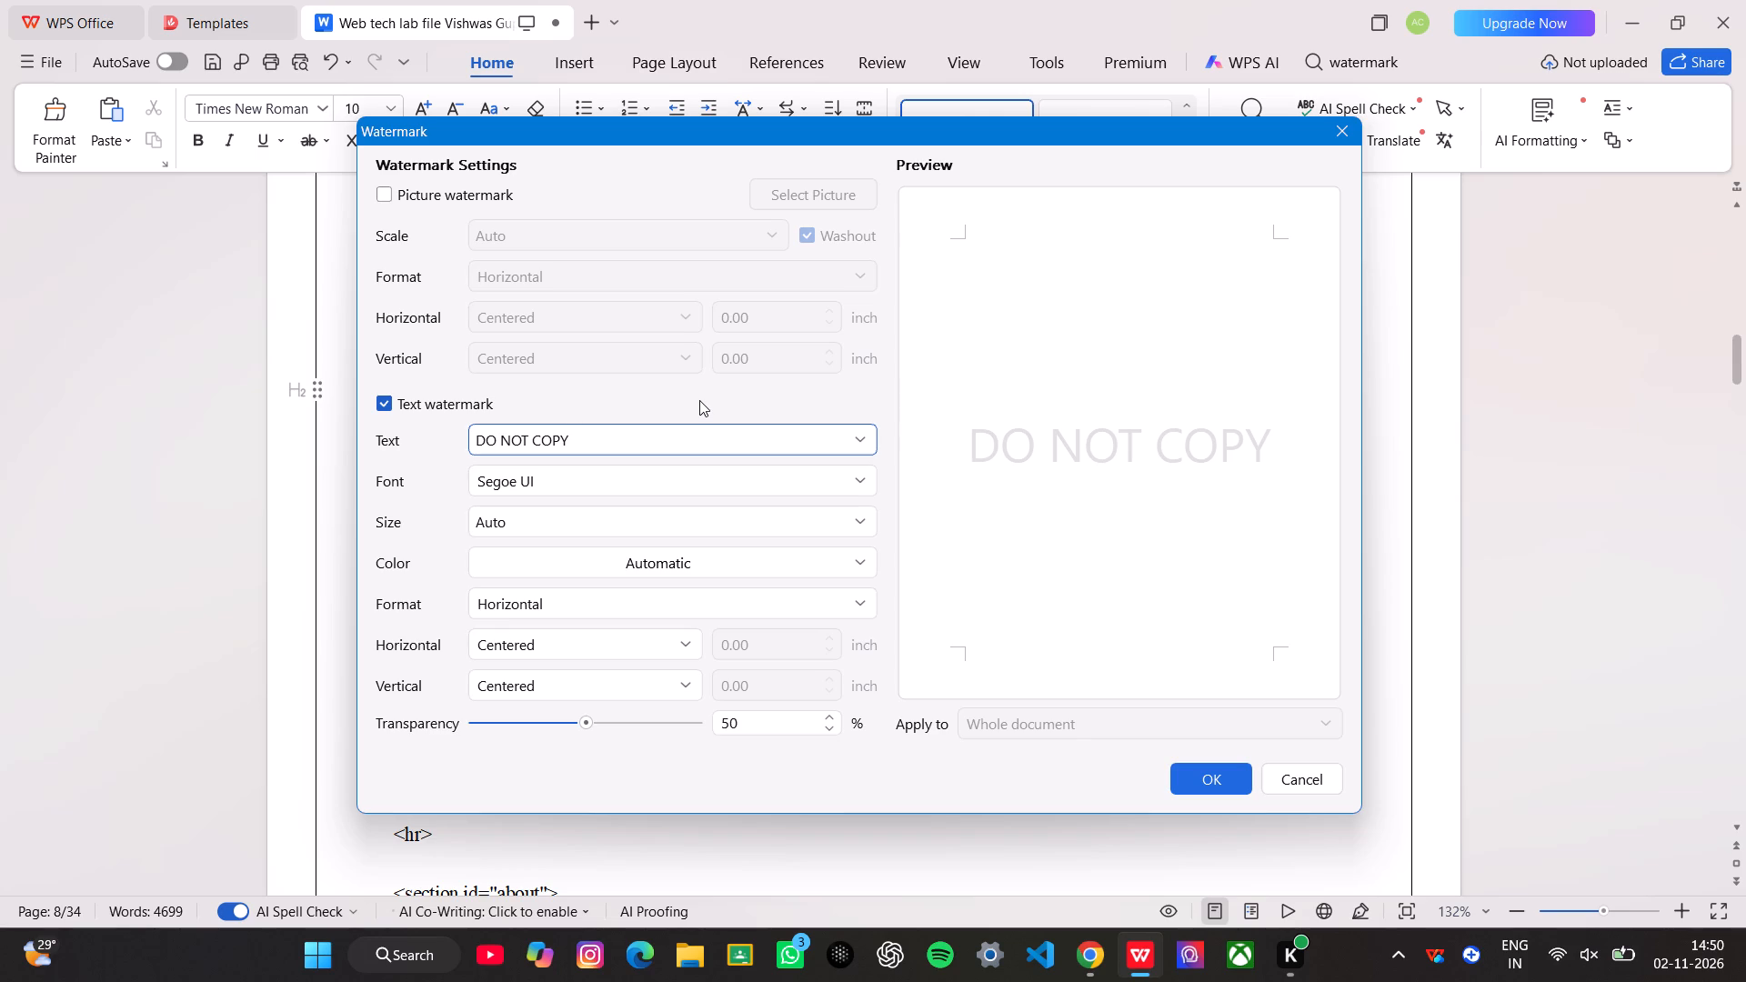
scroll(699, 400, up, 1)
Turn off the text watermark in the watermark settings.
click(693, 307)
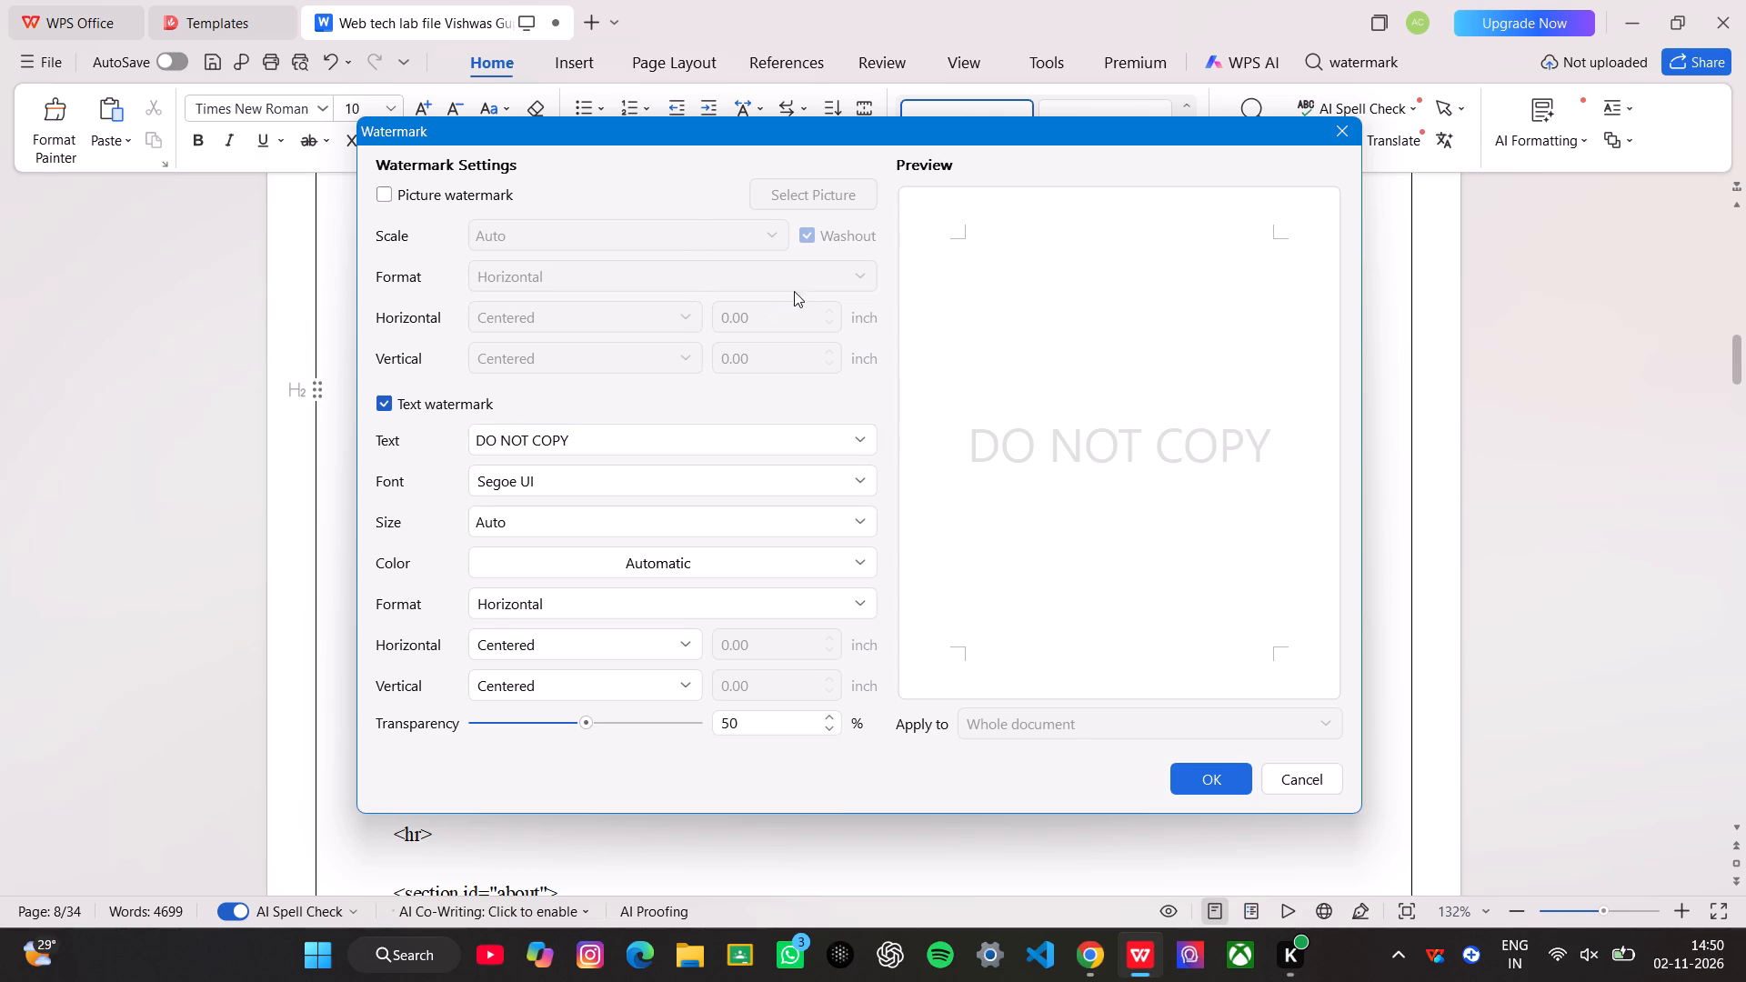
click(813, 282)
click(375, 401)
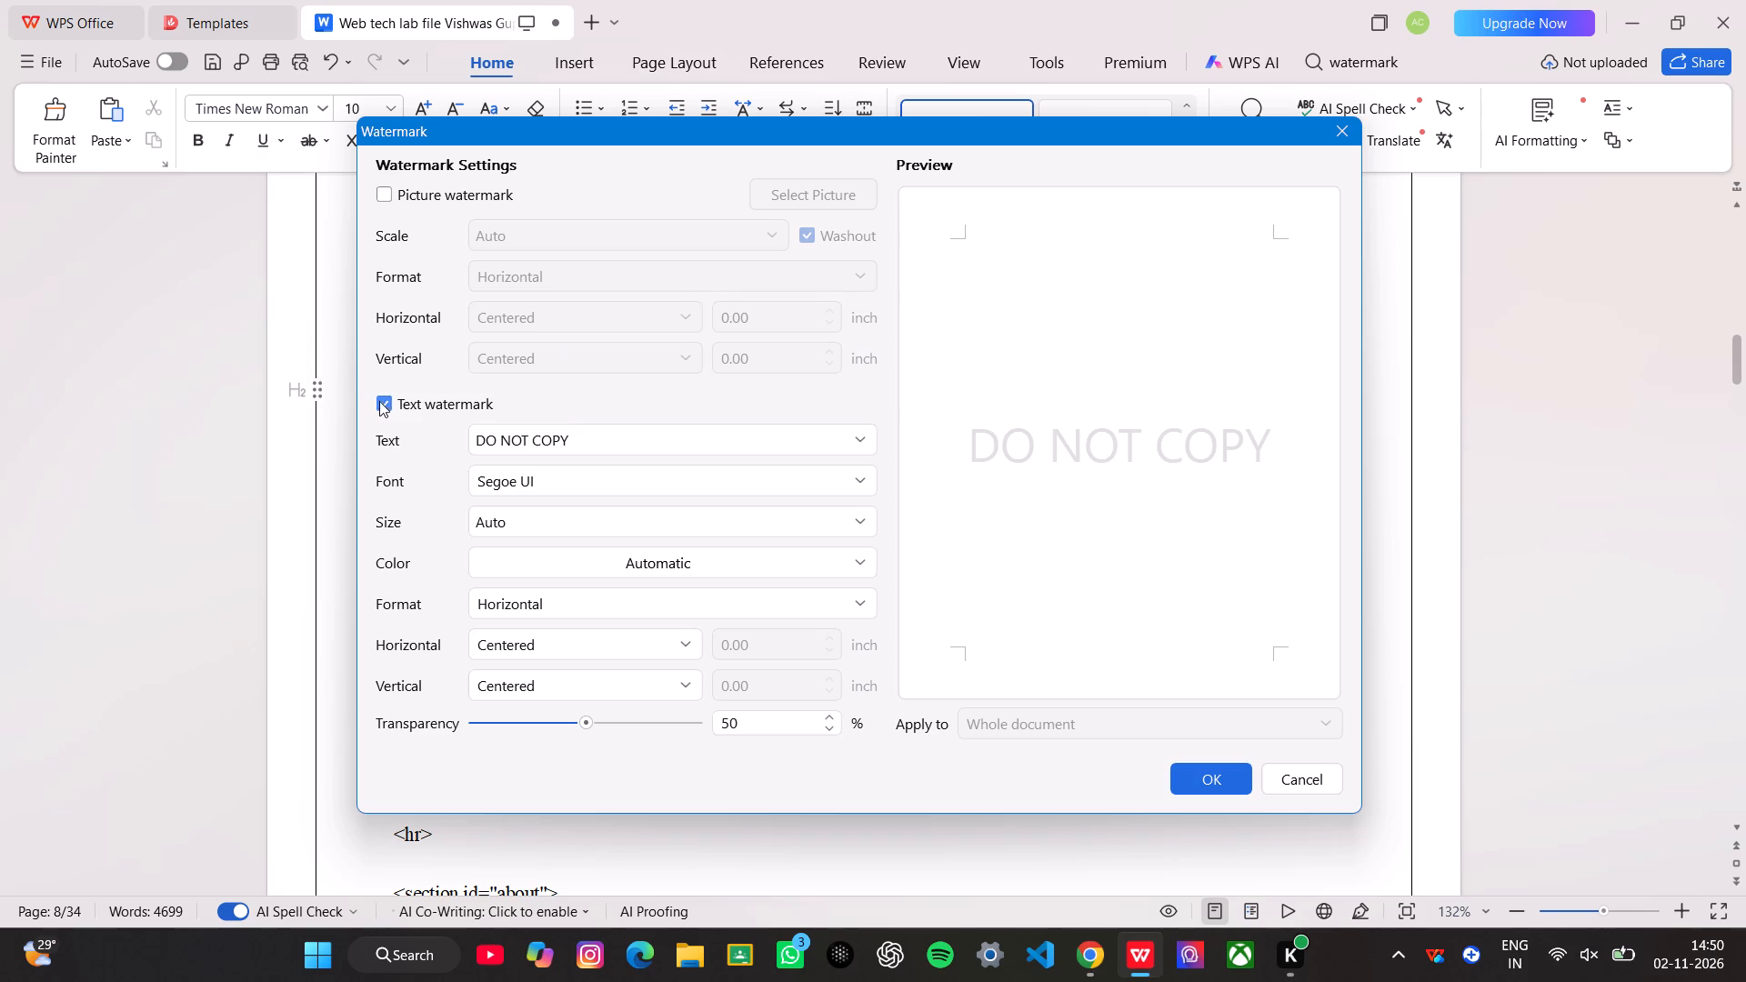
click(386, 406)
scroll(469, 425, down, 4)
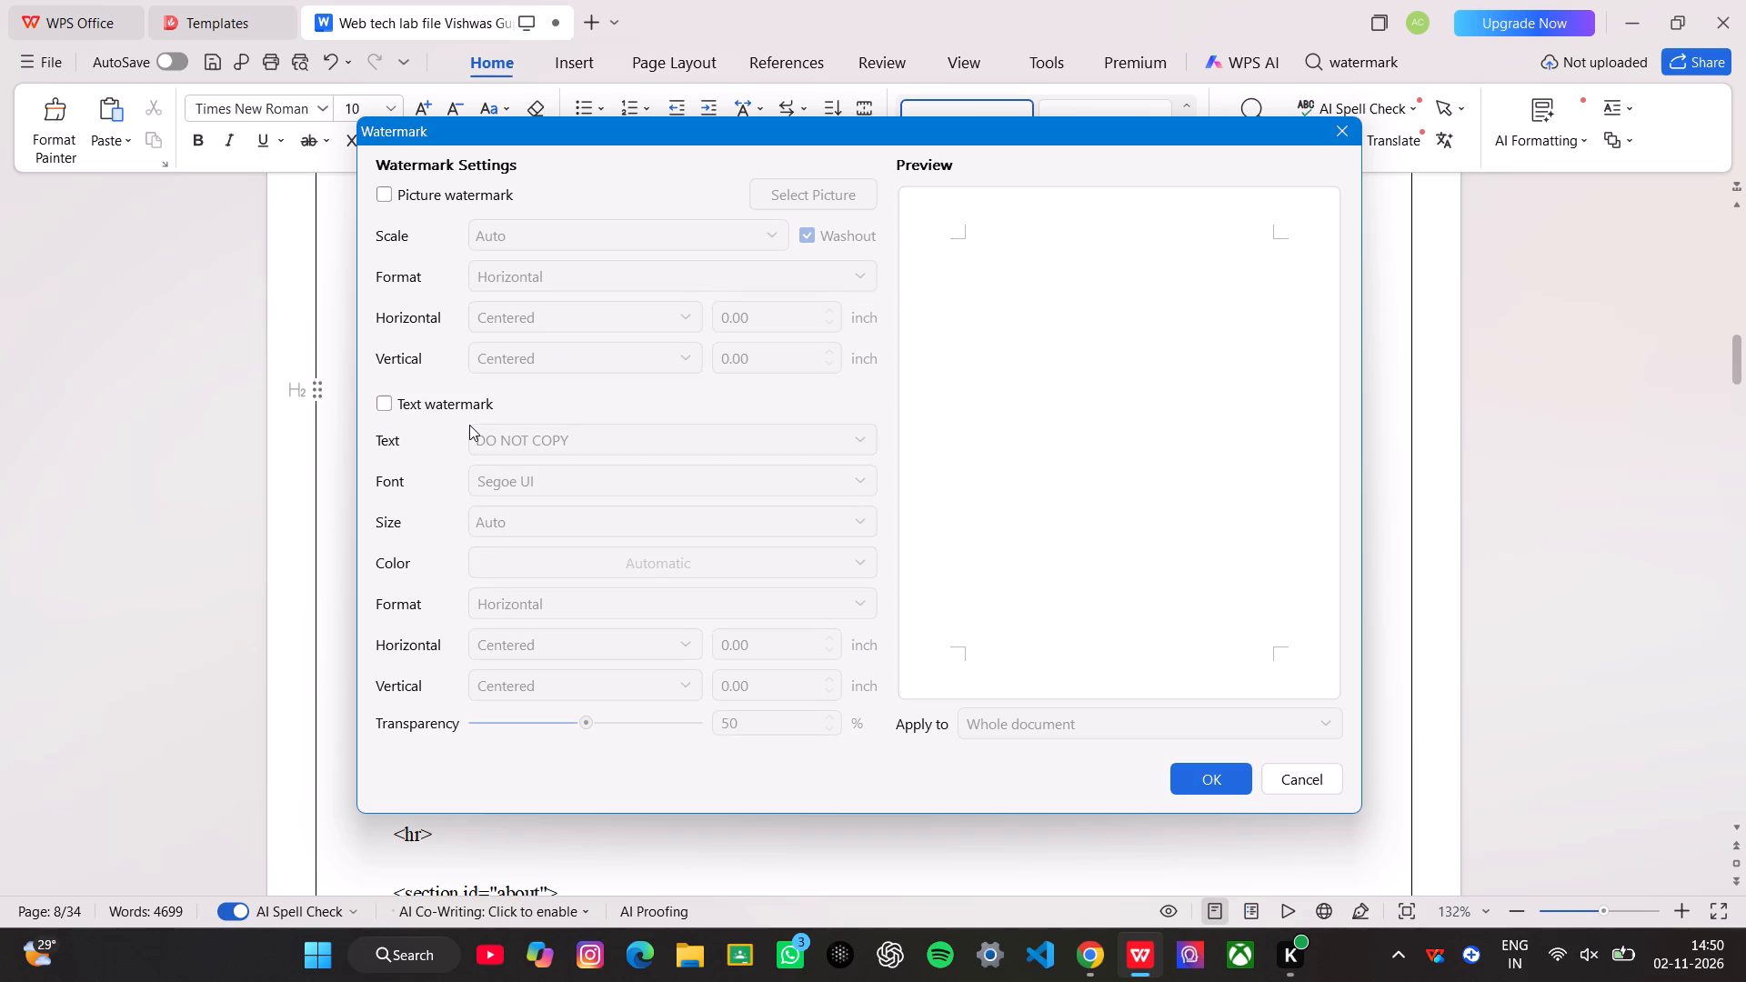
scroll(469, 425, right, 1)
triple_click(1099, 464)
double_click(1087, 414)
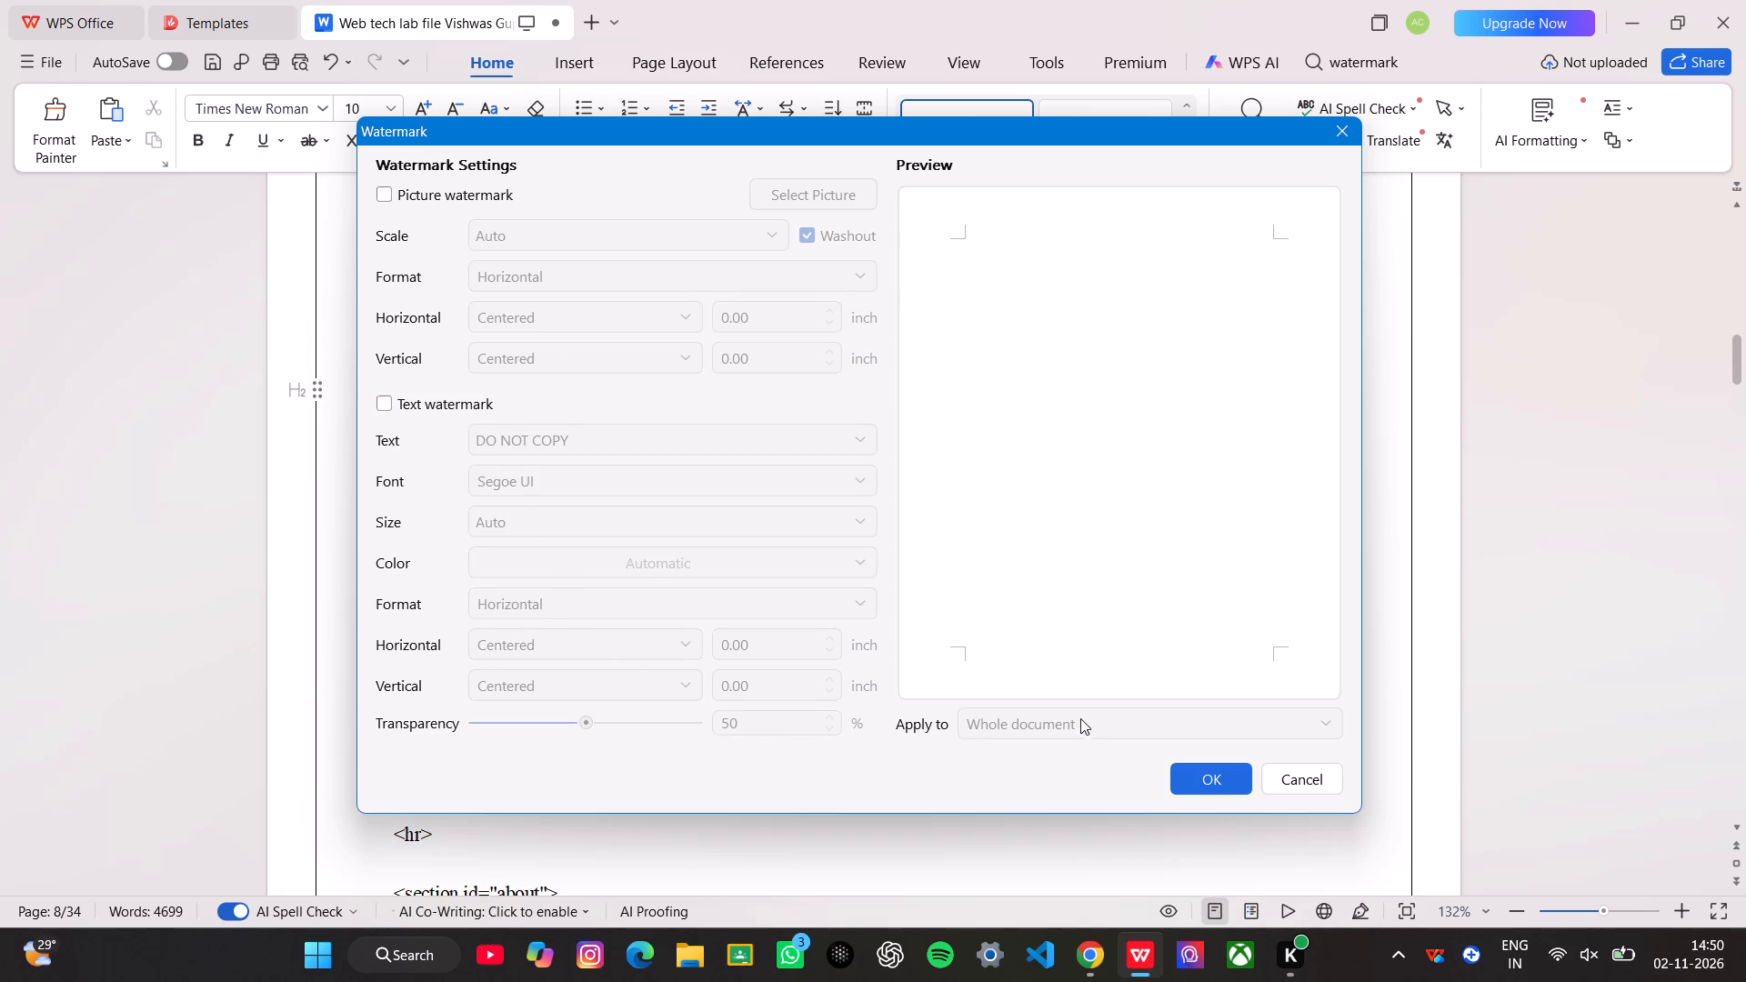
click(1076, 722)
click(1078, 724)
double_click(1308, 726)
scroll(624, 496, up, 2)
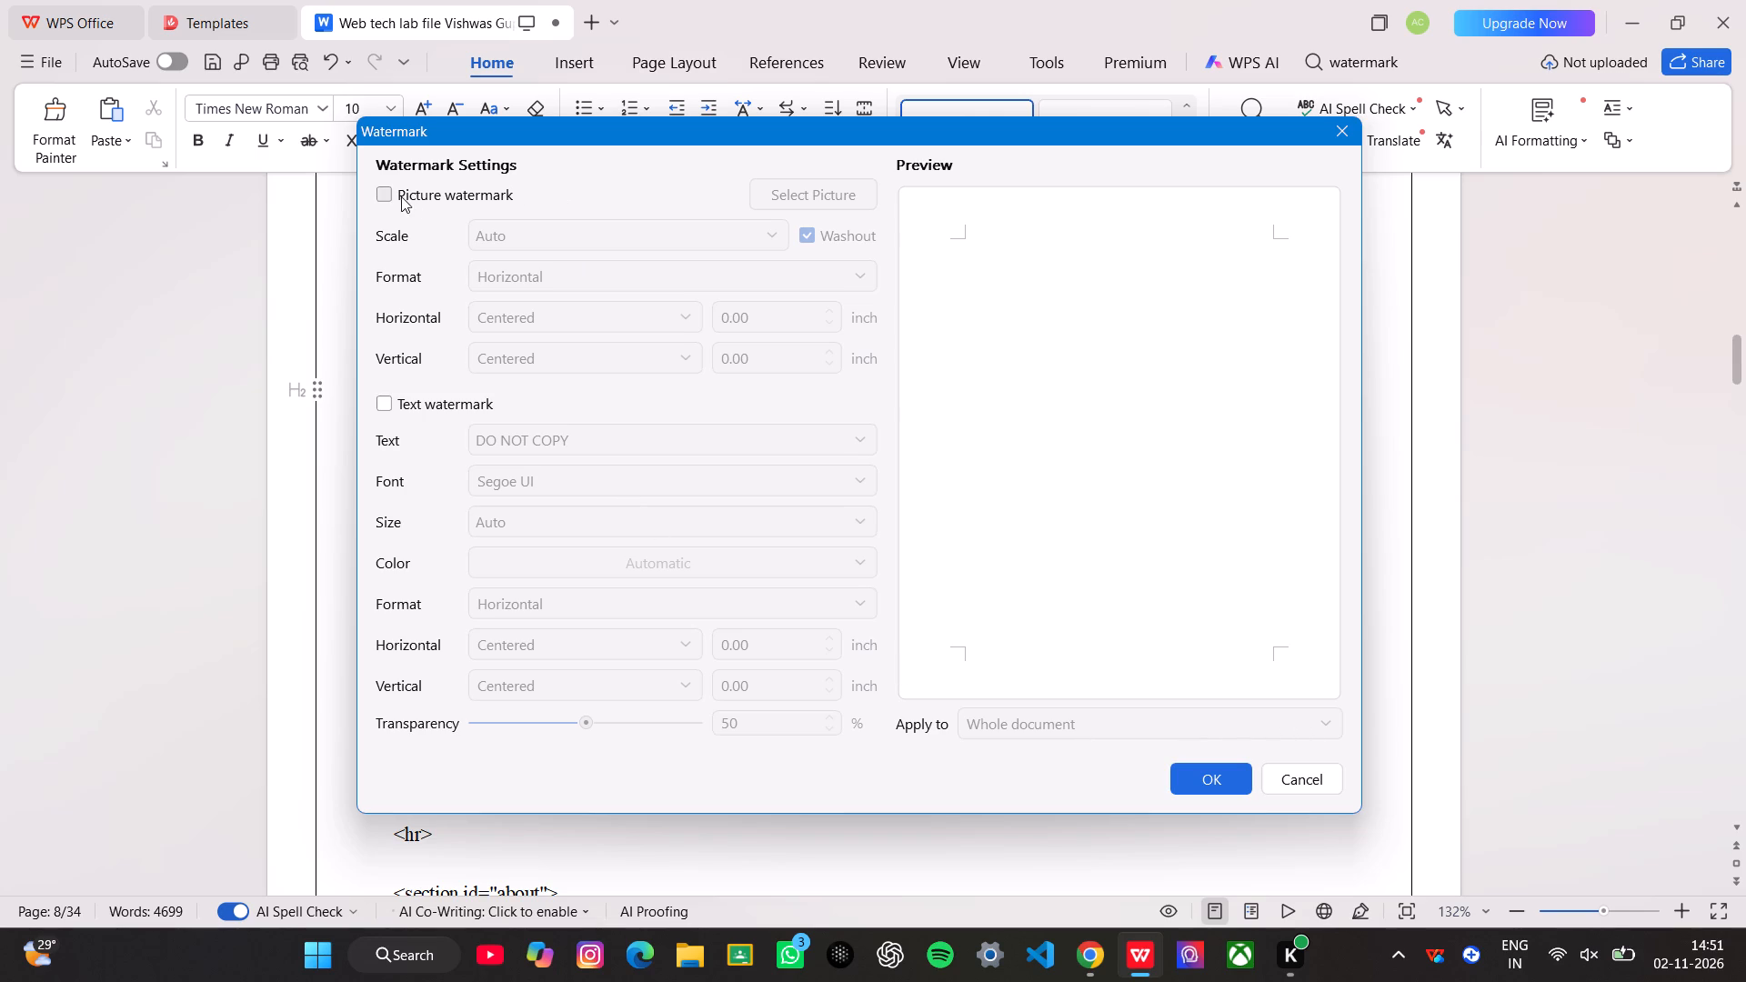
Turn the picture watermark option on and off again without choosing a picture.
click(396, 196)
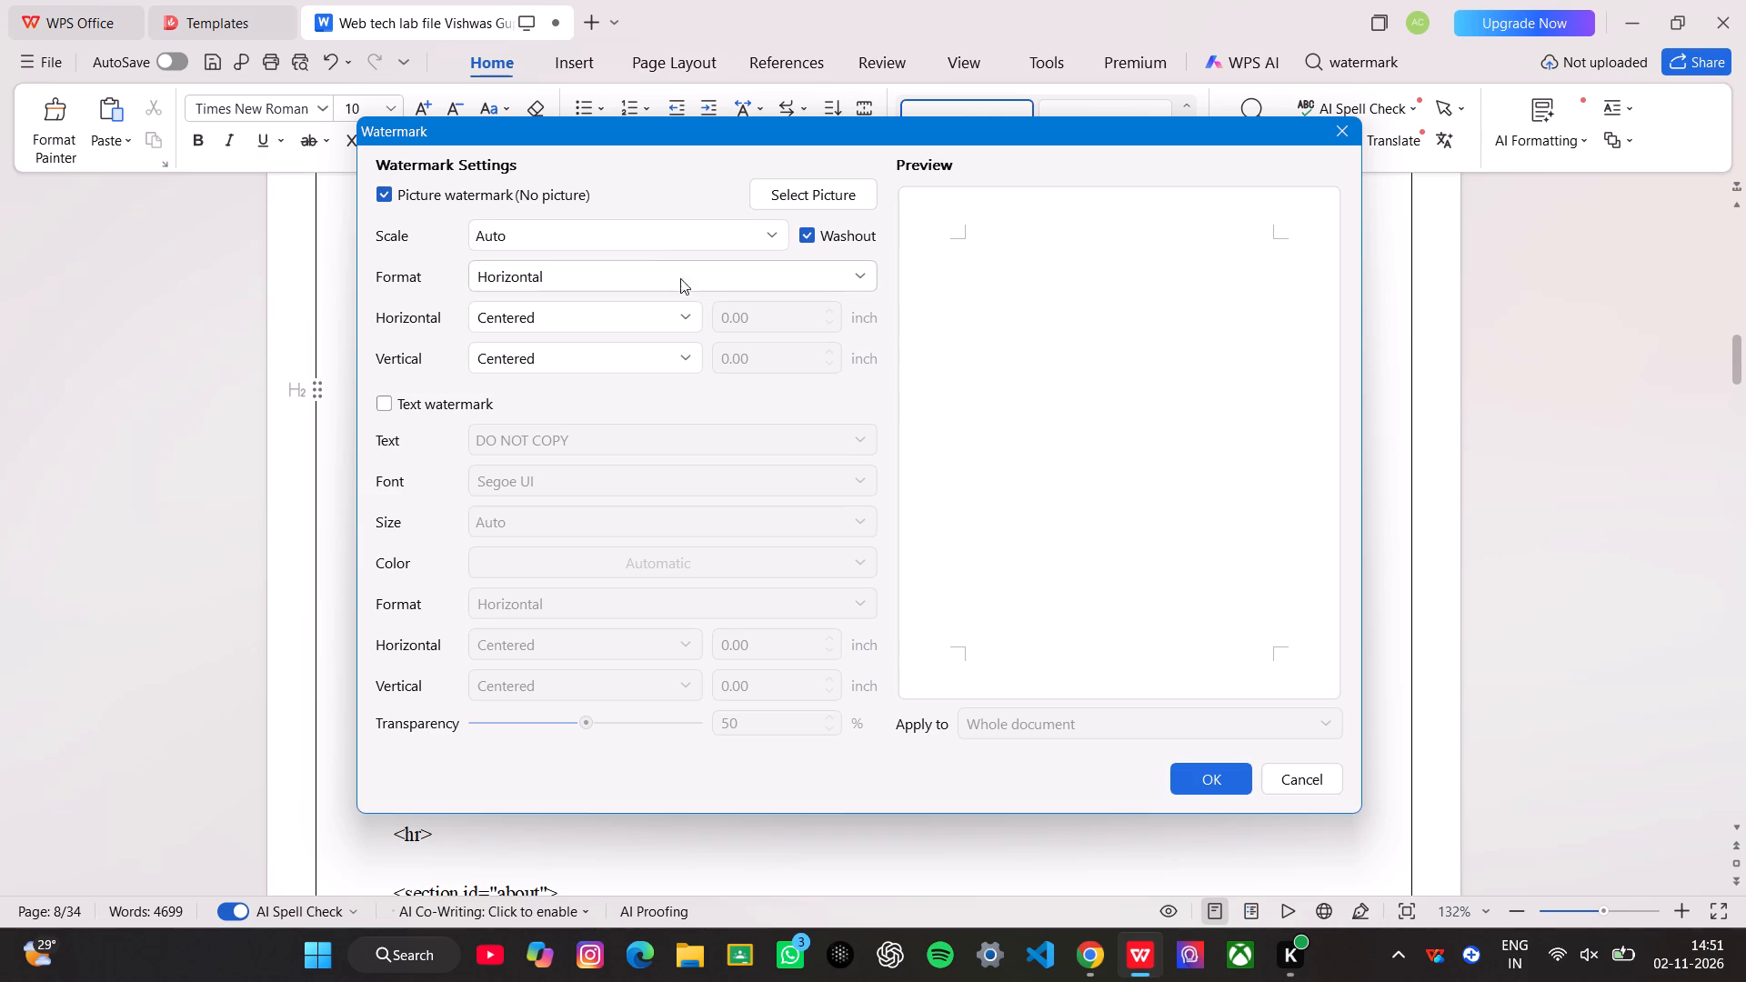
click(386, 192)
Enable the text watermark with the DO NOT COPY wording and check its horizontal alignment choices.
click(389, 403)
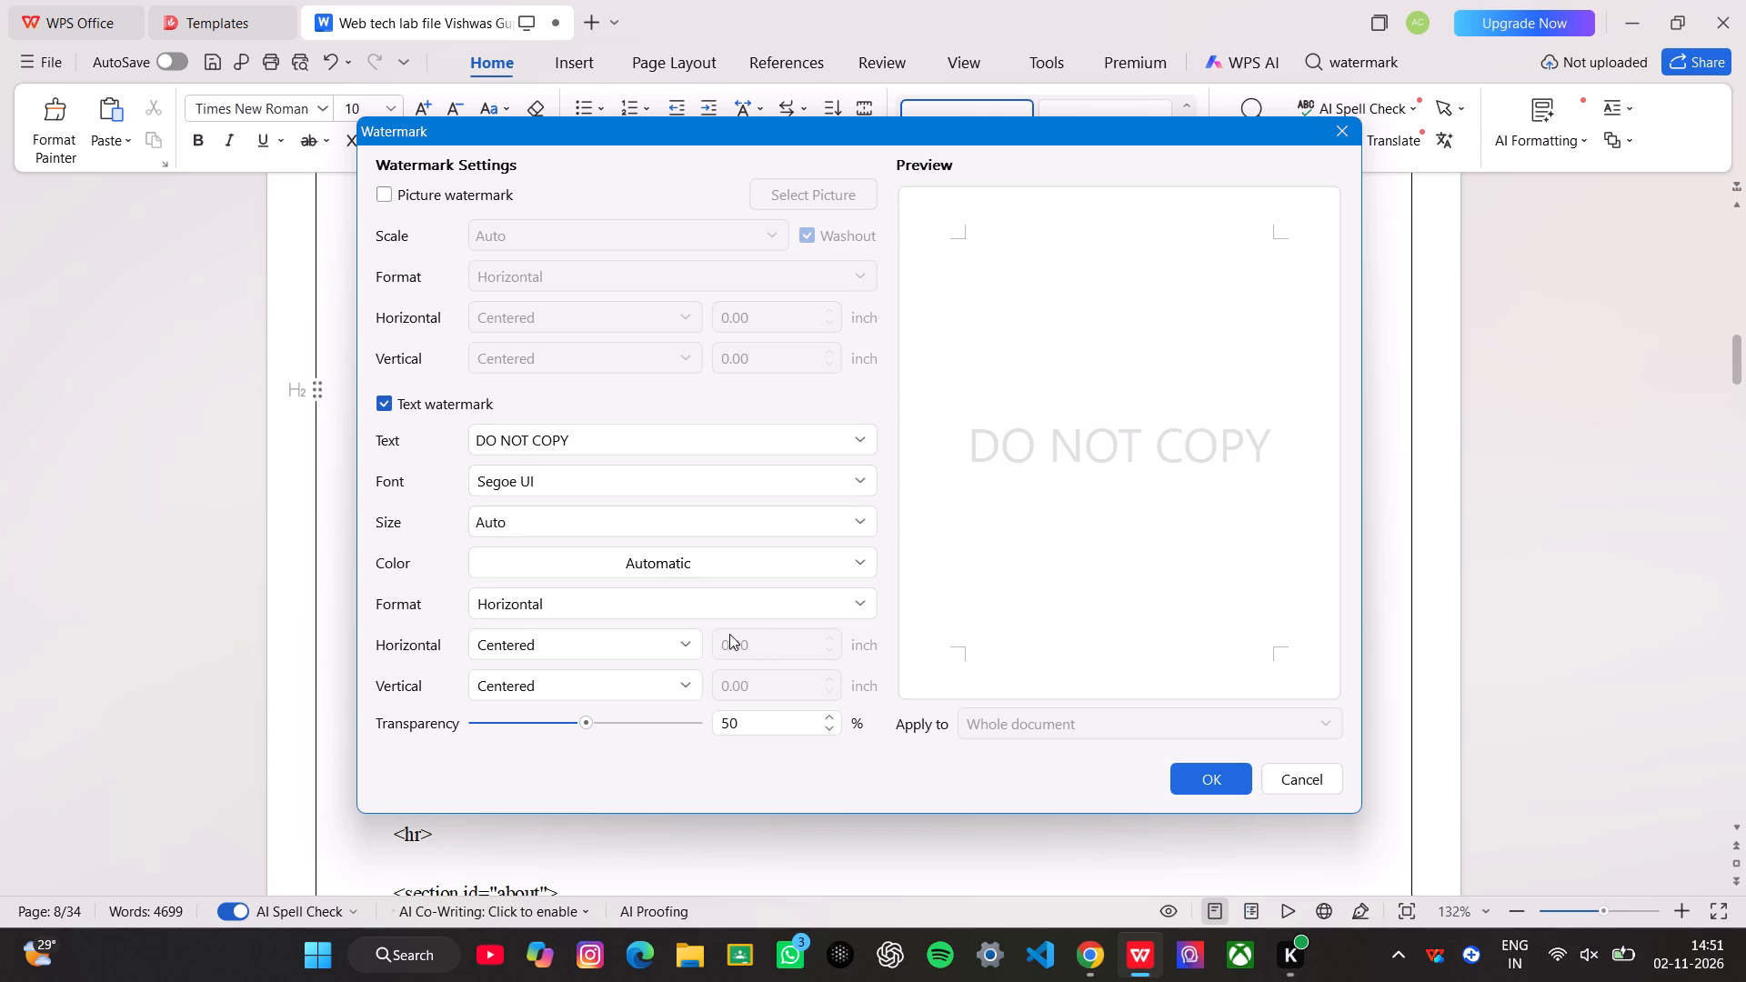
click(678, 648)
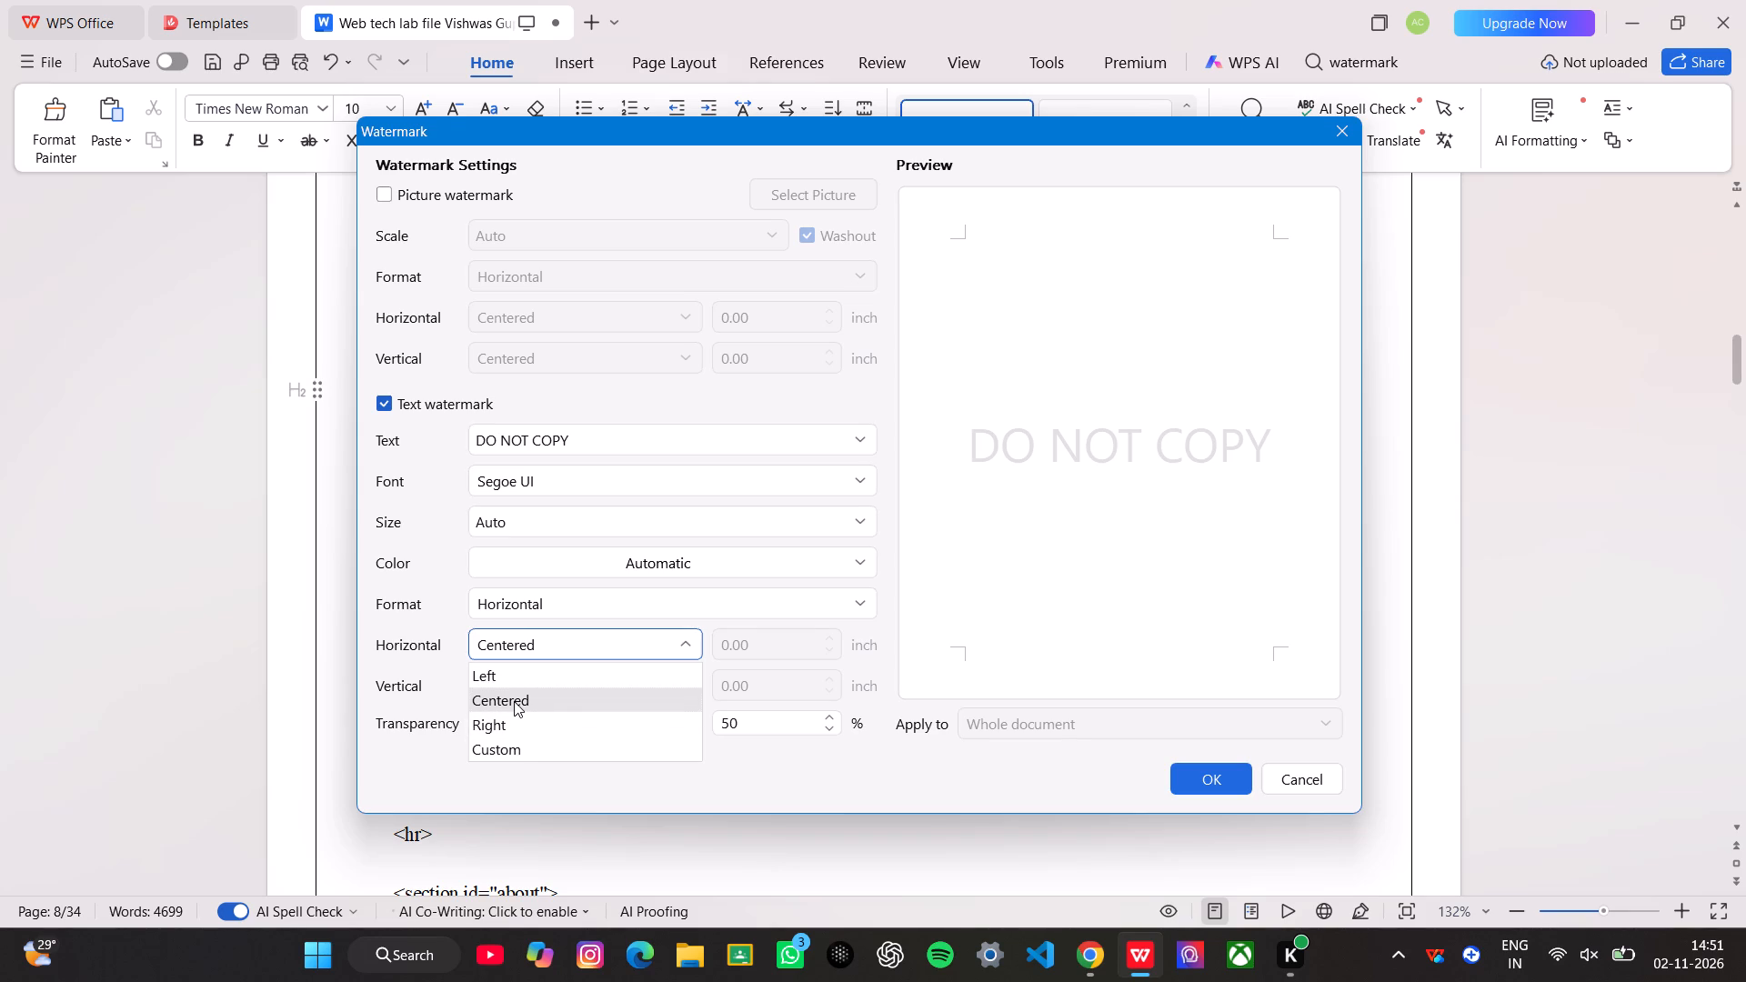
triple_click(1250, 466)
triple_click(1250, 466)
triple_click(1250, 466)
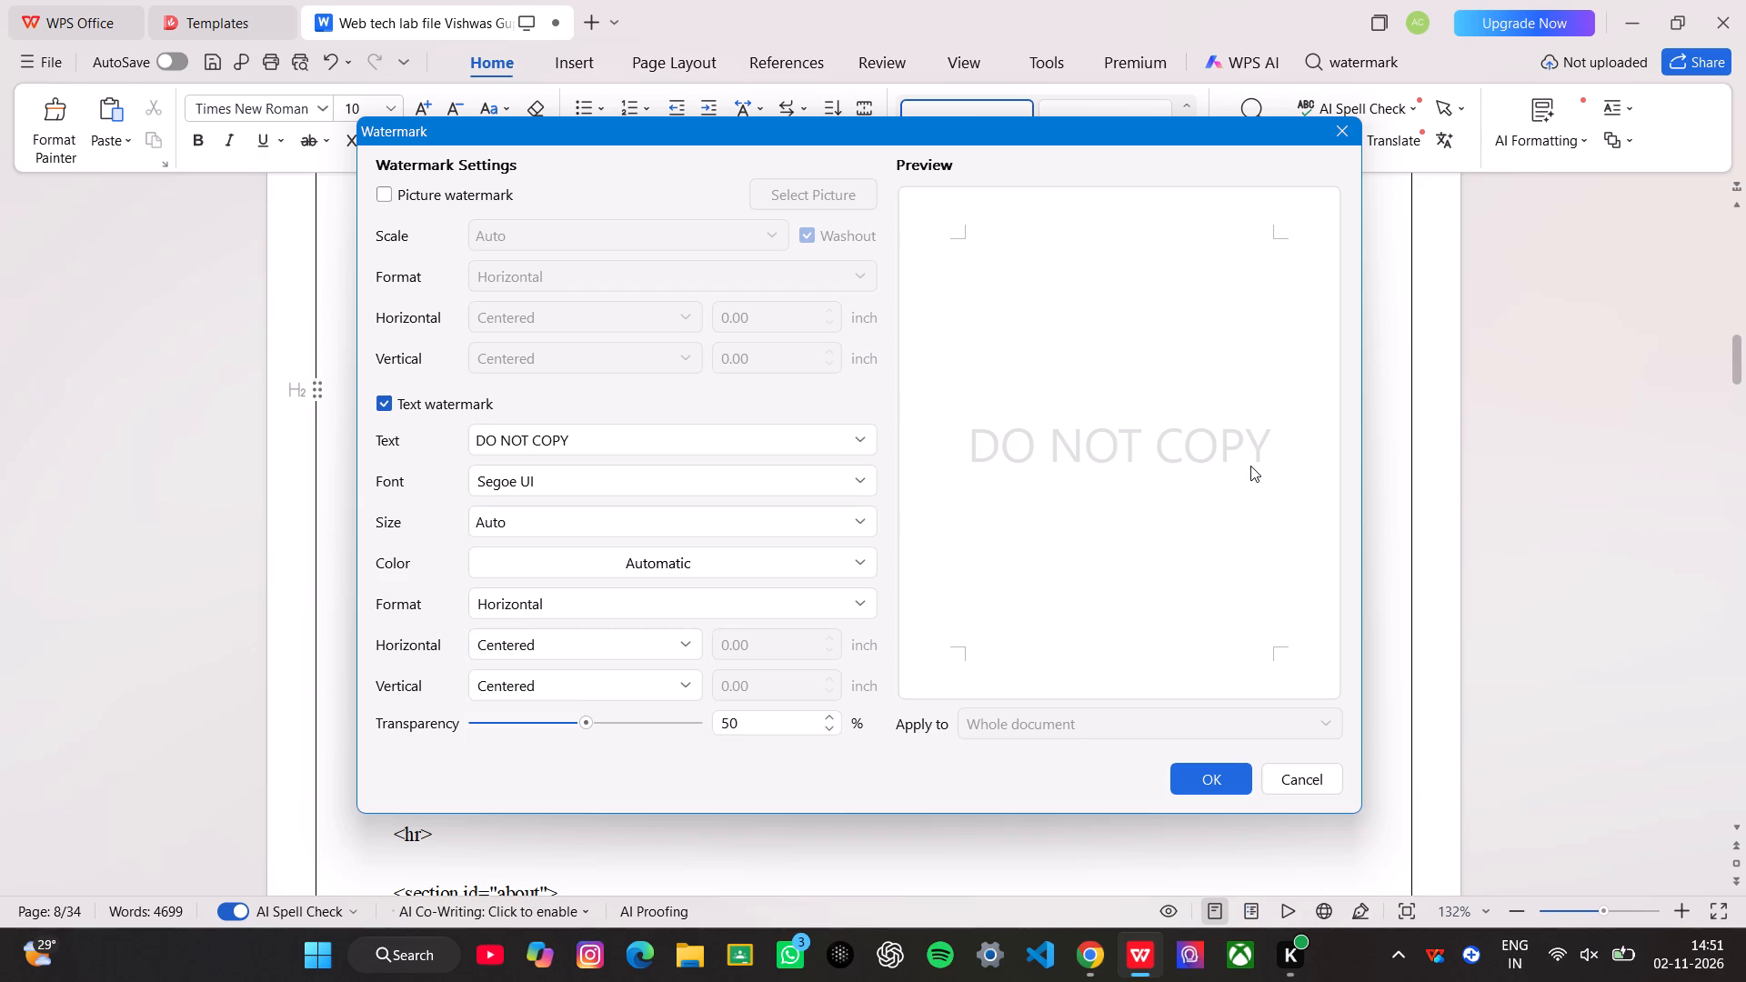
triple_click(1250, 466)
triple_click(1250, 466)
Review the preset wordings and replace the DO NOT COPY watermark text with the student's roll number.
click(863, 451)
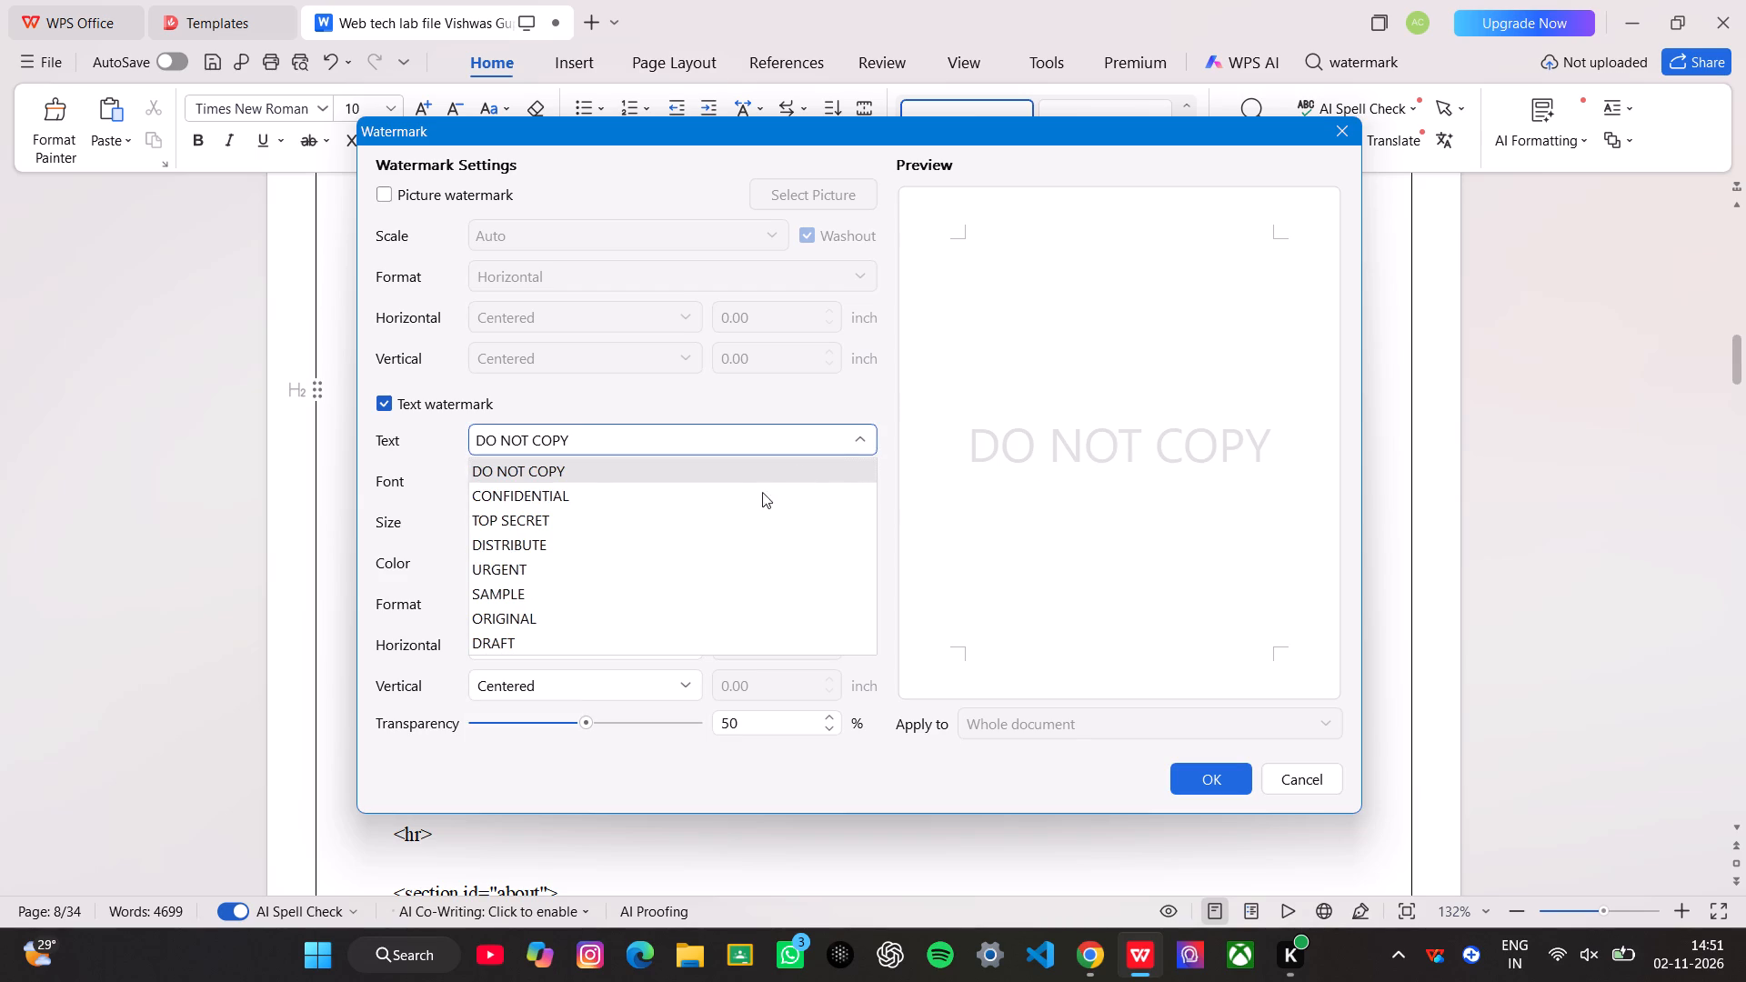
scroll(750, 539, down, 5)
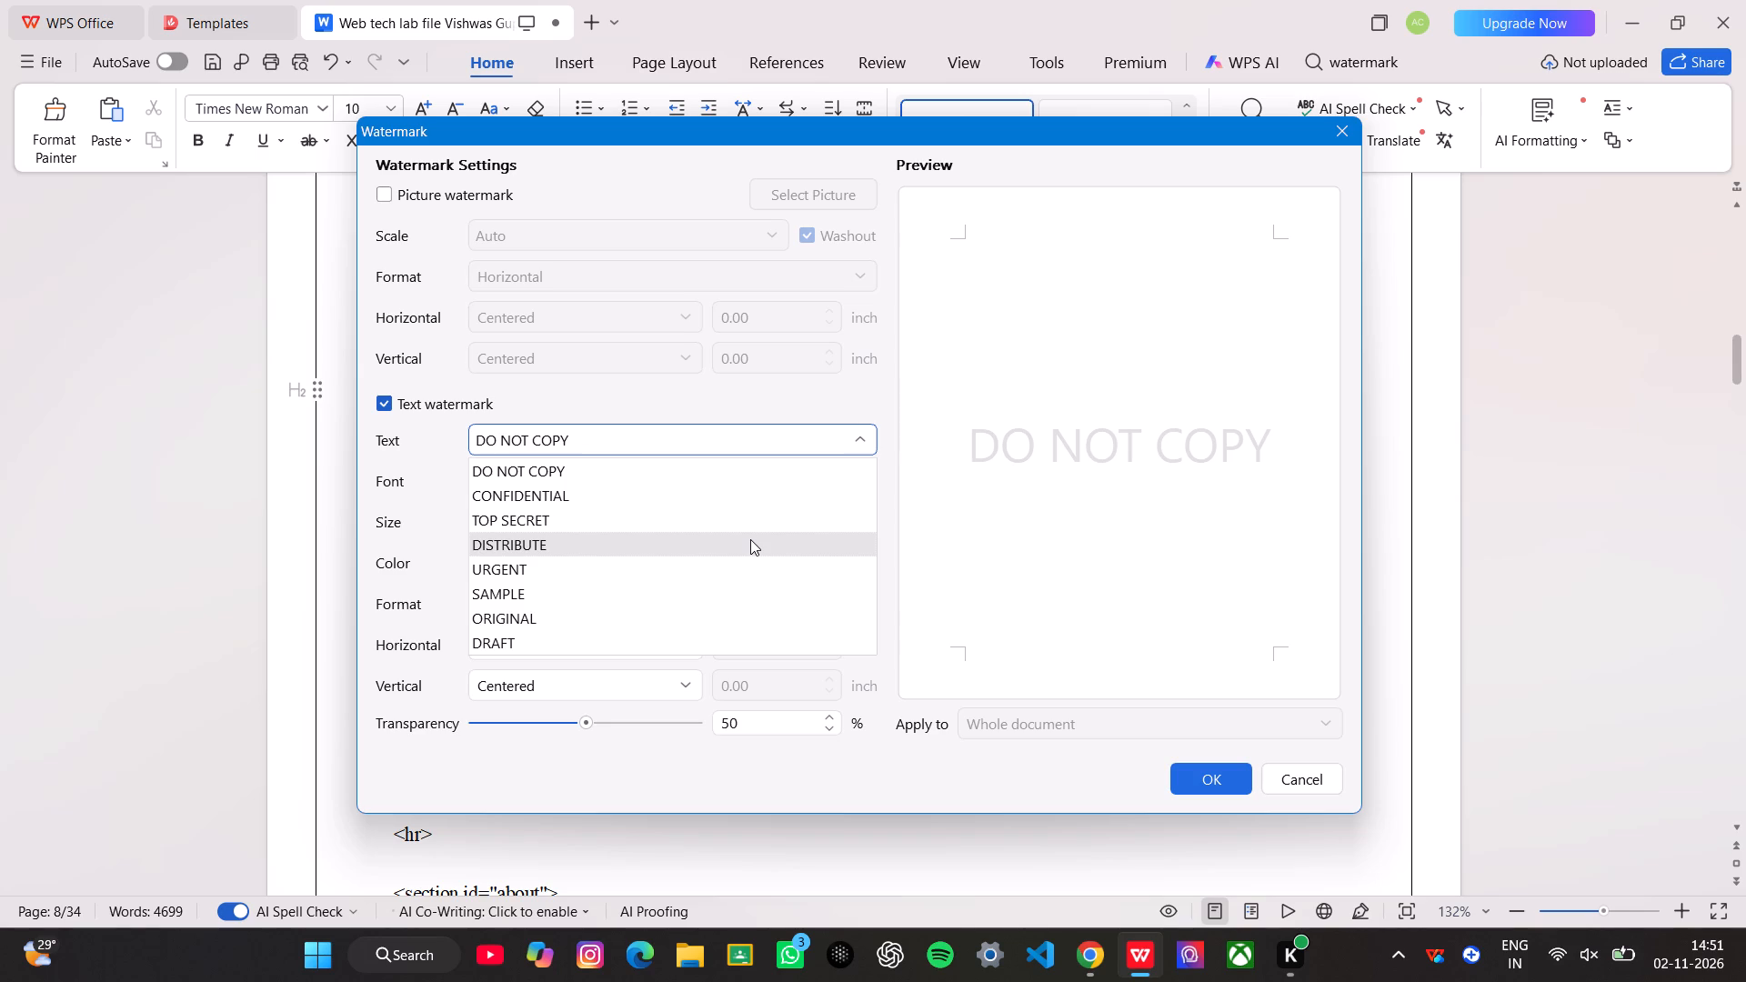
scroll(750, 539, down, 4)
click(876, 443)
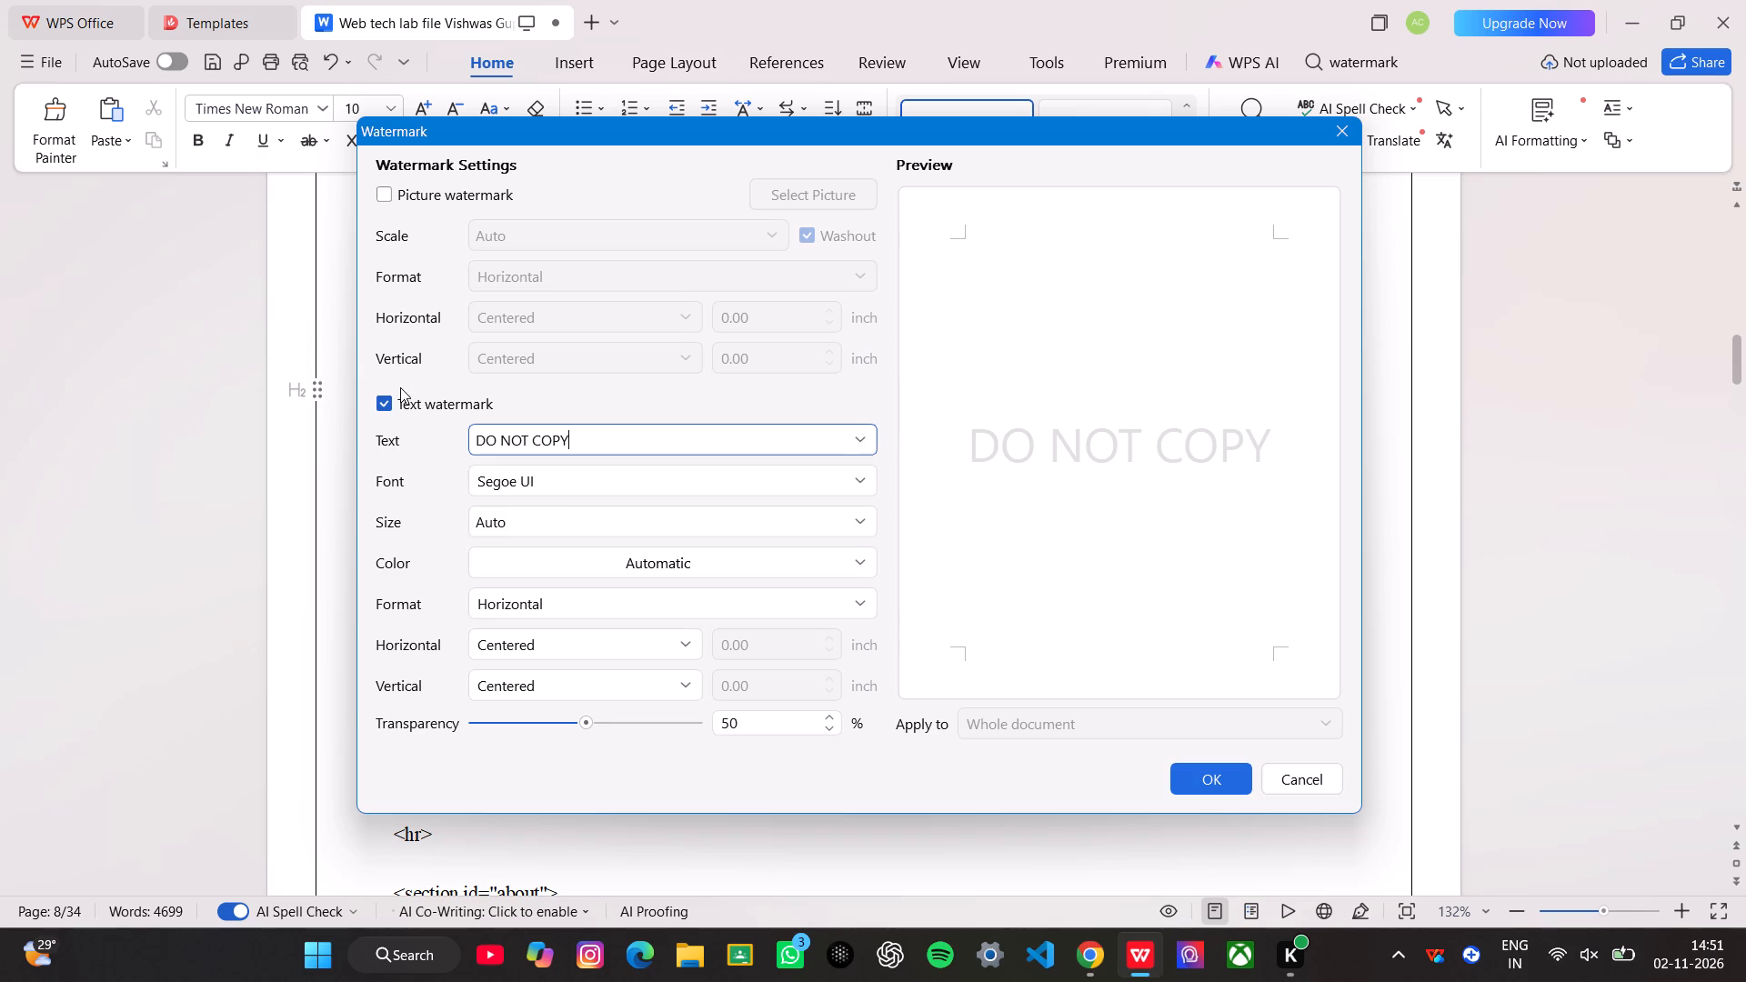
key(BackSpace)
key(BackSpace)
key(BackSpace)
key(BackSpace)
key(BackSpace)
key(BackSpace)
key(BackSpace)
key(BackSpace)
key(BackSpace)
key(BackSpace)
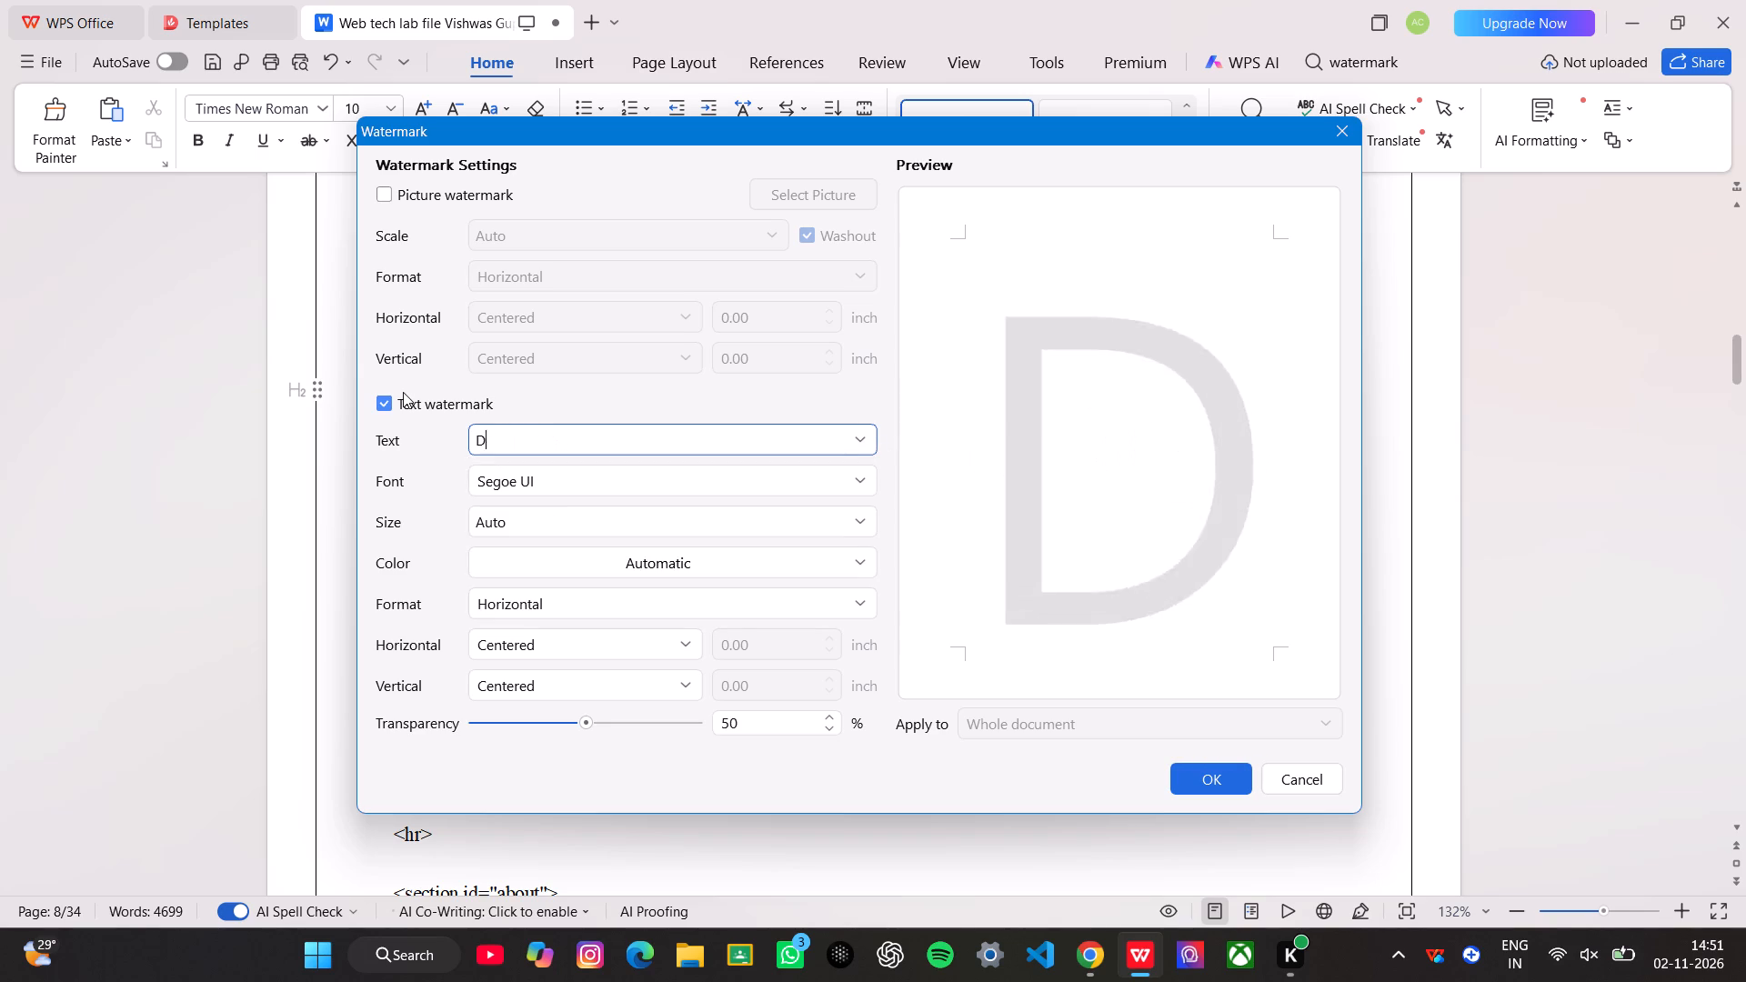
key(BackSpace)
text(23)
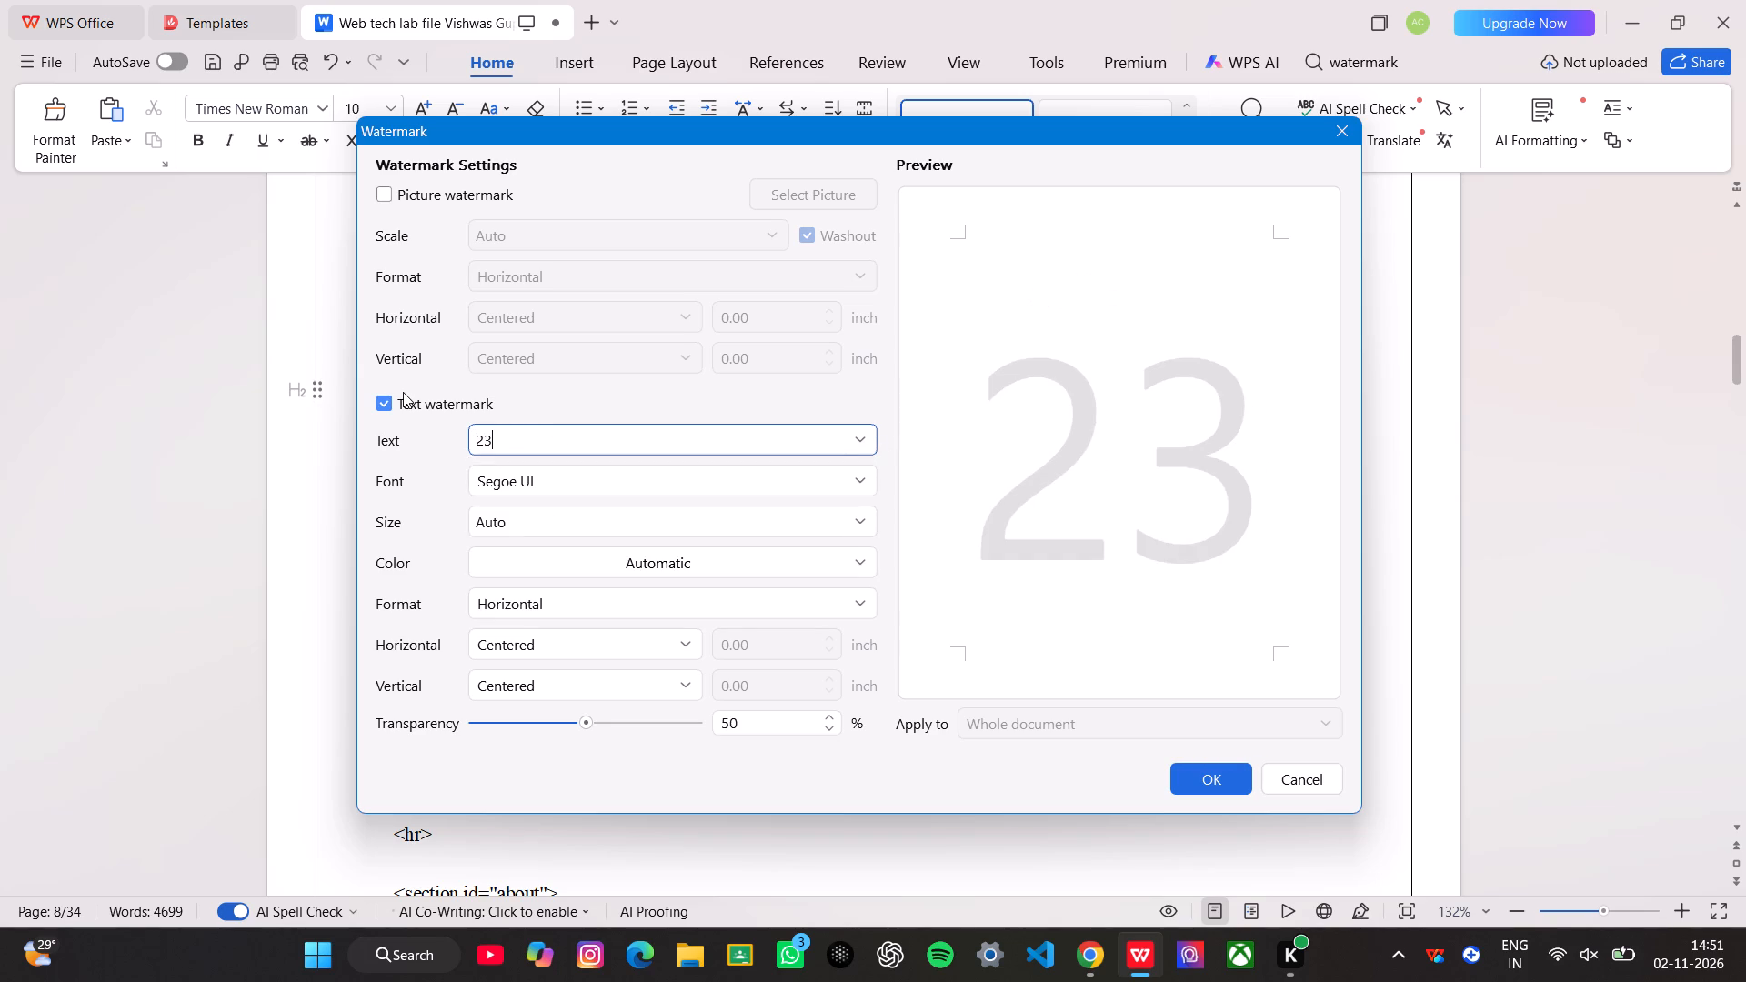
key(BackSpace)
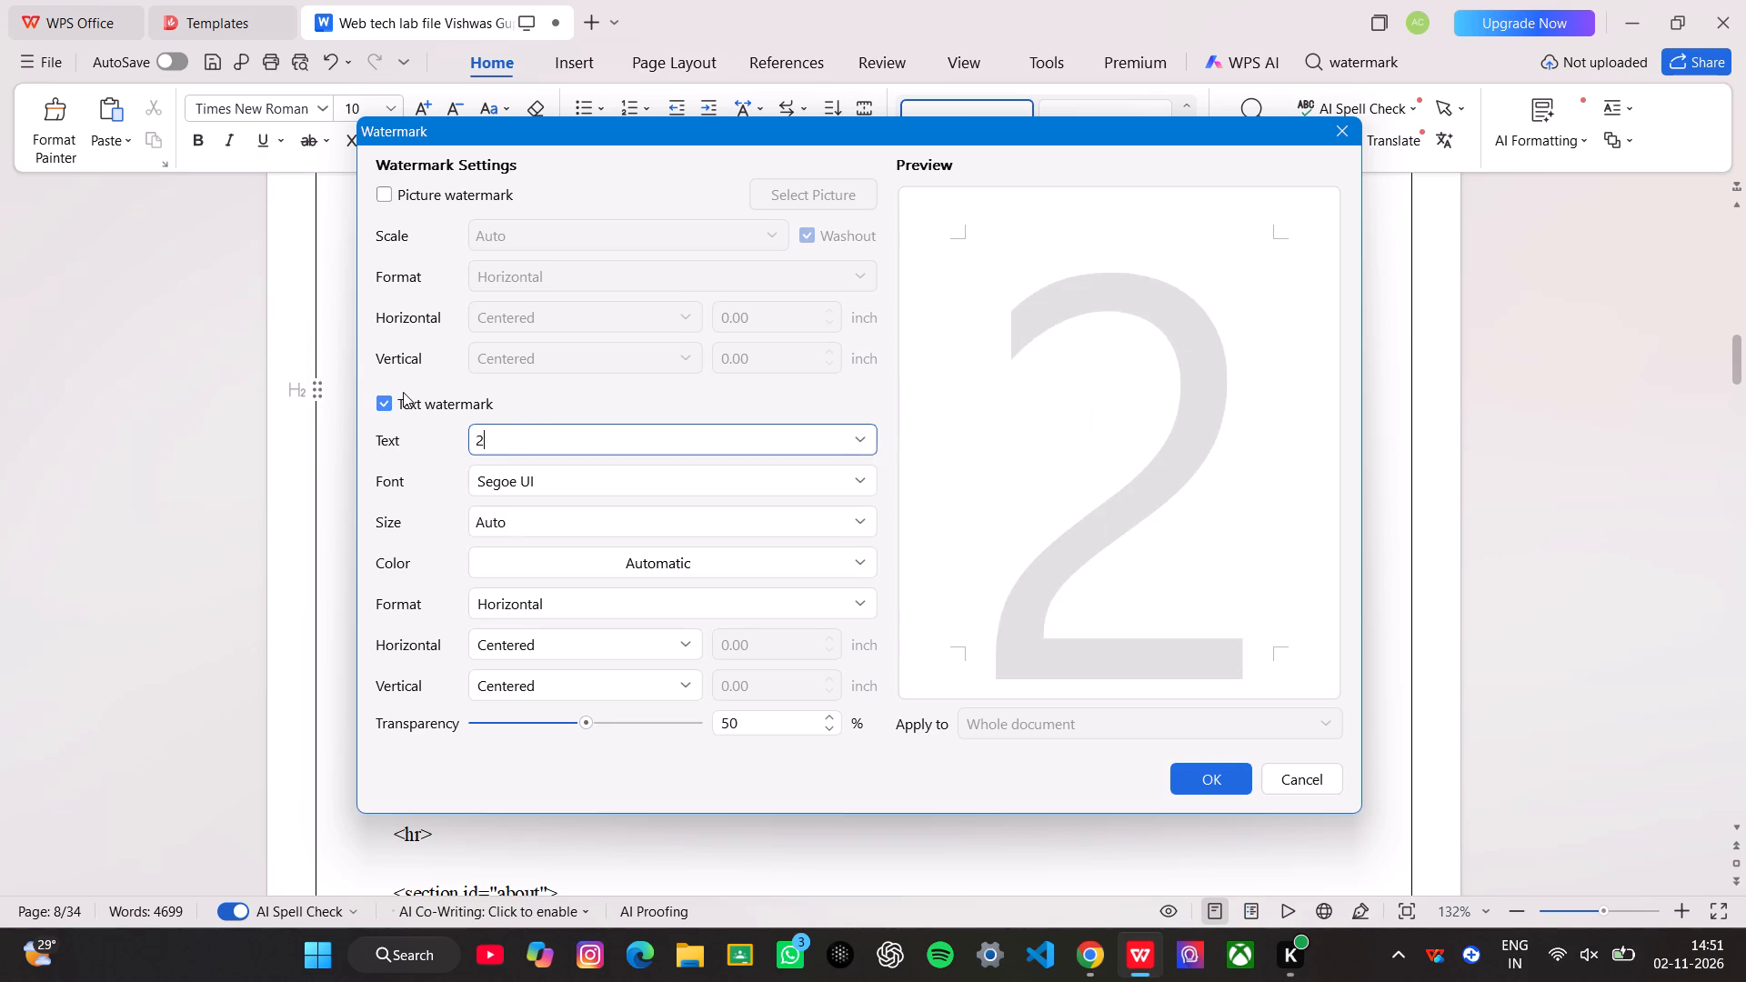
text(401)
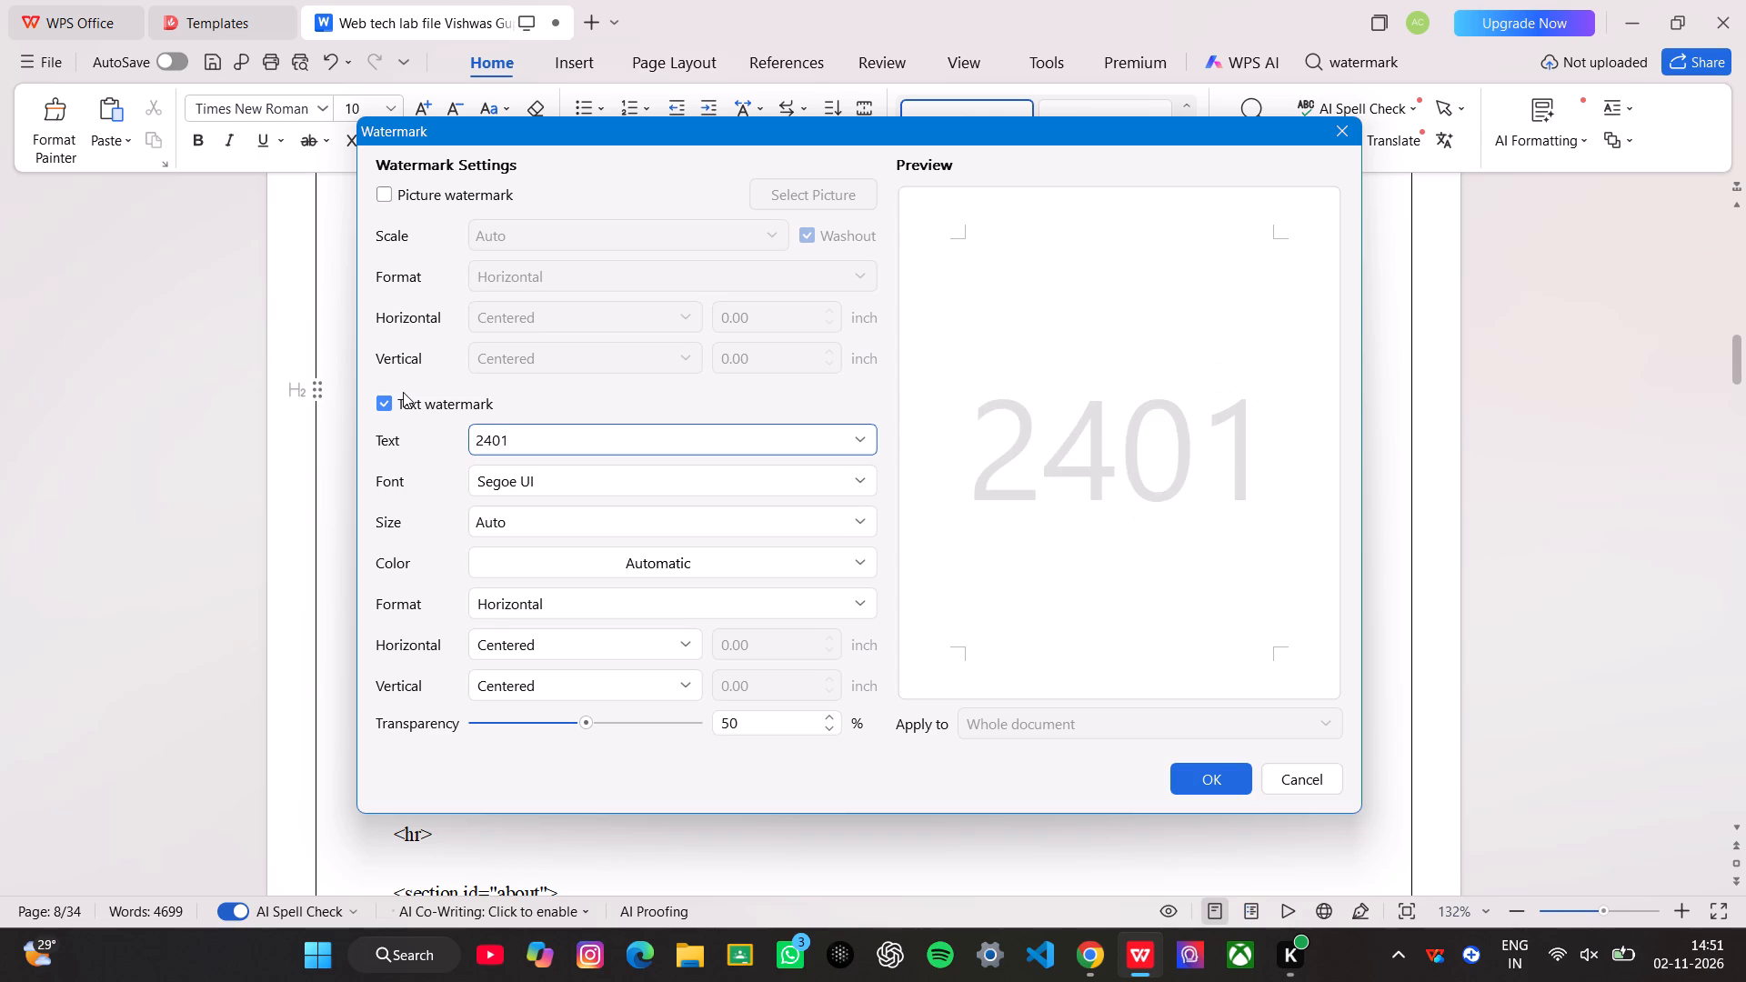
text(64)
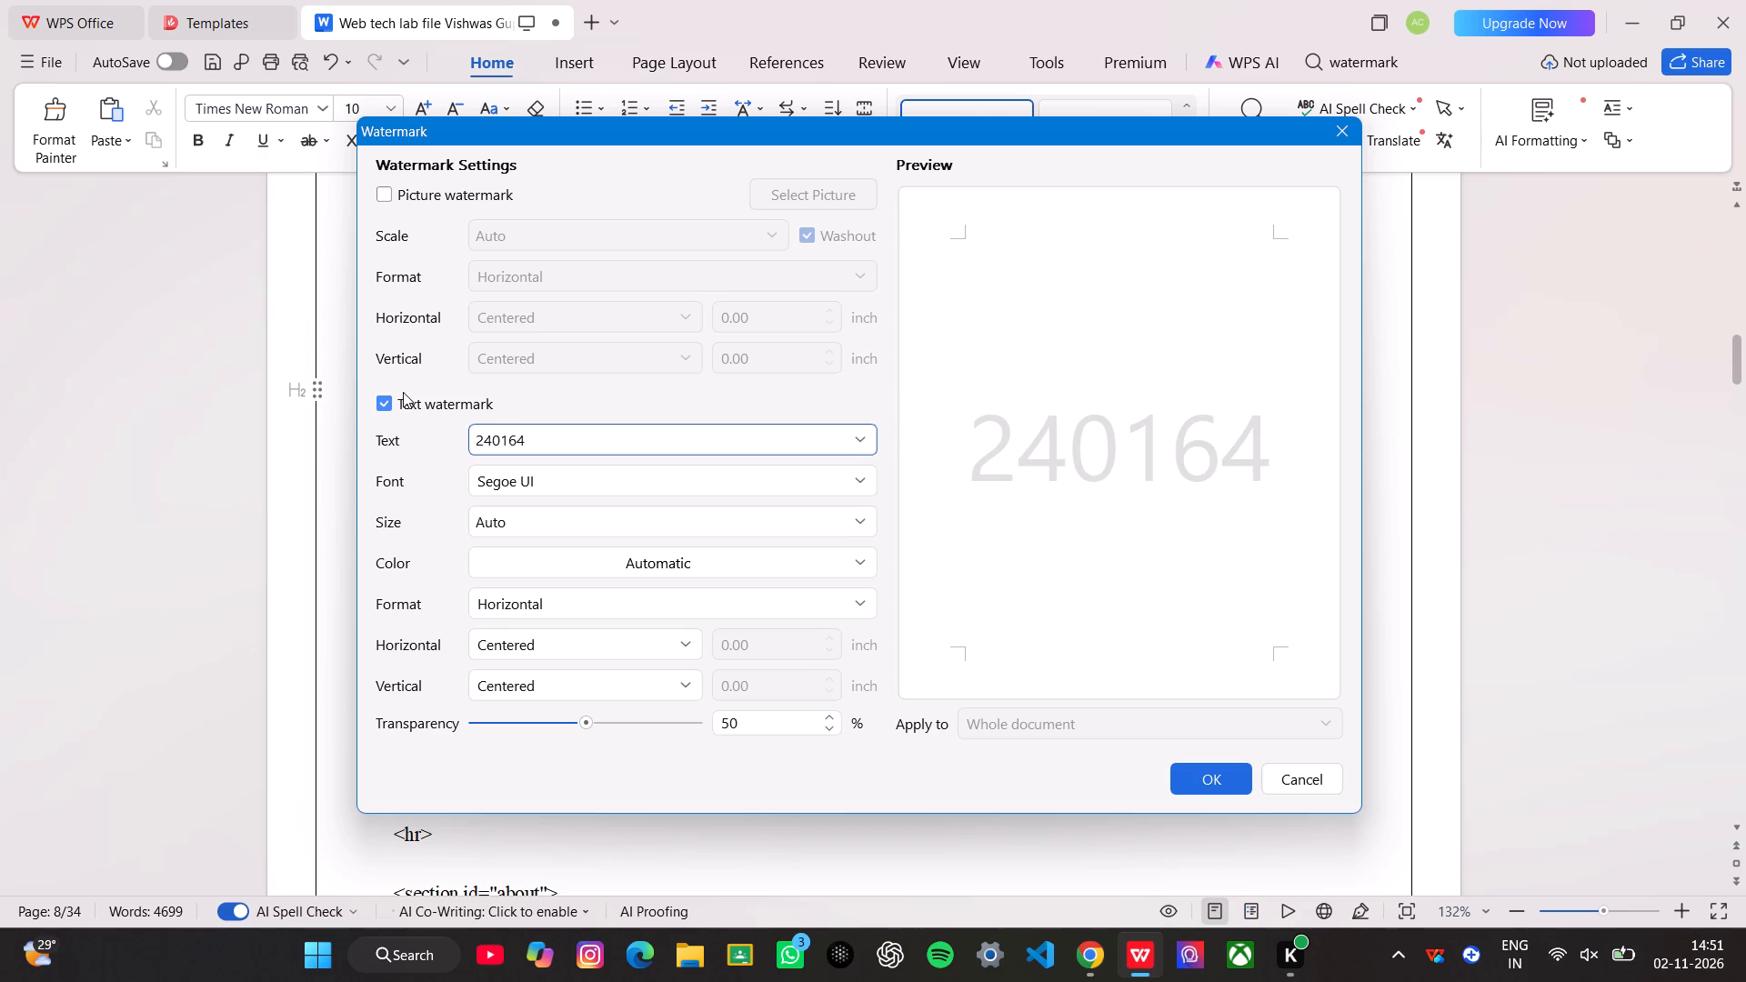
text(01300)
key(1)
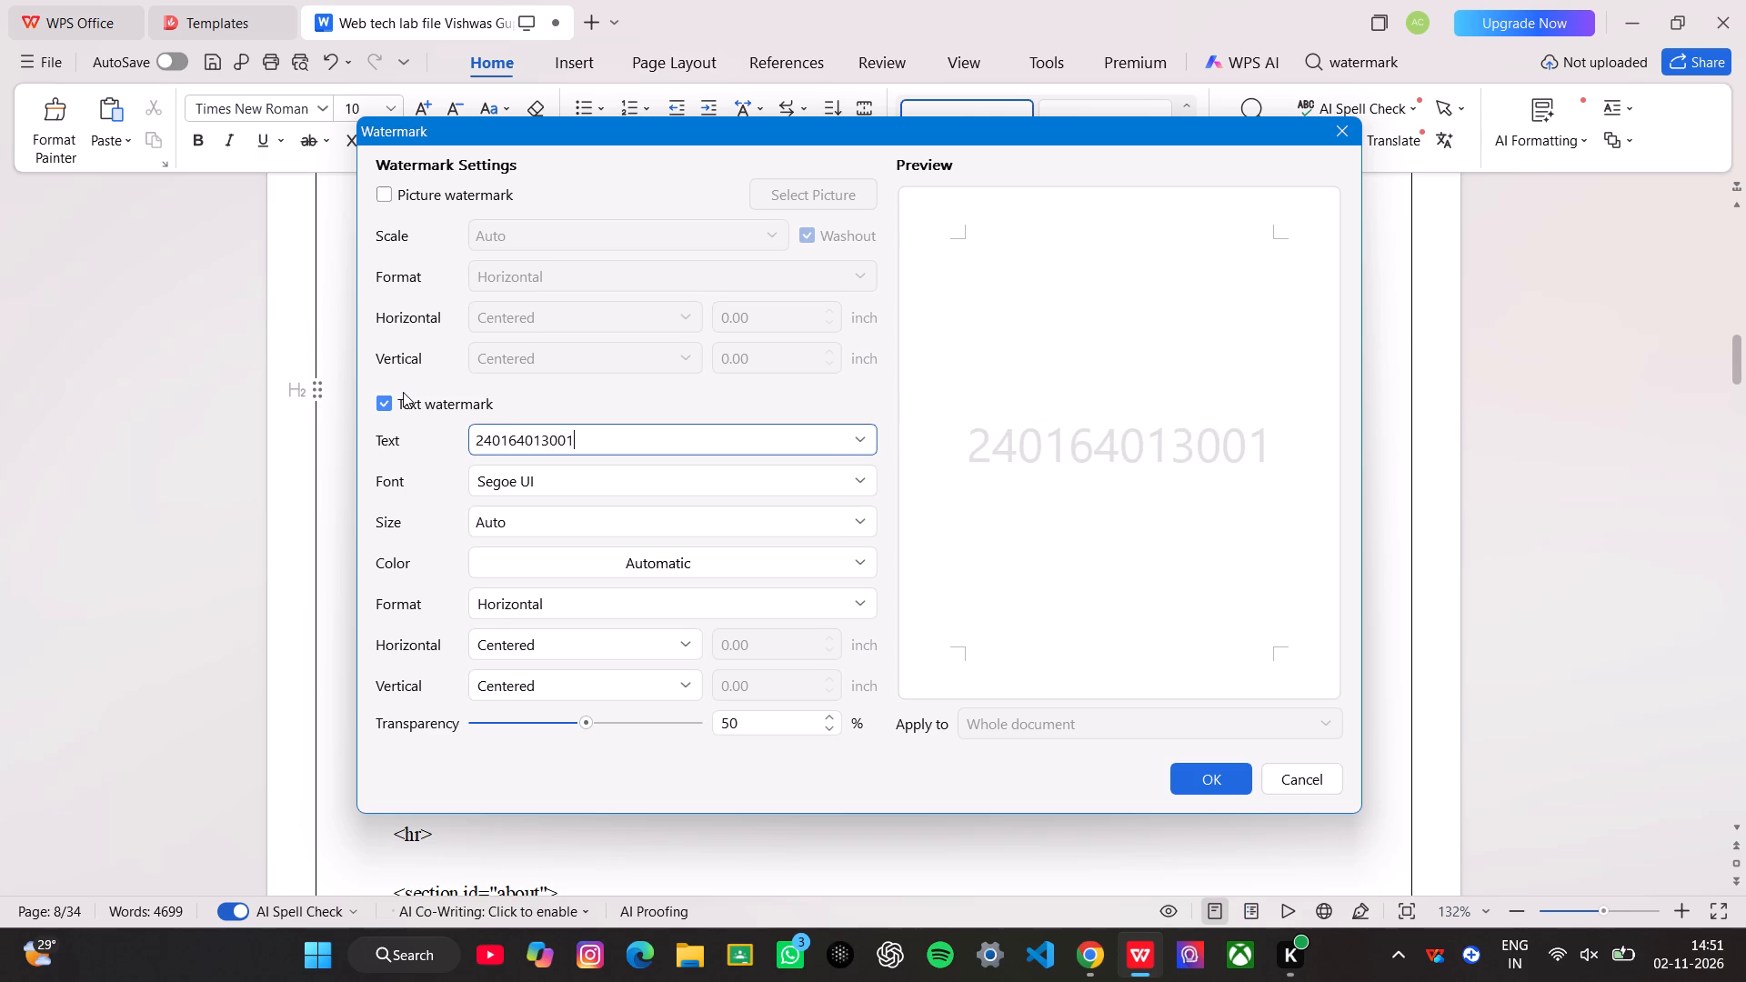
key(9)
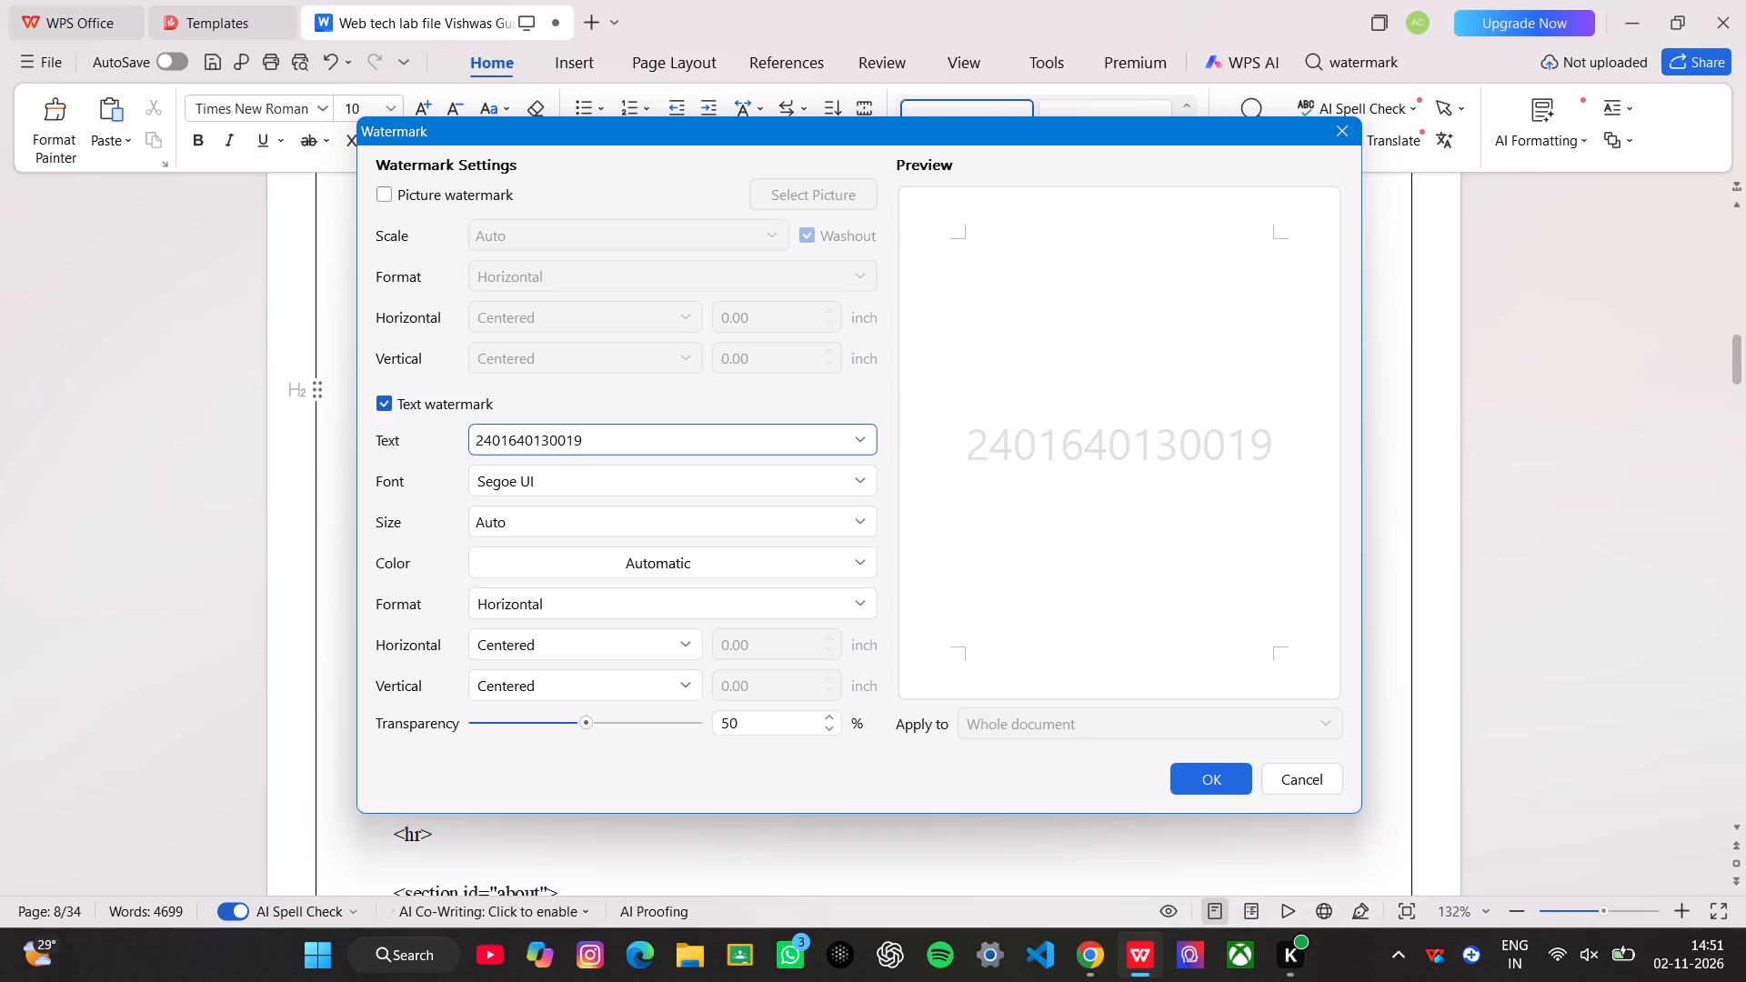
Try Rockwell, Sans Serif Collection and Rockwell Extra Bold for the watermark text, and settle on the Rockwell Condensed font.
click(537, 476)
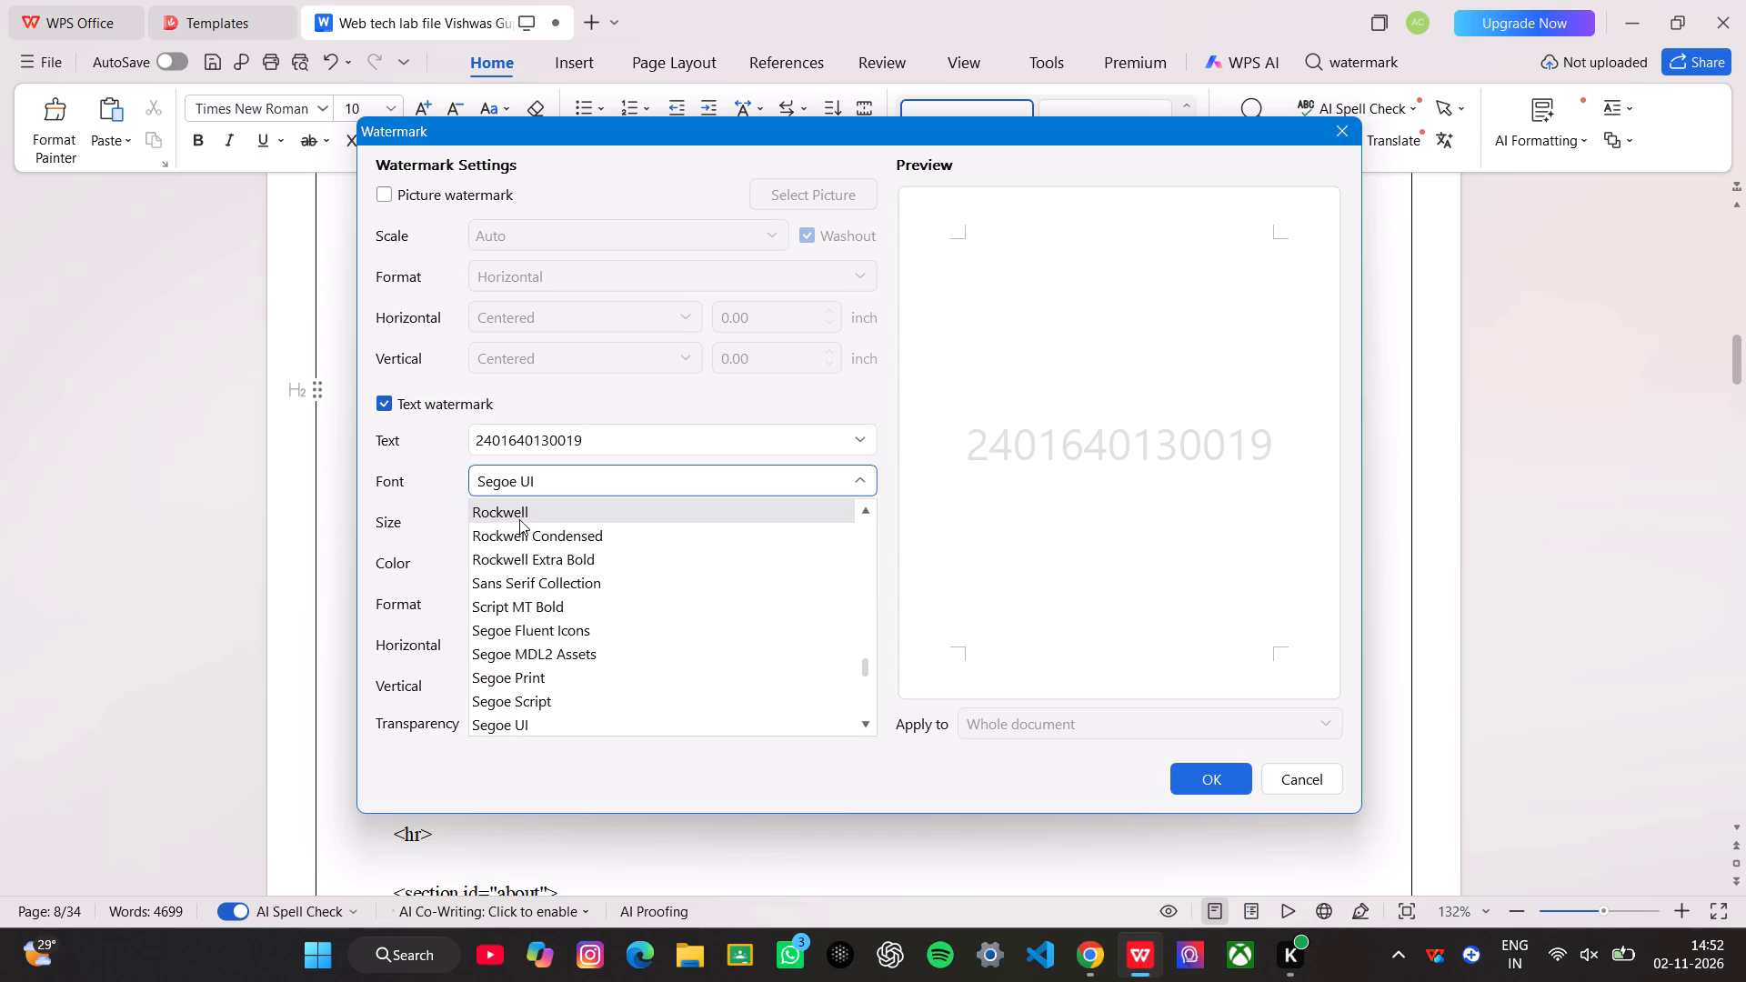
click(517, 518)
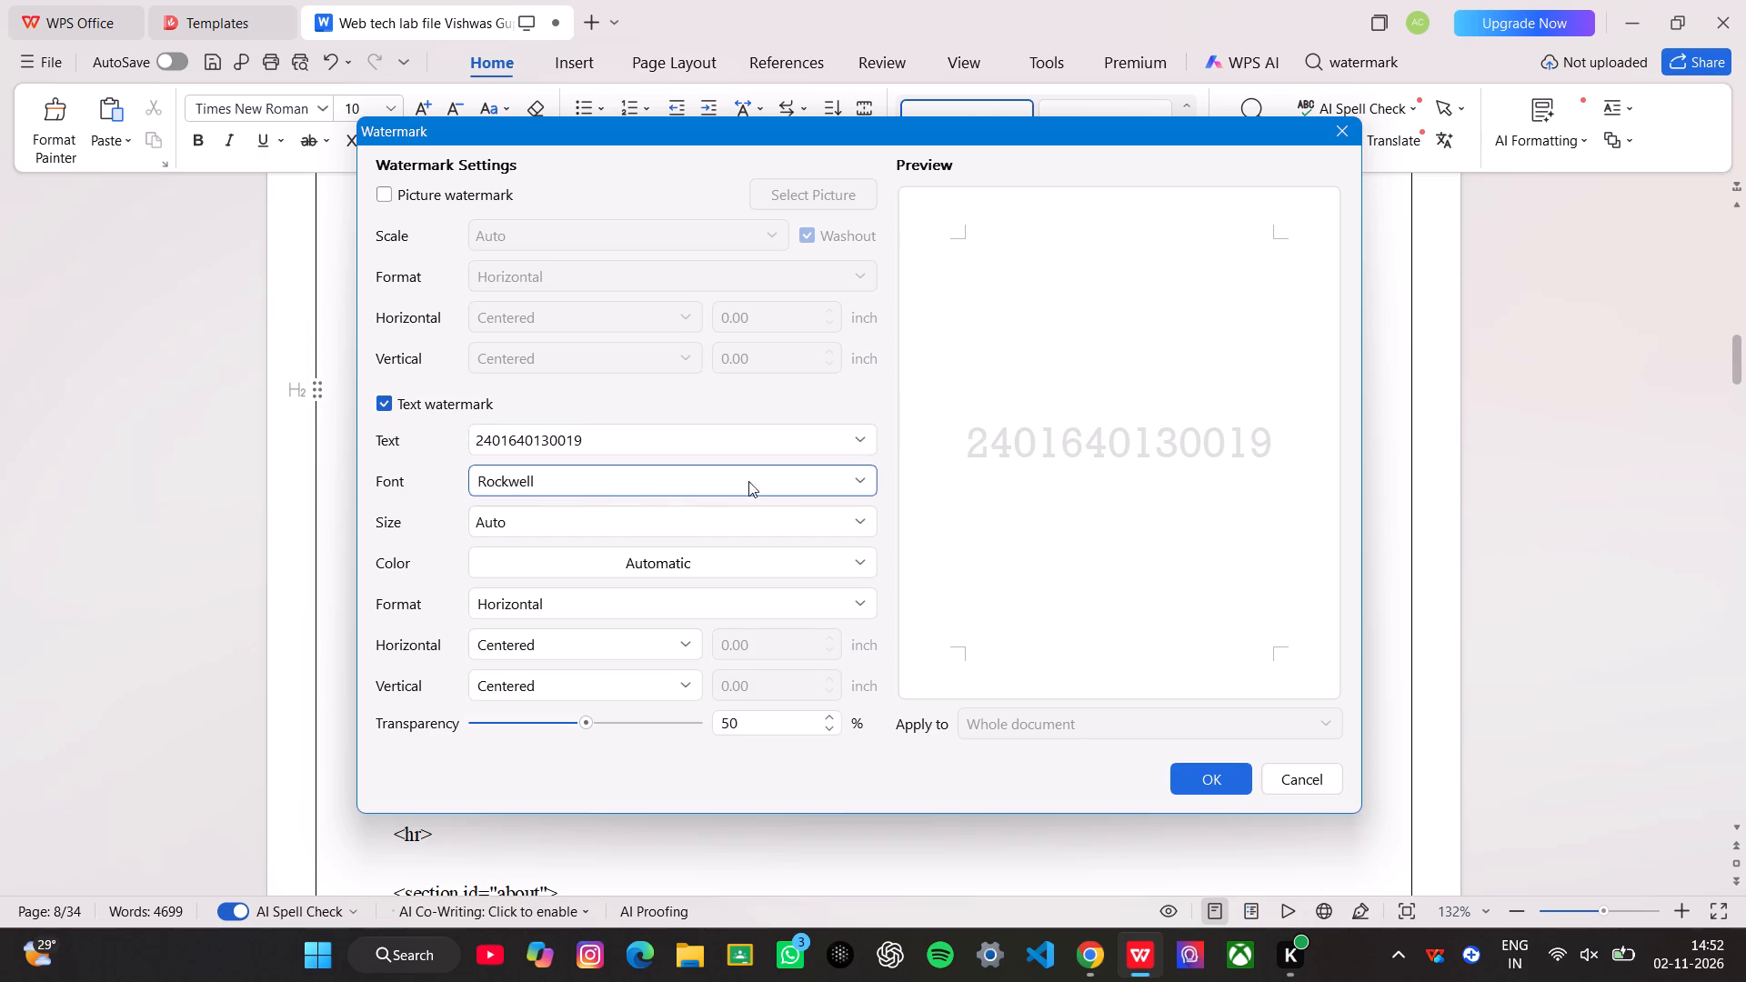
click(853, 480)
click(551, 579)
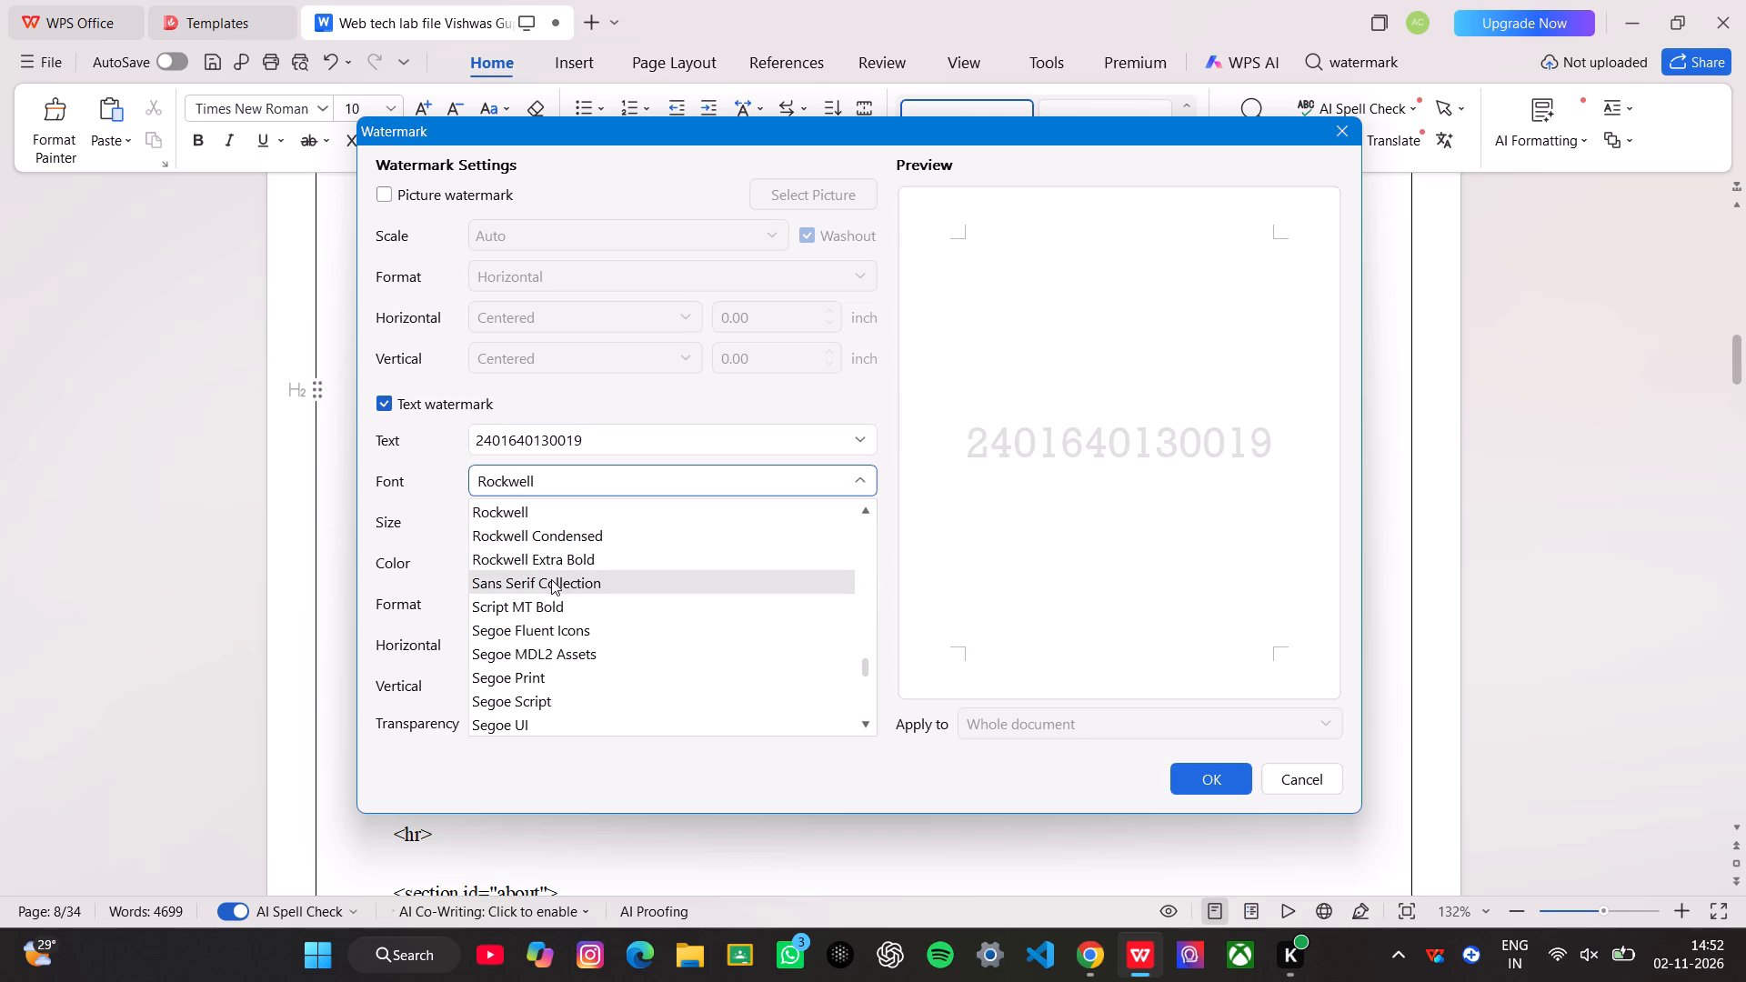
click(871, 486)
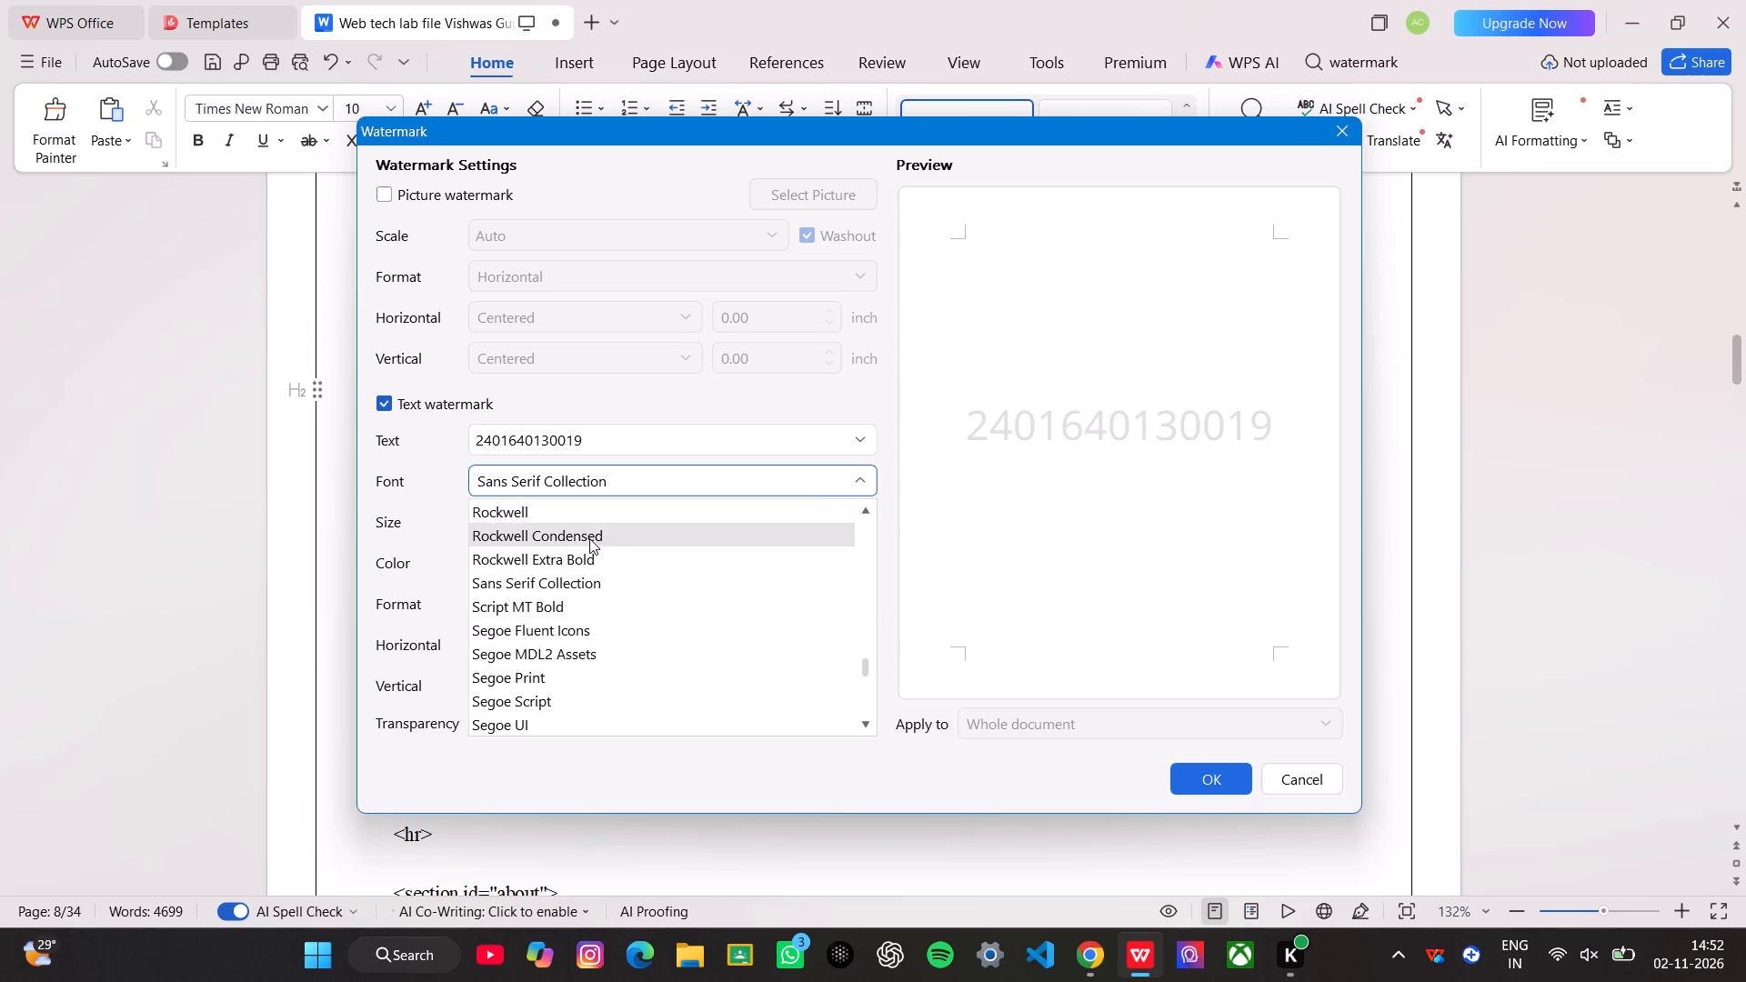
click(567, 556)
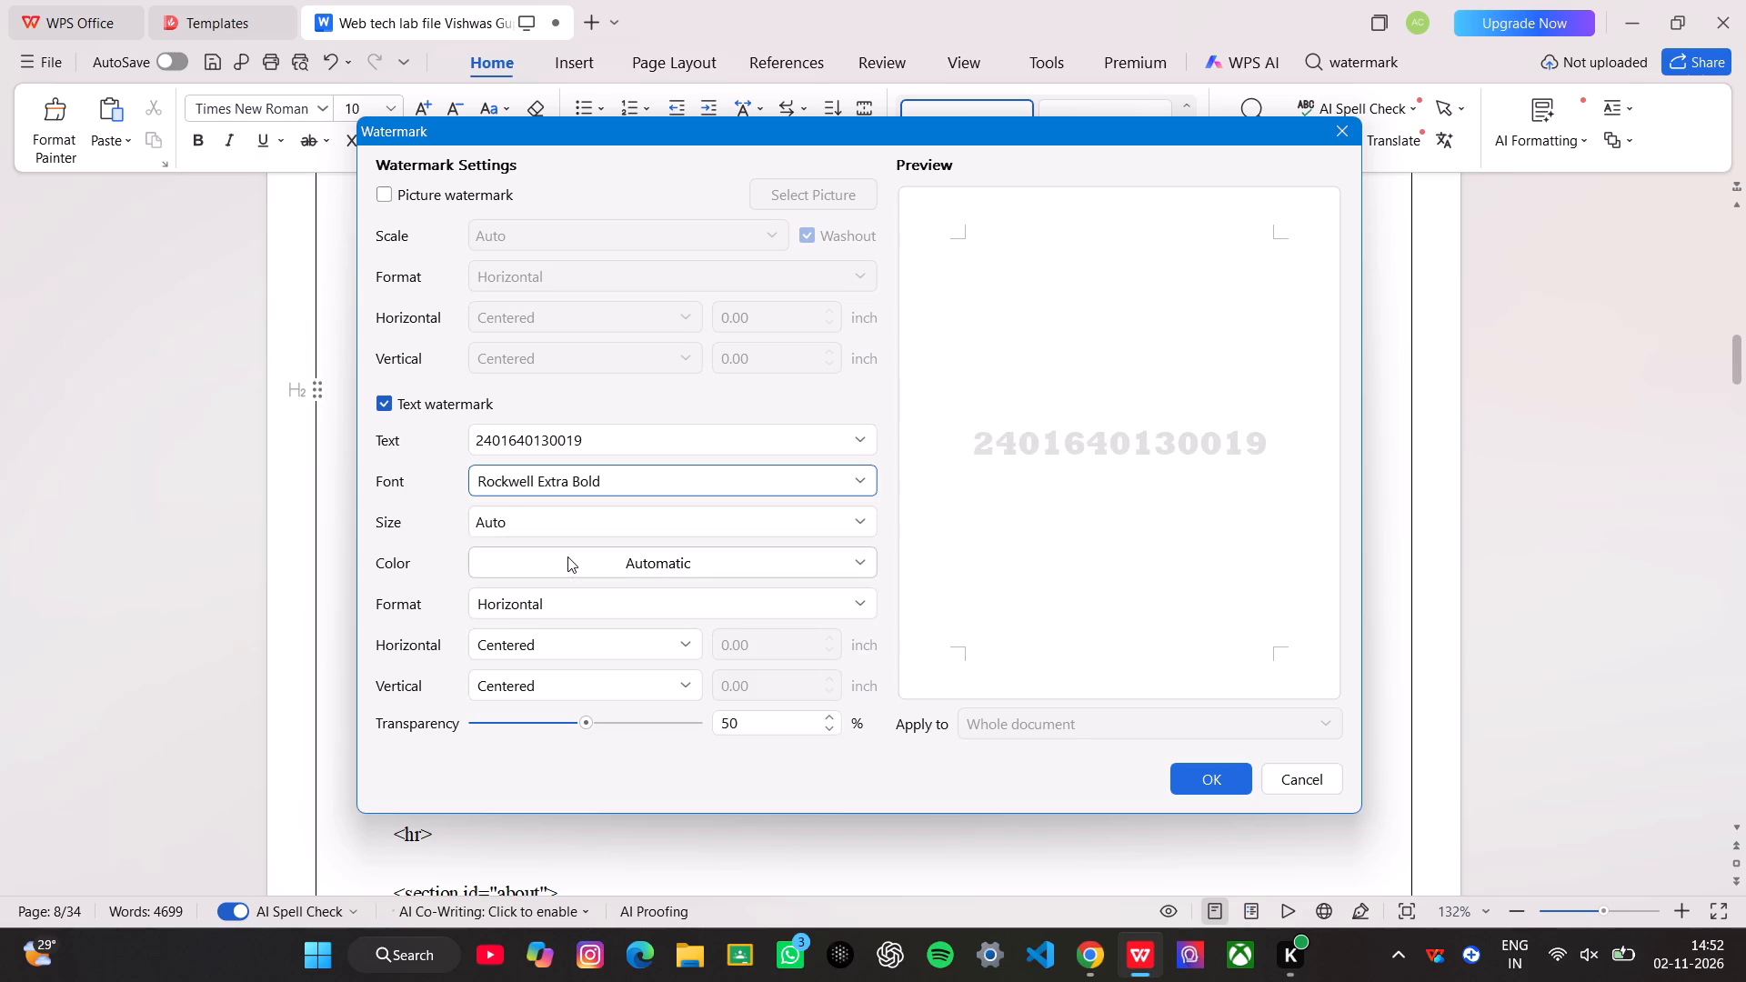
click(856, 480)
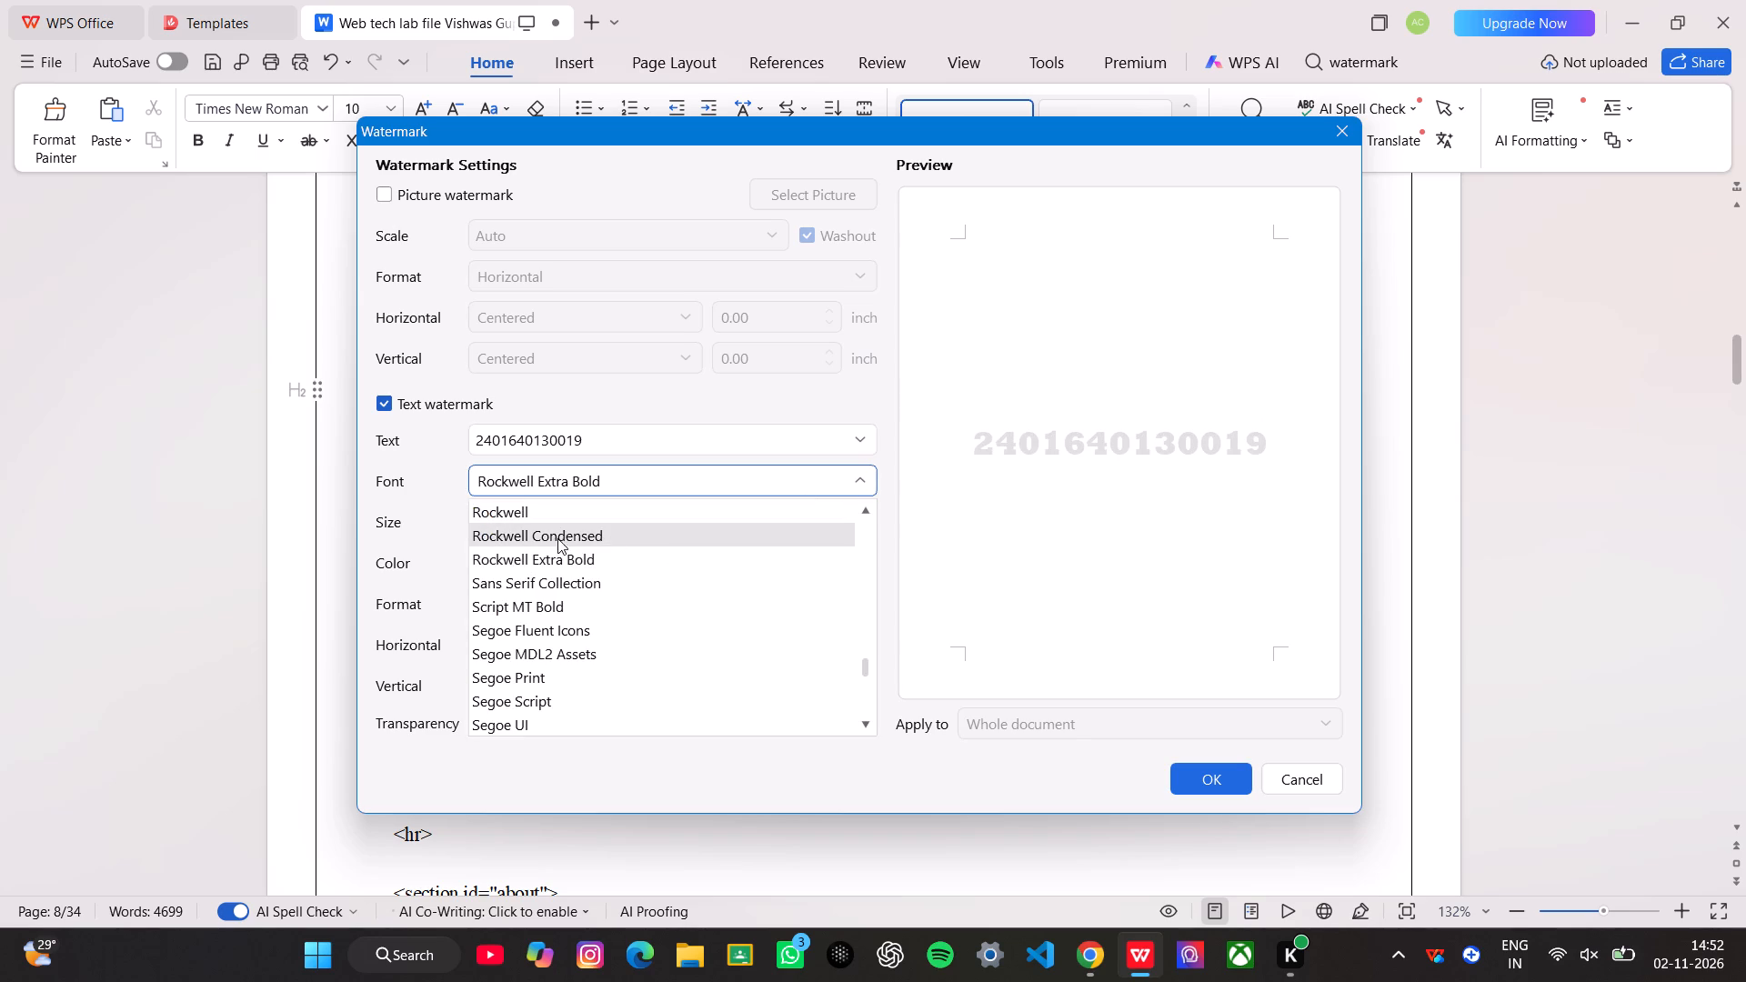
click(567, 536)
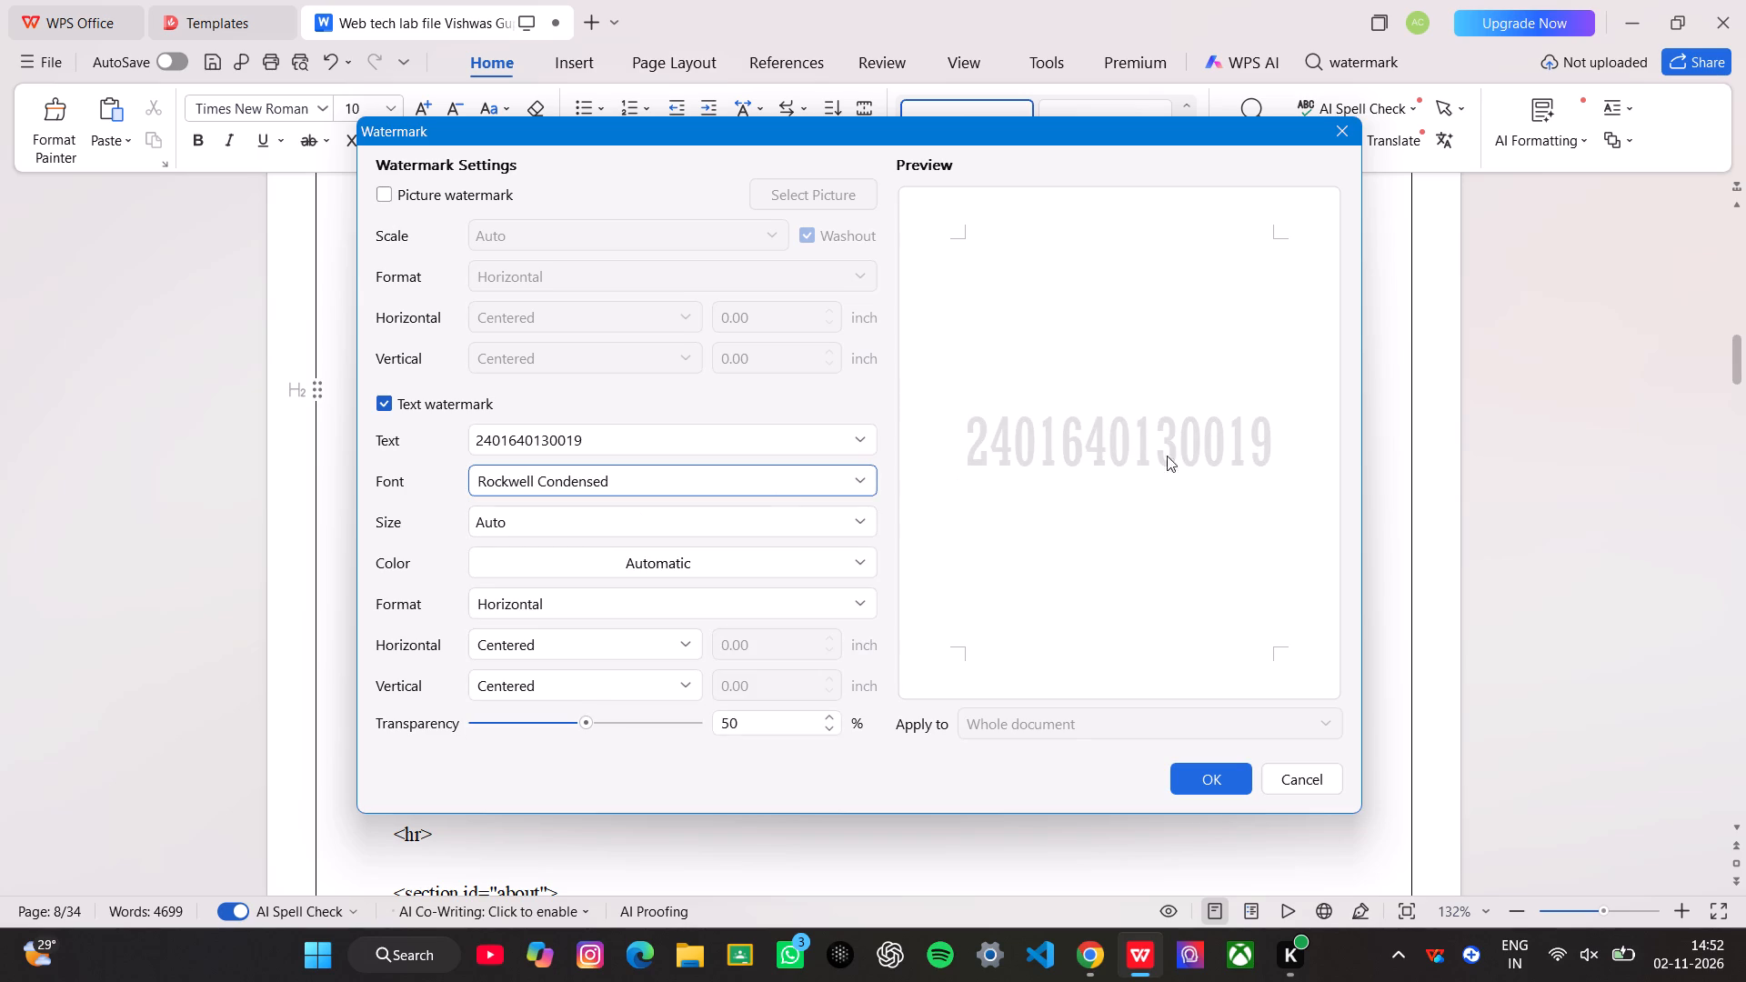
Check the size choices for the watermark text, keeping Auto.
click(776, 536)
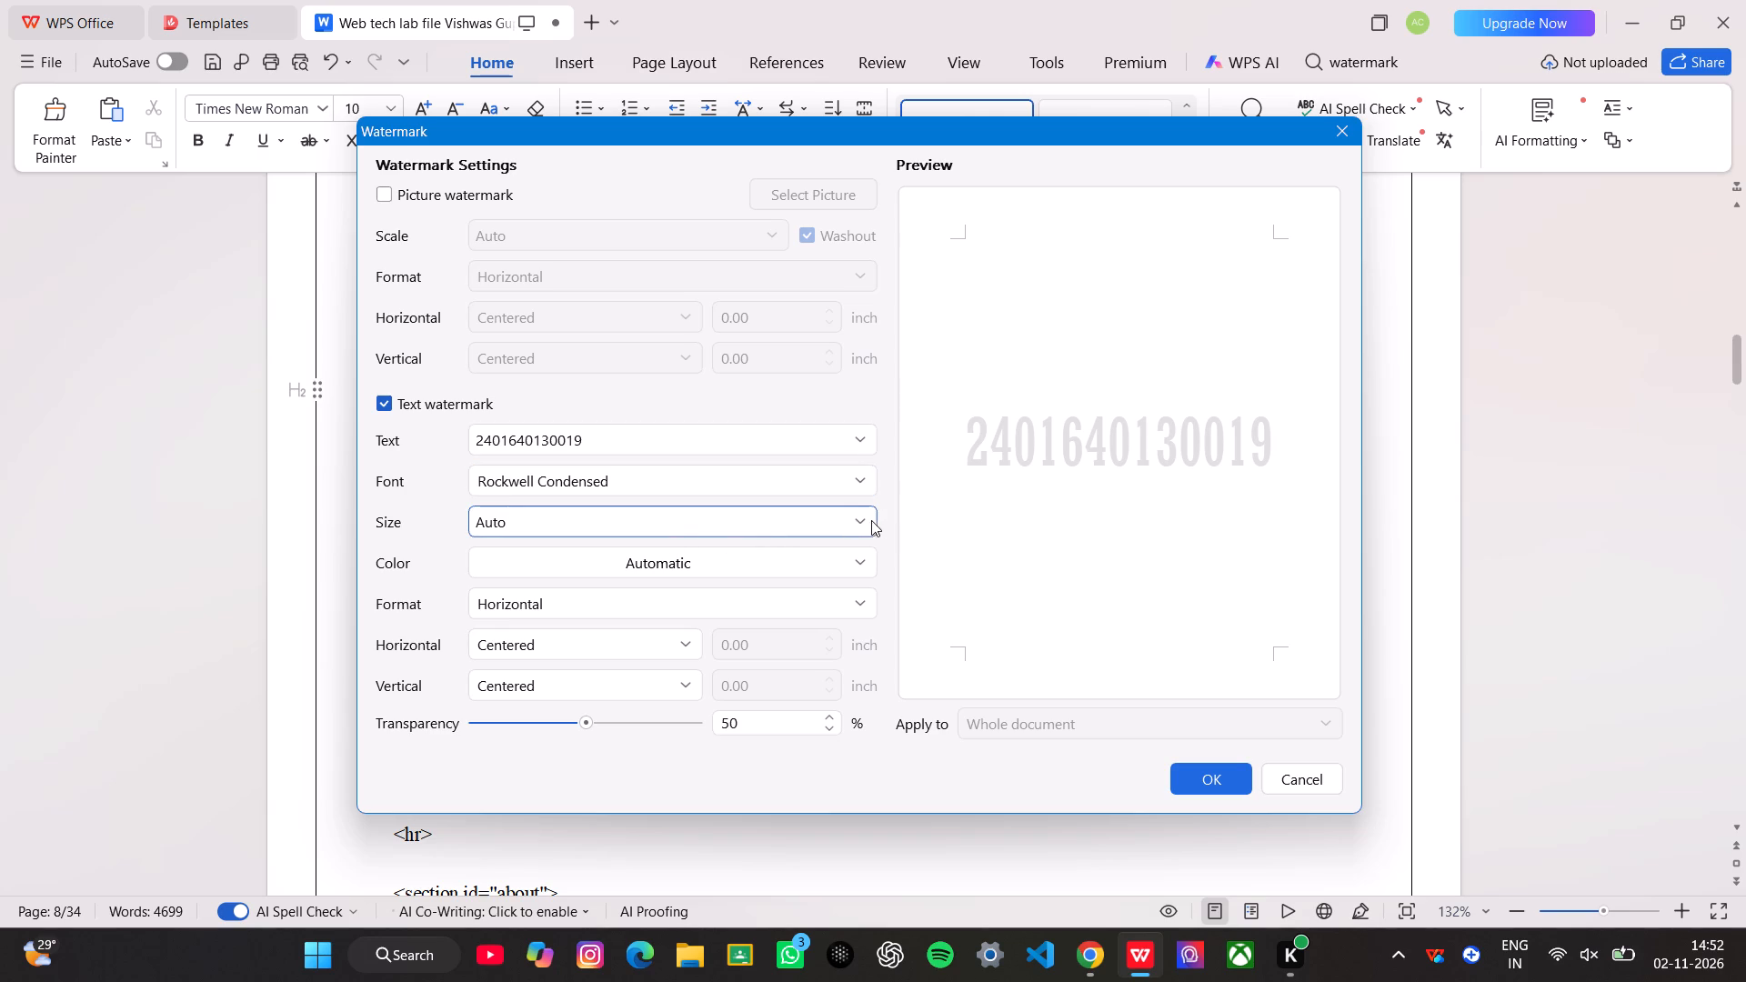
click(864, 520)
click(864, 520)
Set the watermark text colour to light grey.
click(780, 566)
click(866, 556)
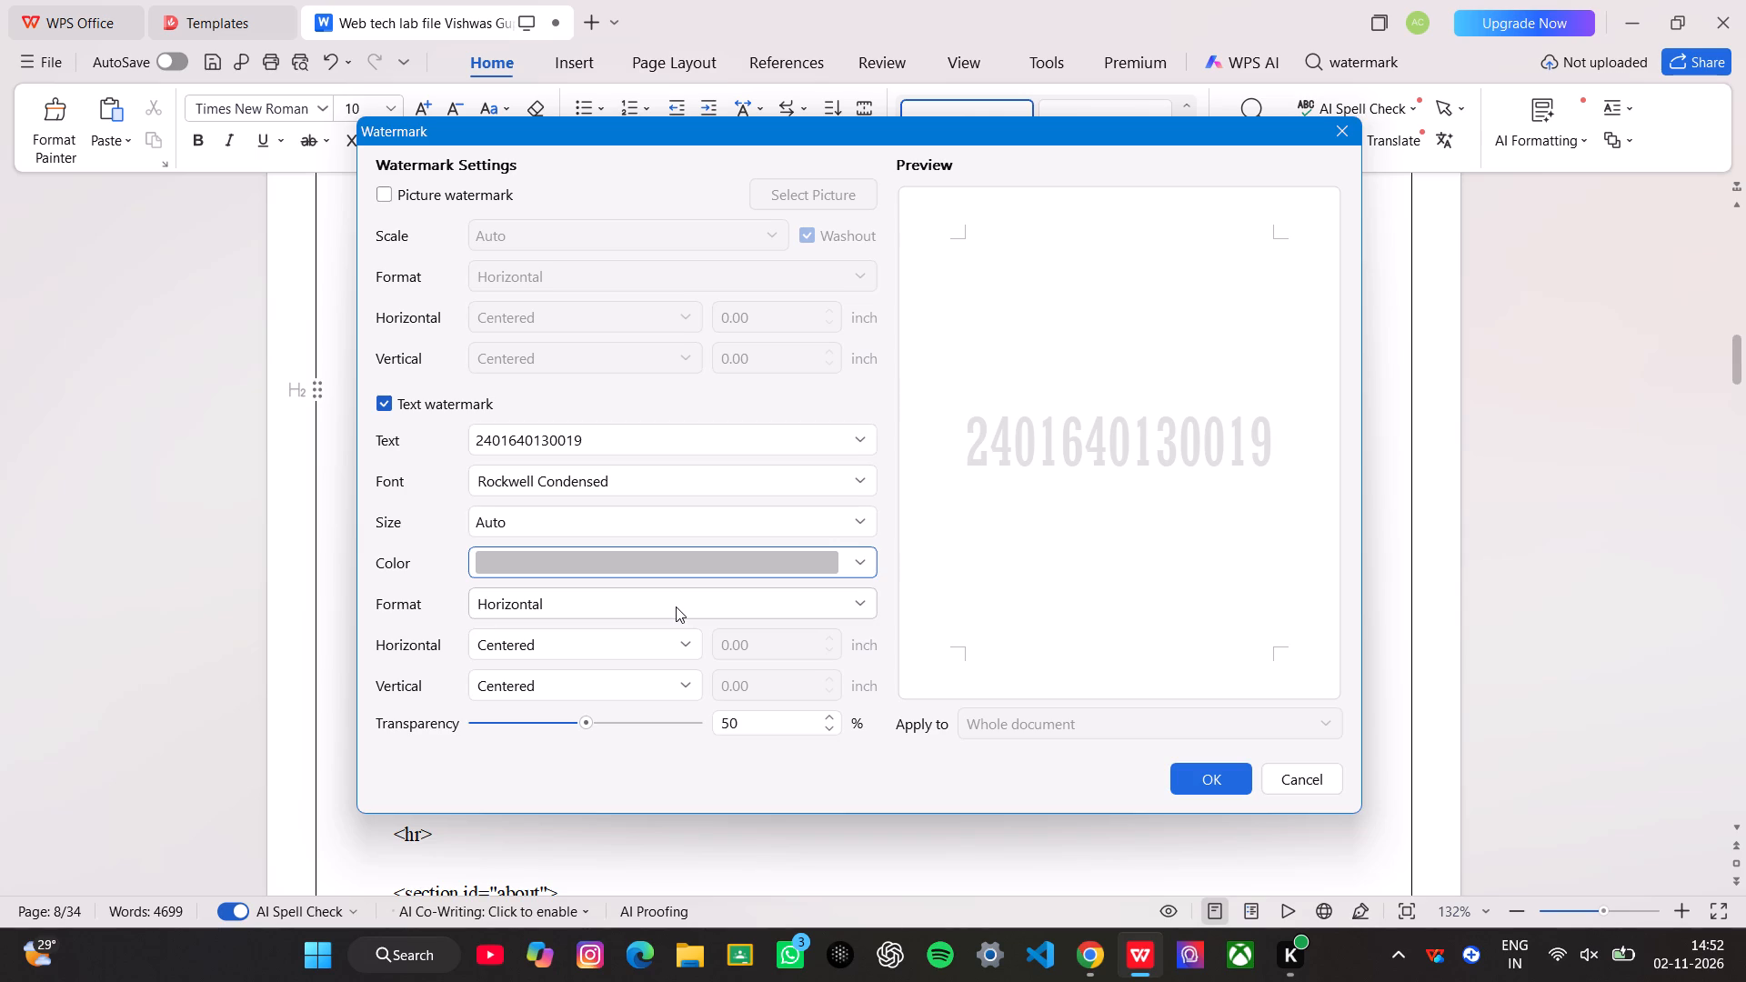
click(976, 608)
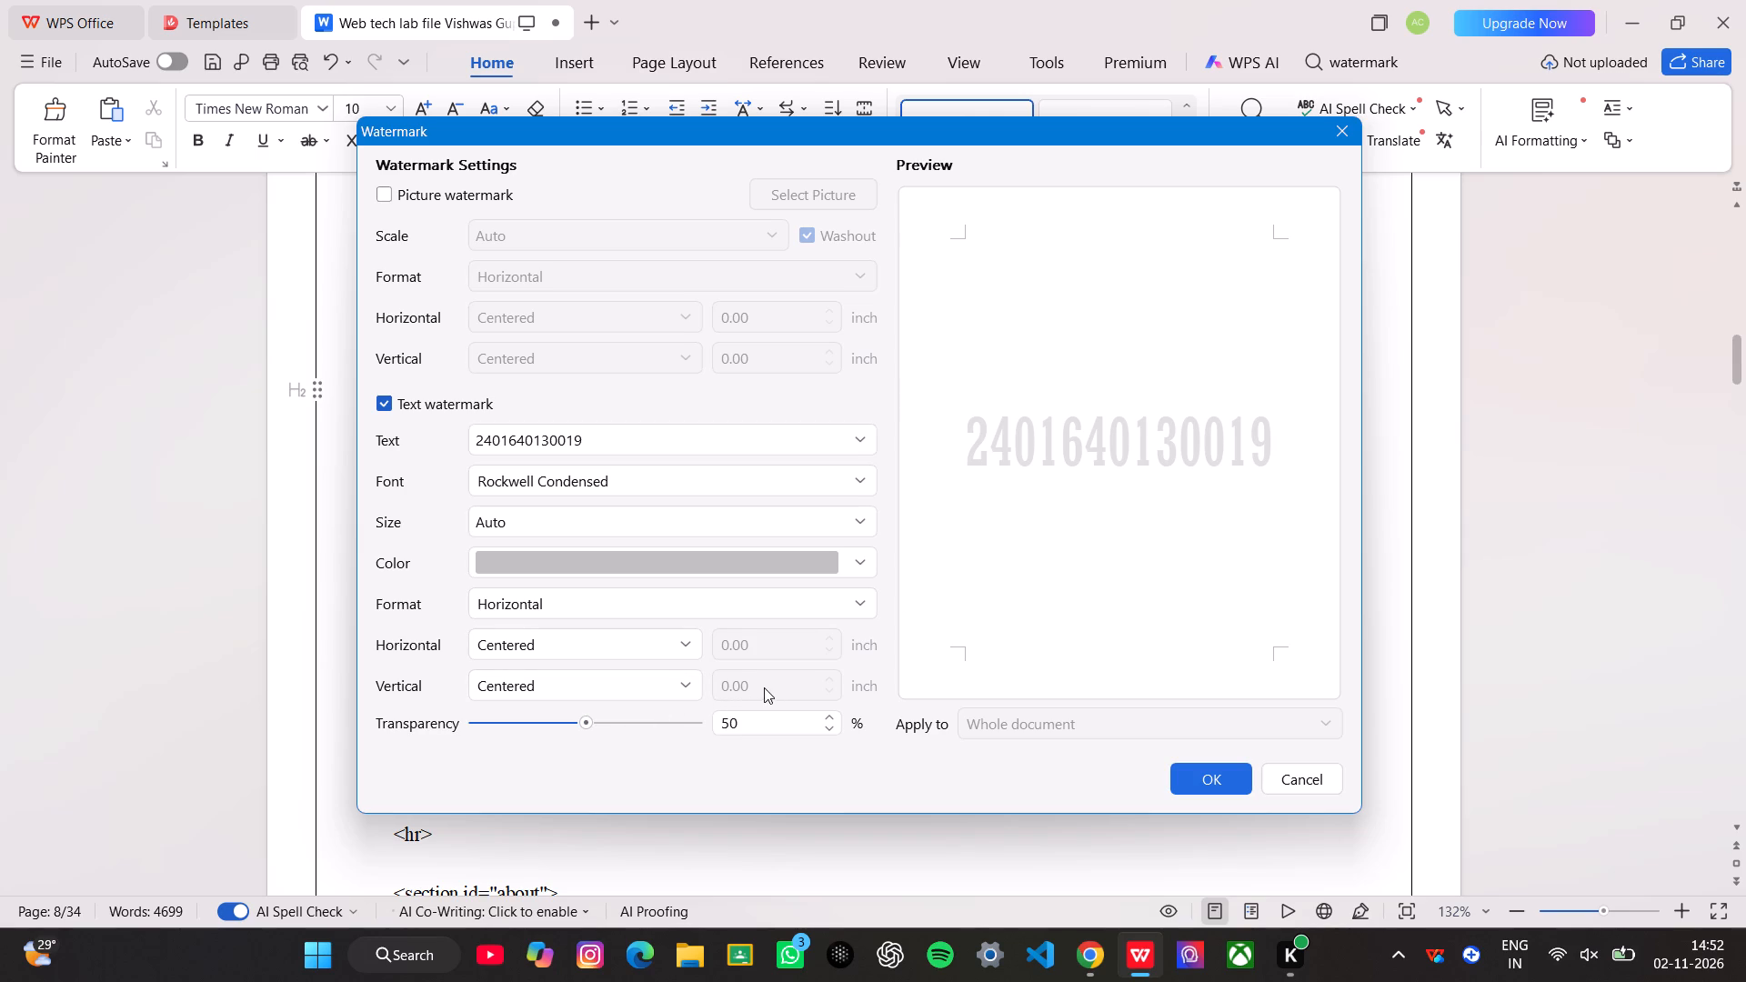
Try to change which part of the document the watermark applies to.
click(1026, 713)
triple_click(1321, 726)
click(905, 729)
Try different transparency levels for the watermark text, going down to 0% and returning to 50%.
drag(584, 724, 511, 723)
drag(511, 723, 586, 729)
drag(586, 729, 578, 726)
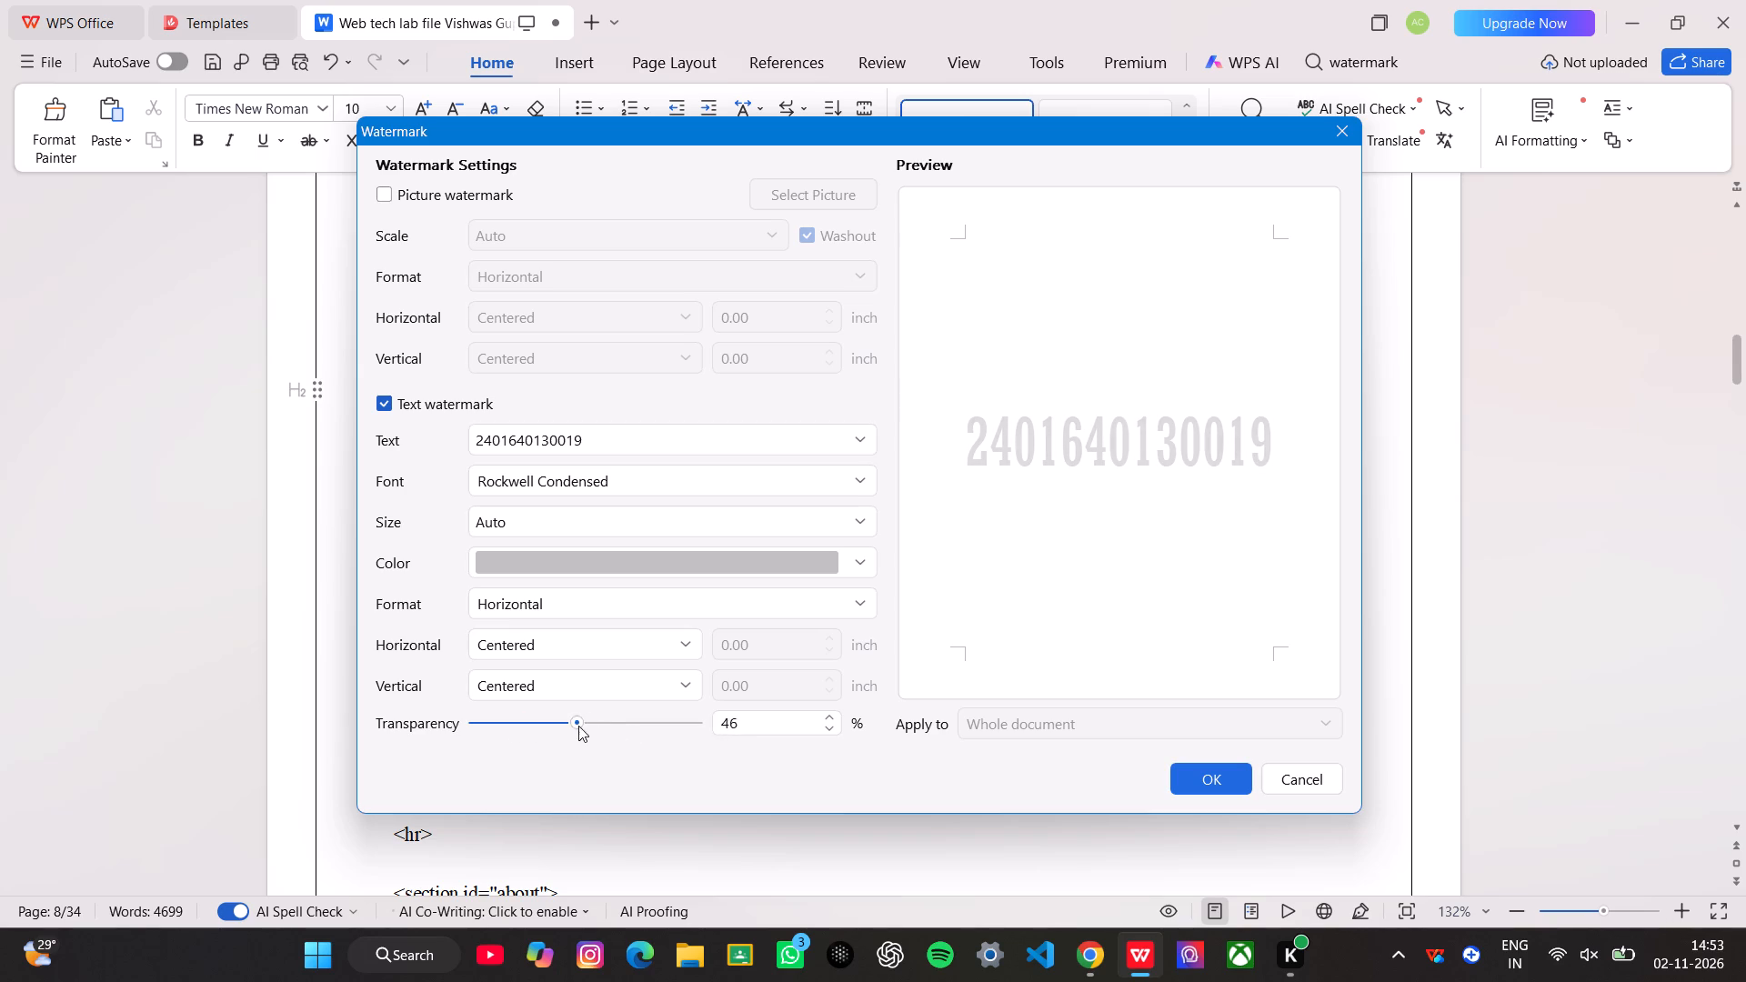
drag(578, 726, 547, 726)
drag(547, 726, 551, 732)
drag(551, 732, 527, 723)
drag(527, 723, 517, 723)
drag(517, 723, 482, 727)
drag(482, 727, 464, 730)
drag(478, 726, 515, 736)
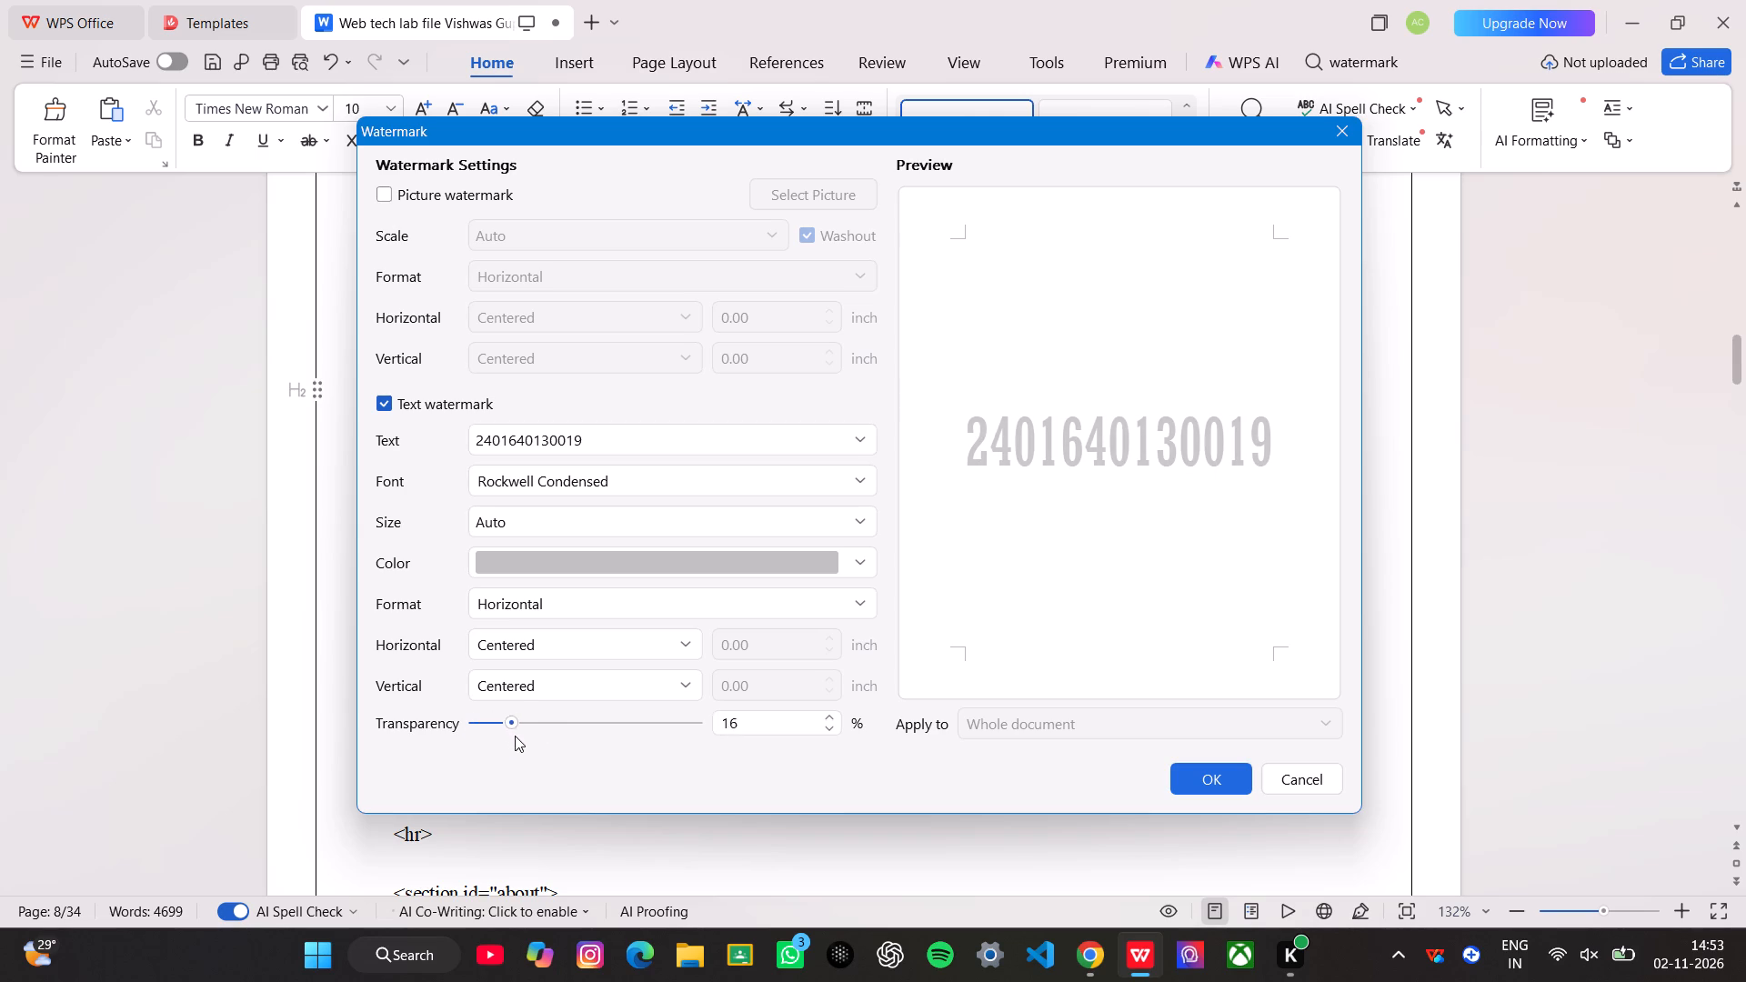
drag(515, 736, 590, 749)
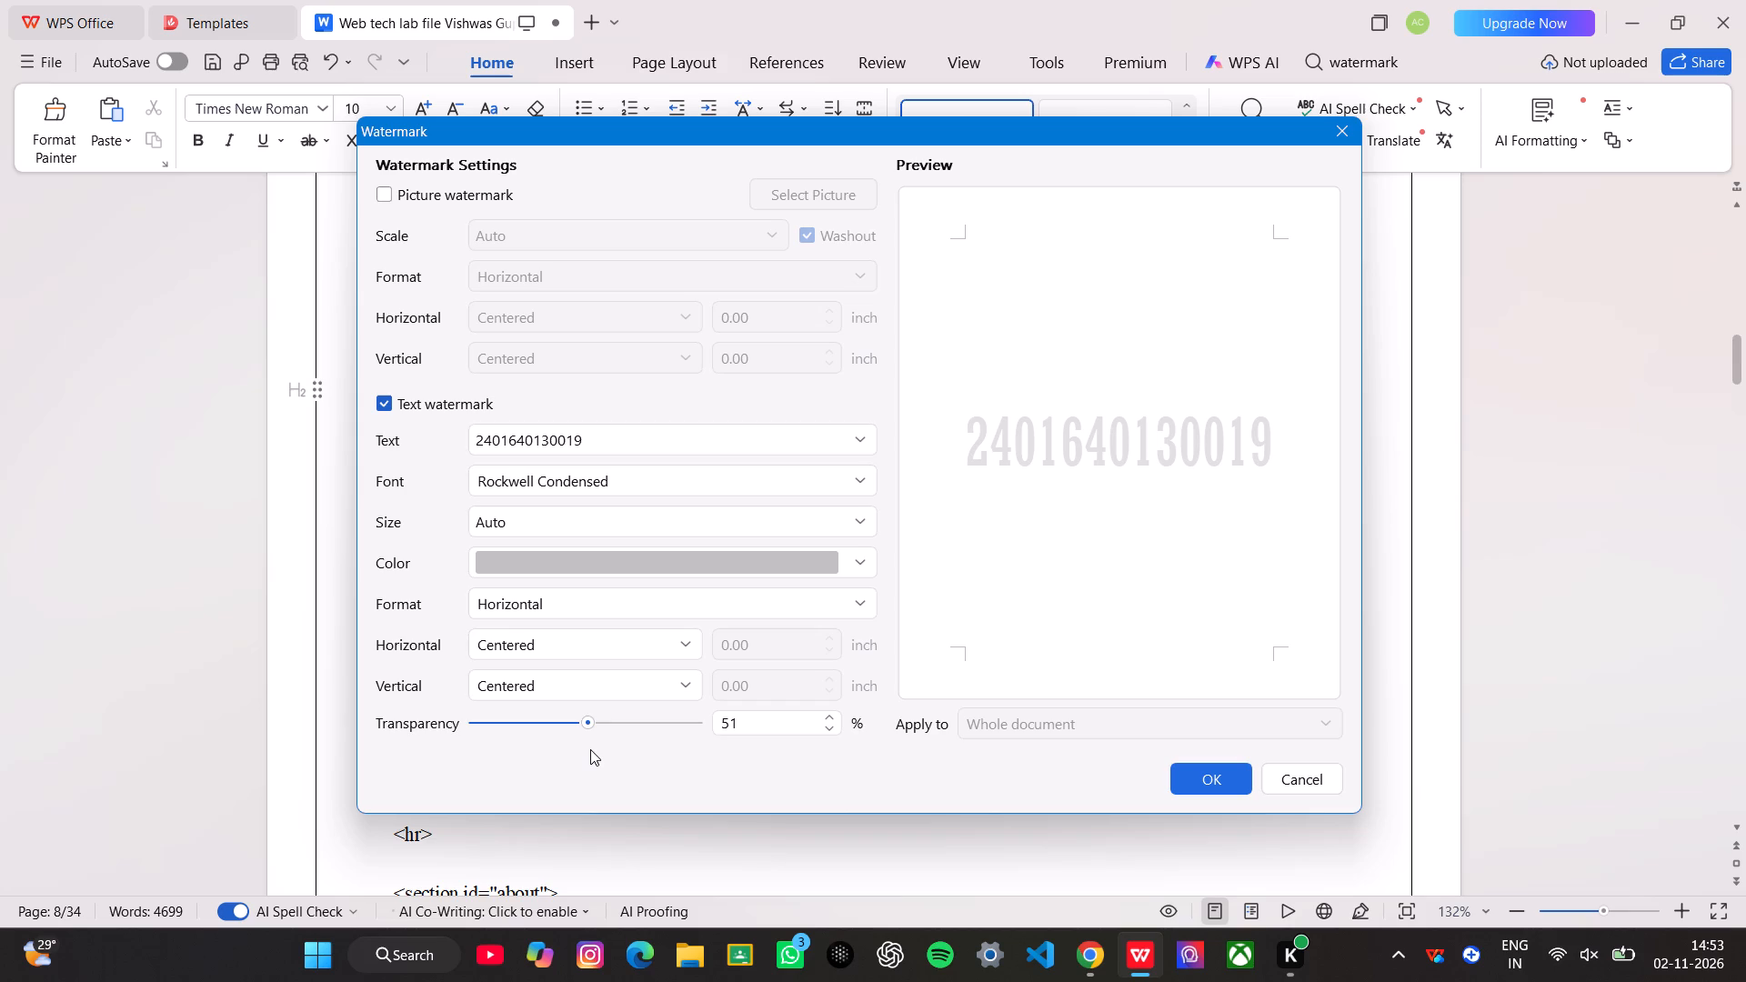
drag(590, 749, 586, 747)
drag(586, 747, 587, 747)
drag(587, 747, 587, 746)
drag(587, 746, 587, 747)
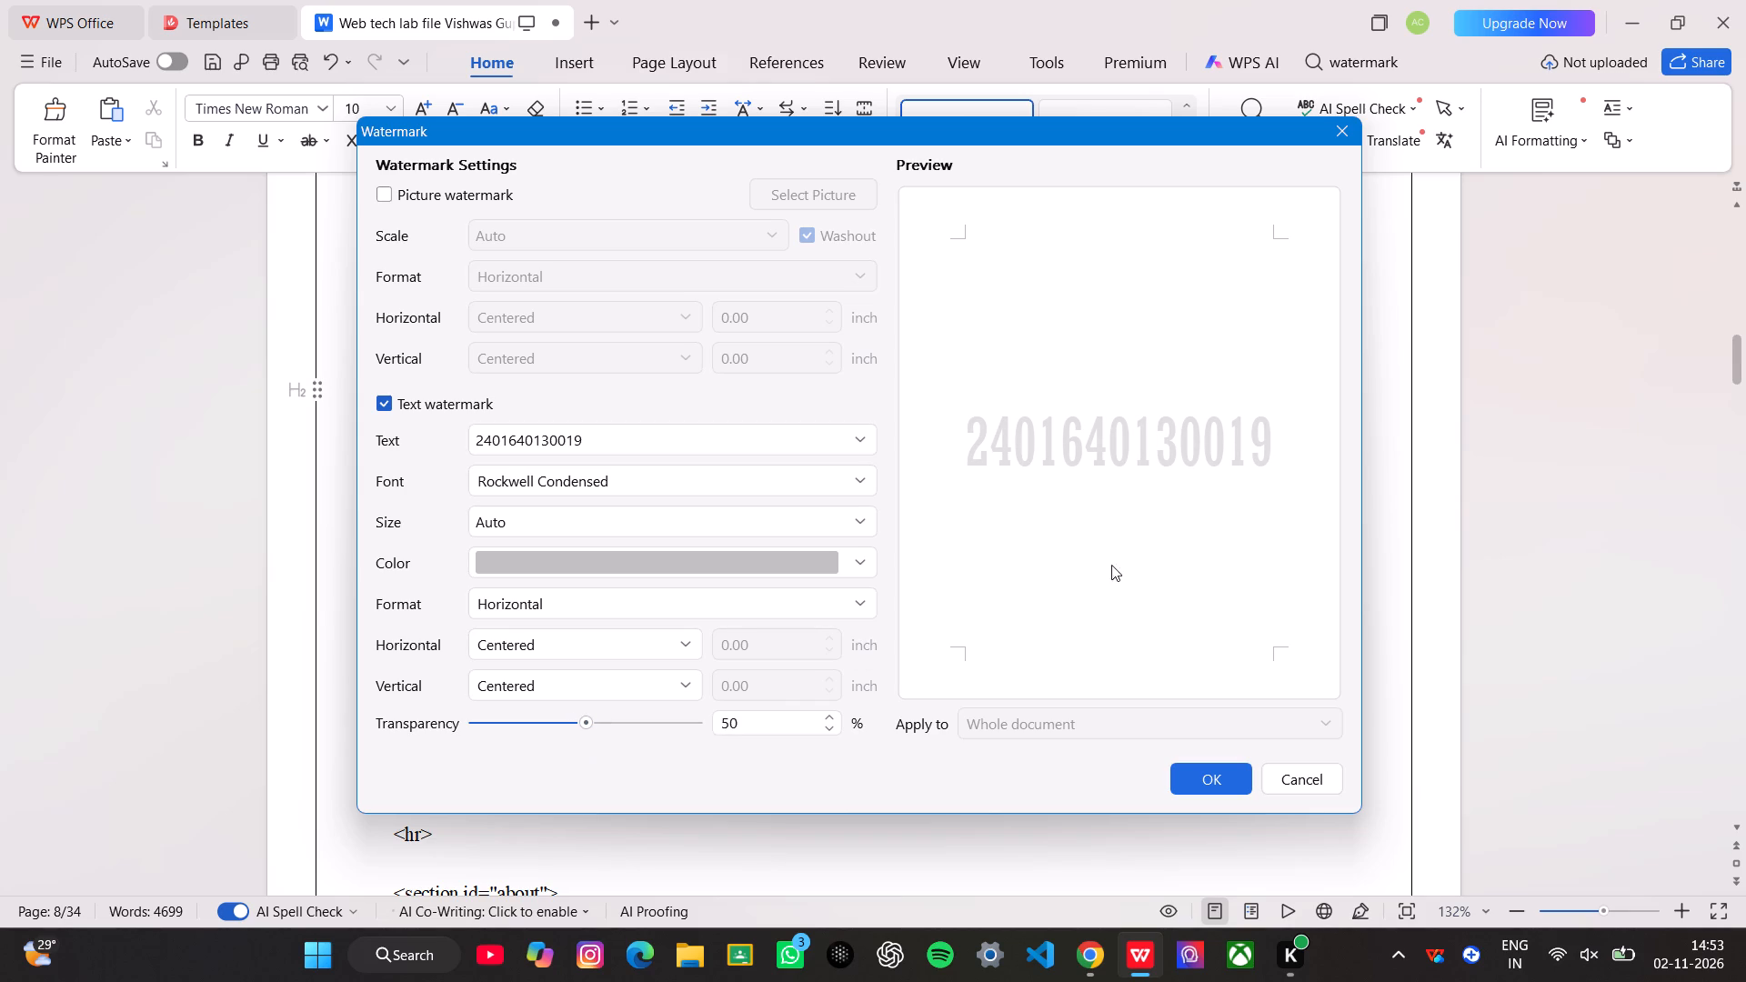
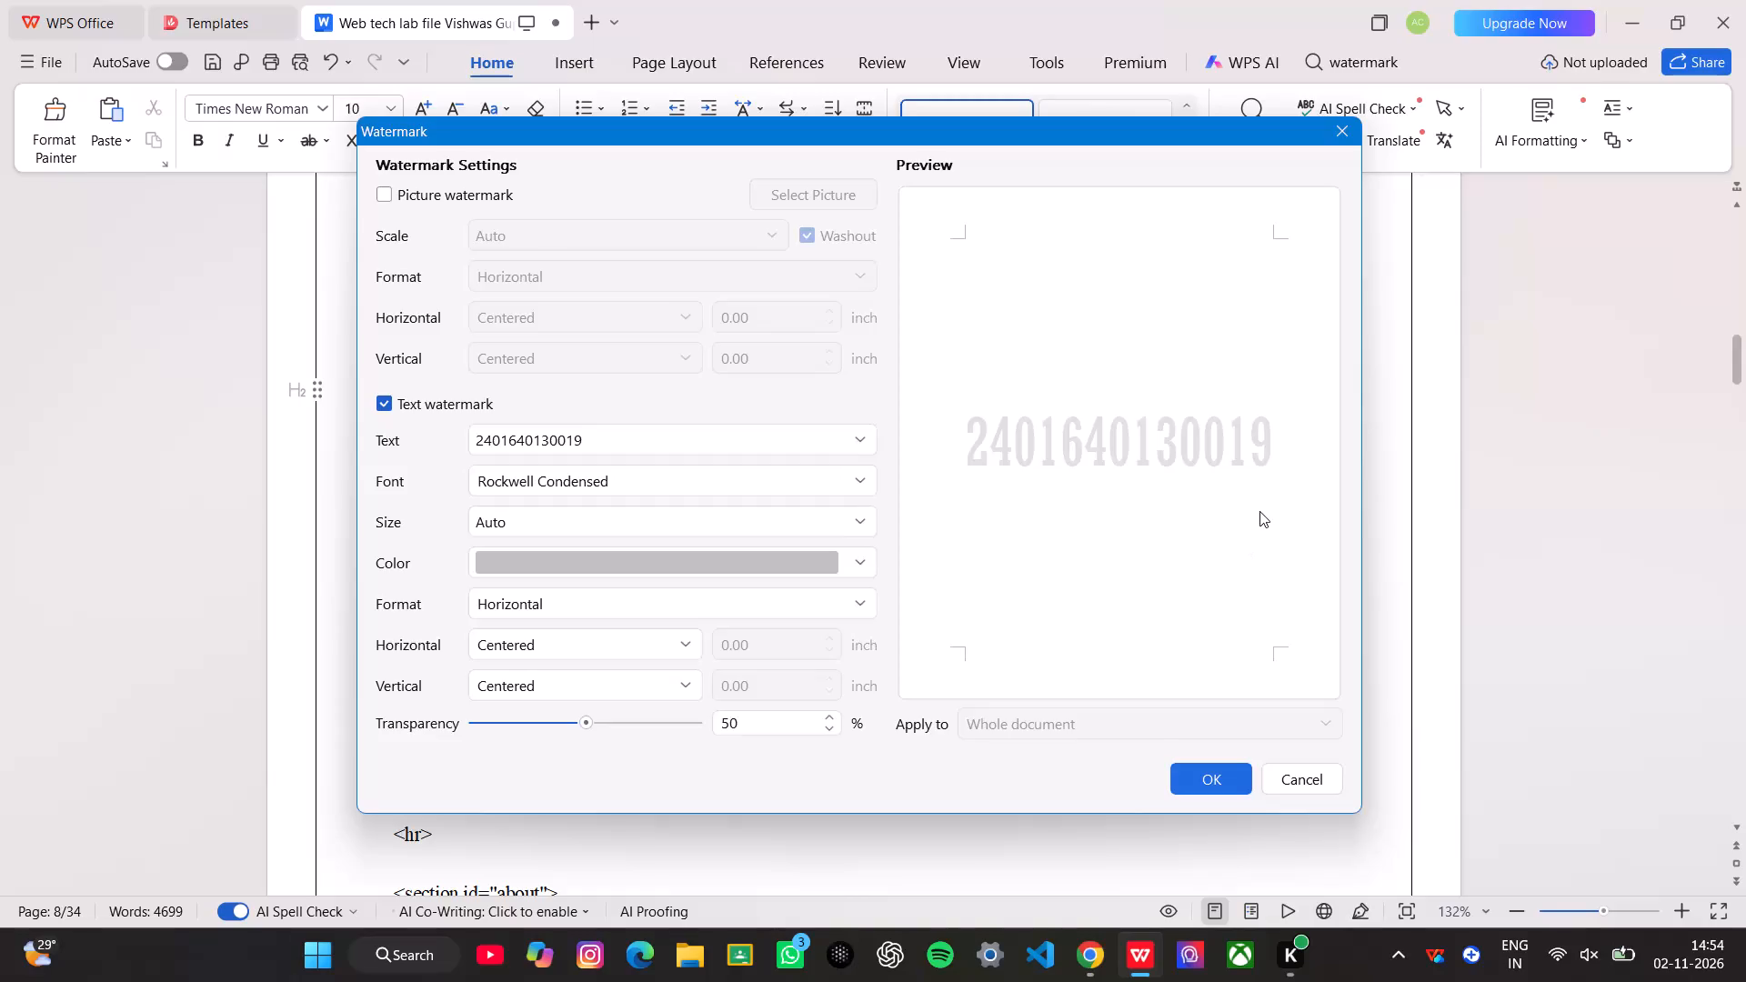
Fine-tune the watermark text's transparency, settling on 45%.
click(599, 724)
drag(613, 715, 627, 713)
drag(627, 713, 573, 721)
drag(573, 721, 588, 723)
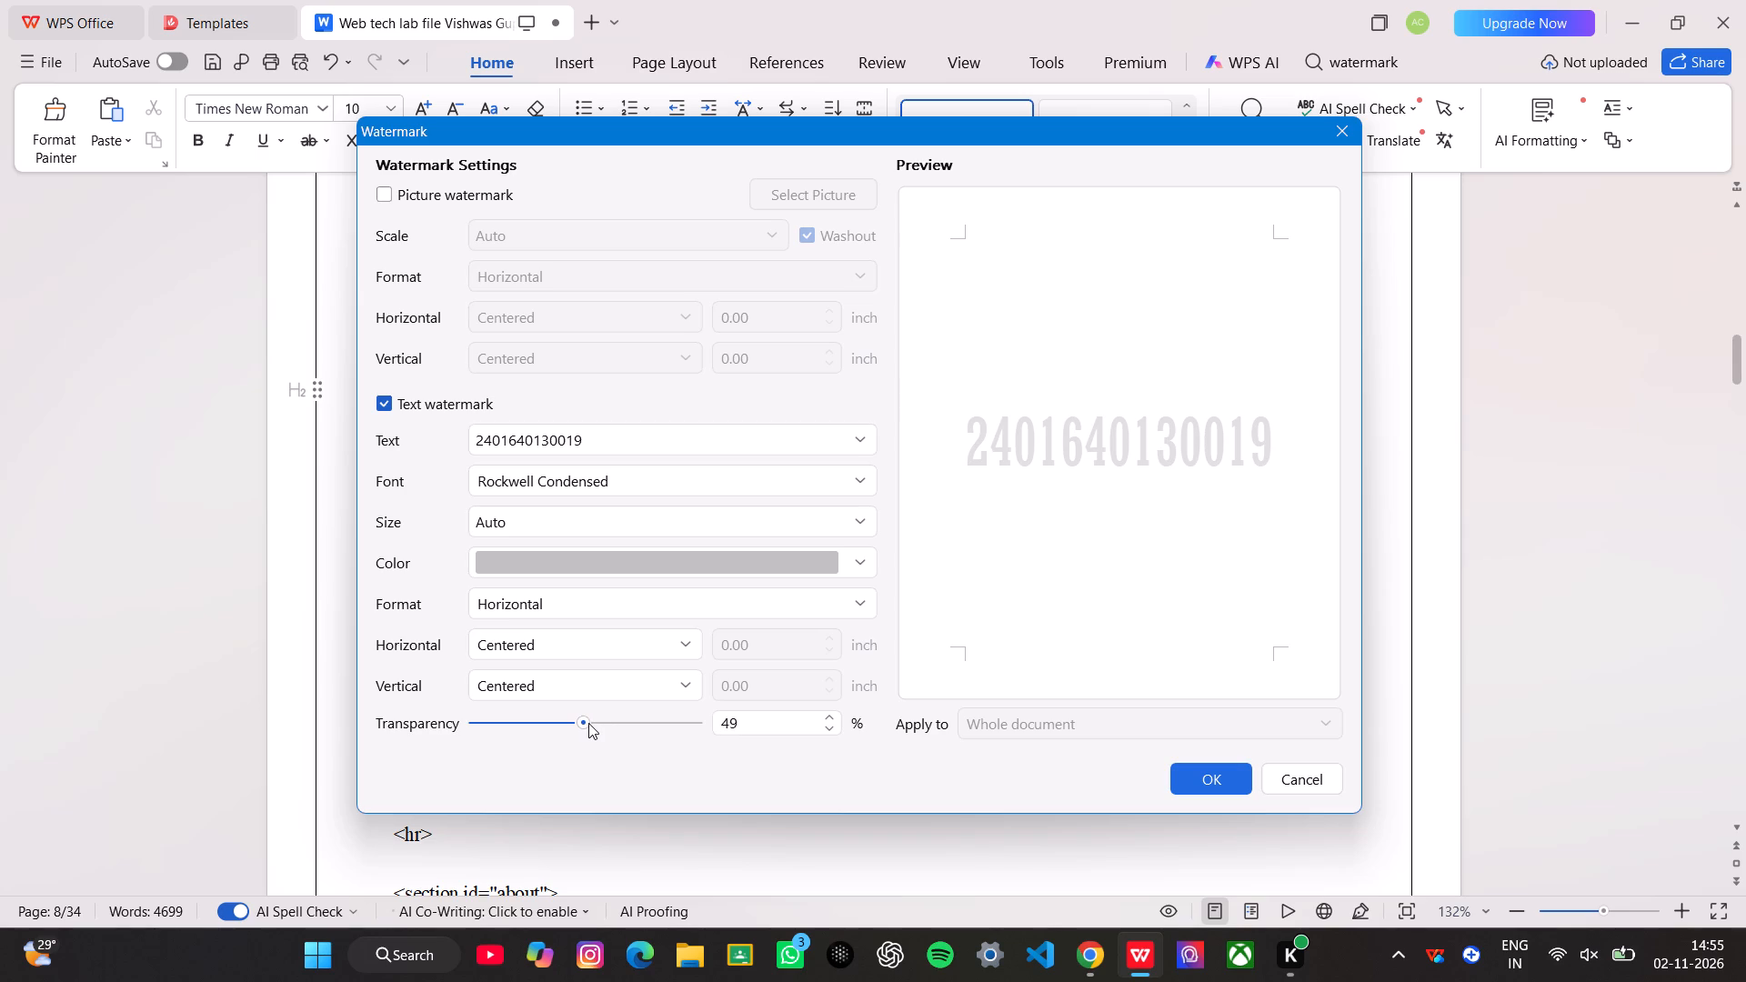
drag(588, 723, 576, 723)
drag(576, 723, 586, 723)
drag(586, 723, 584, 723)
drag(584, 723, 583, 722)
click(823, 729)
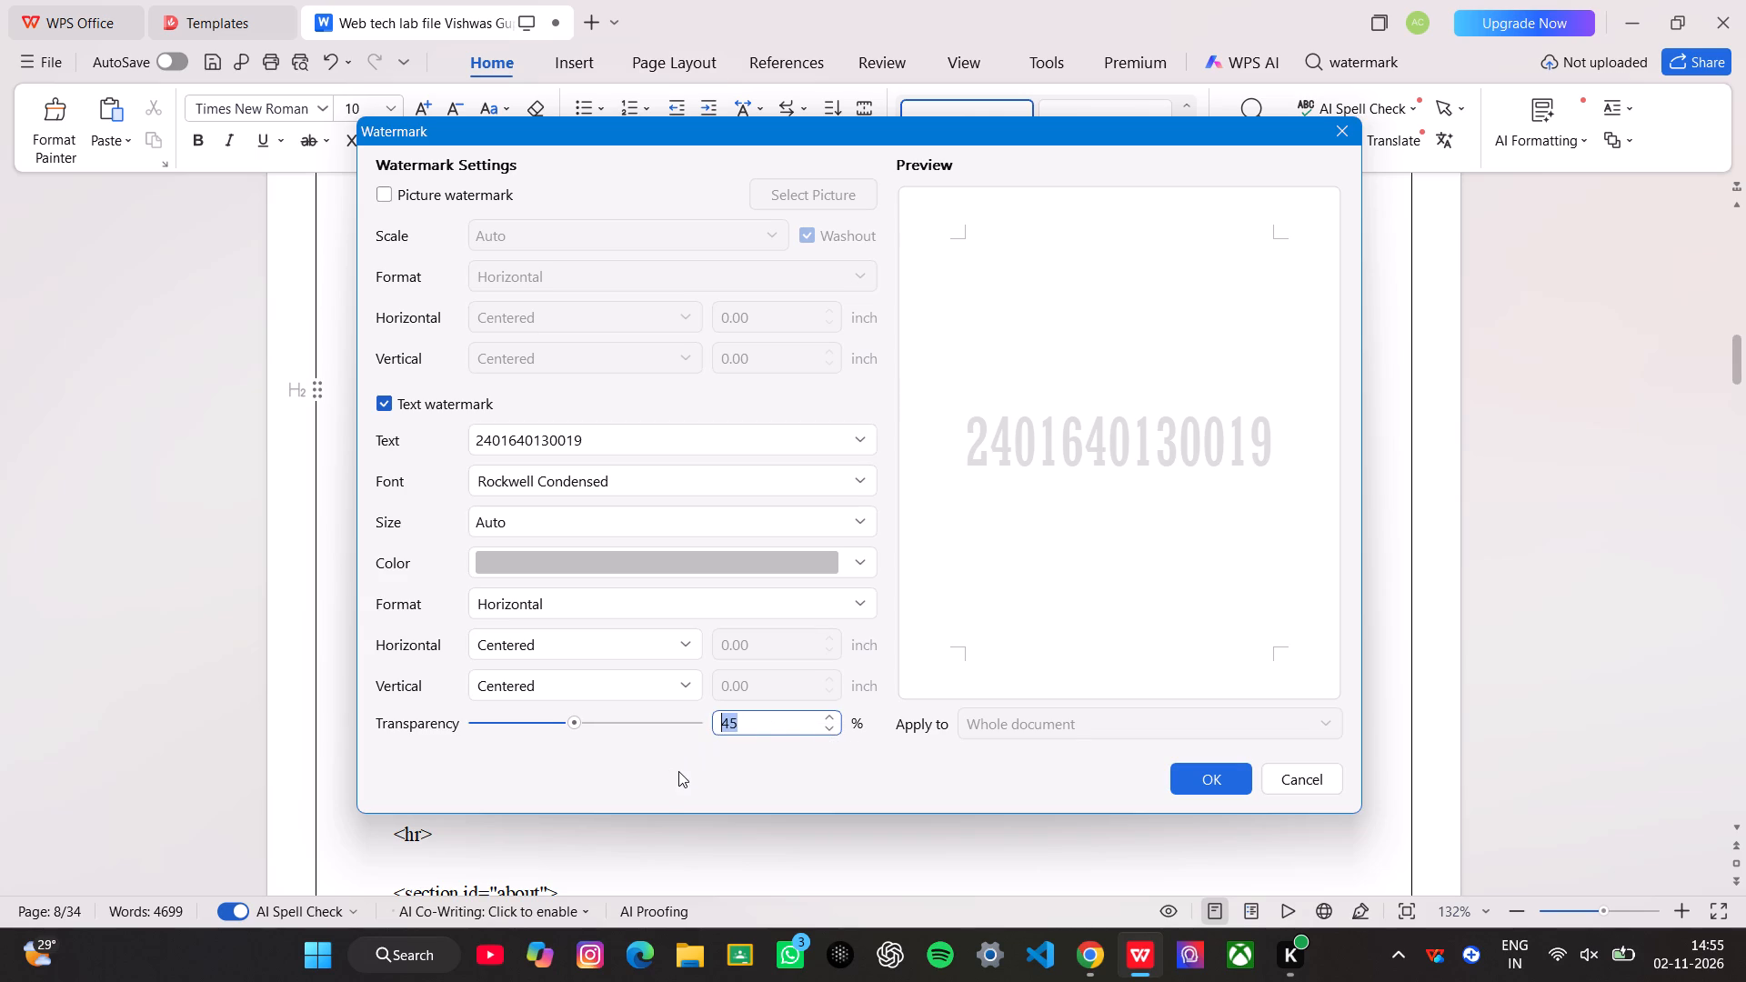
click(671, 770)
click(789, 754)
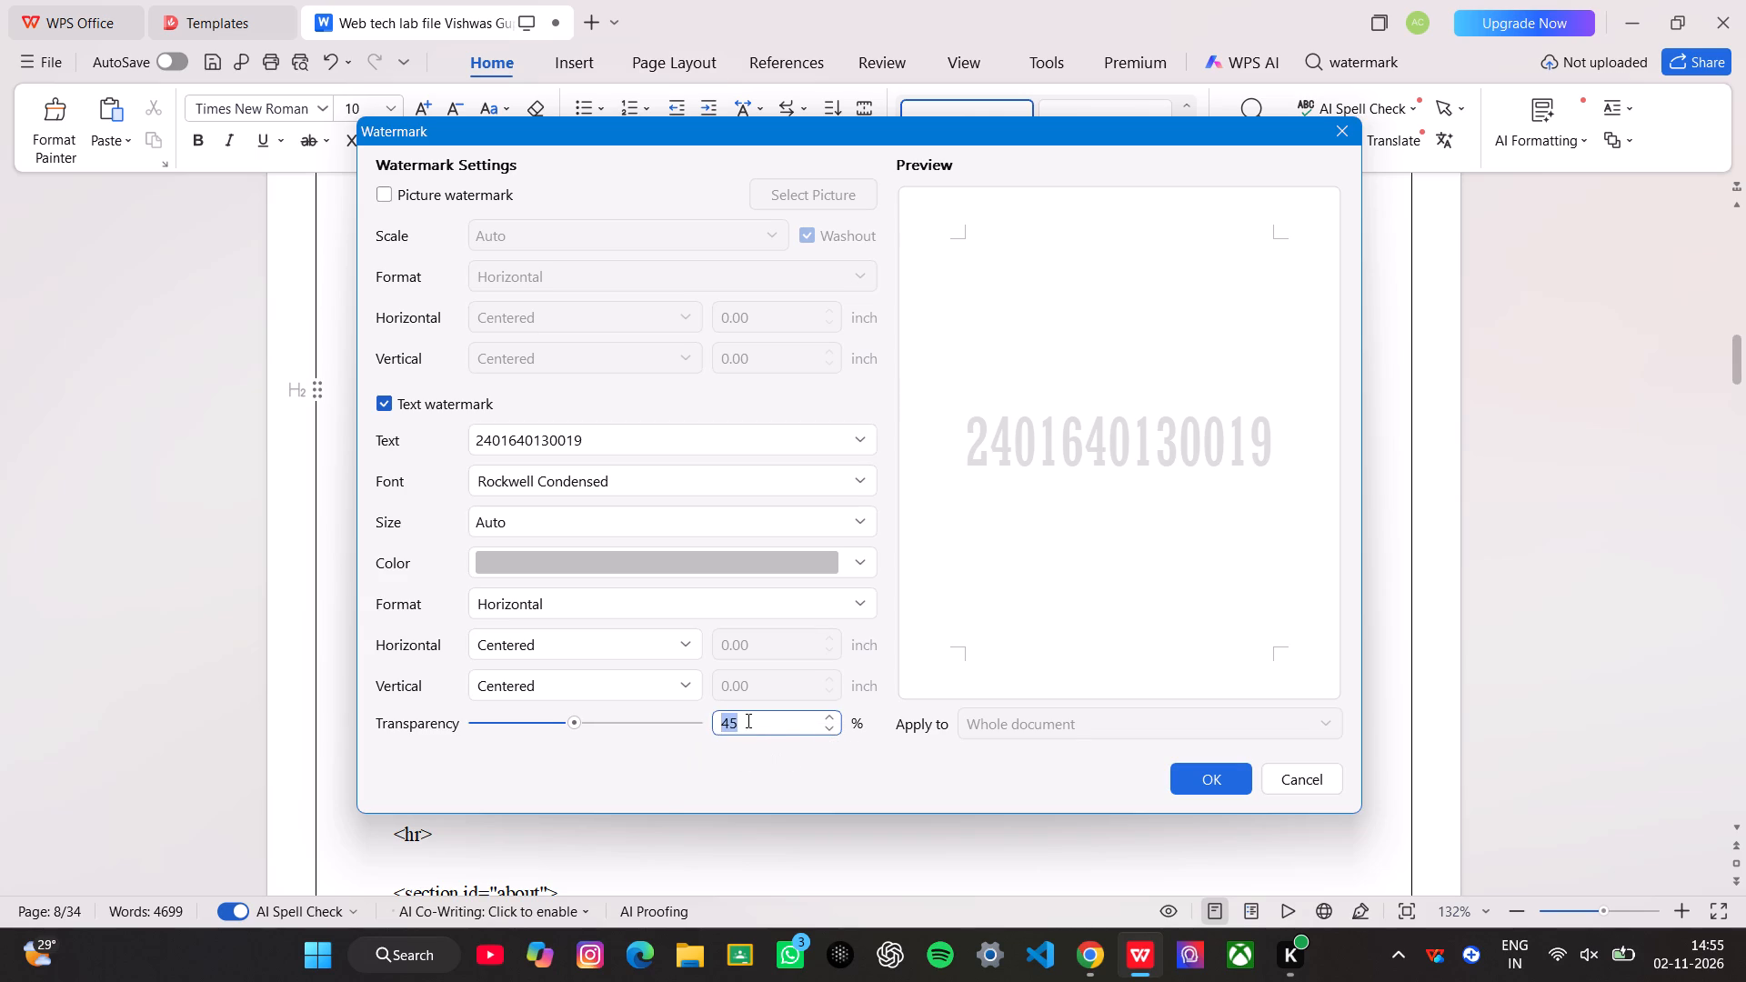
click(747, 720)
click(899, 773)
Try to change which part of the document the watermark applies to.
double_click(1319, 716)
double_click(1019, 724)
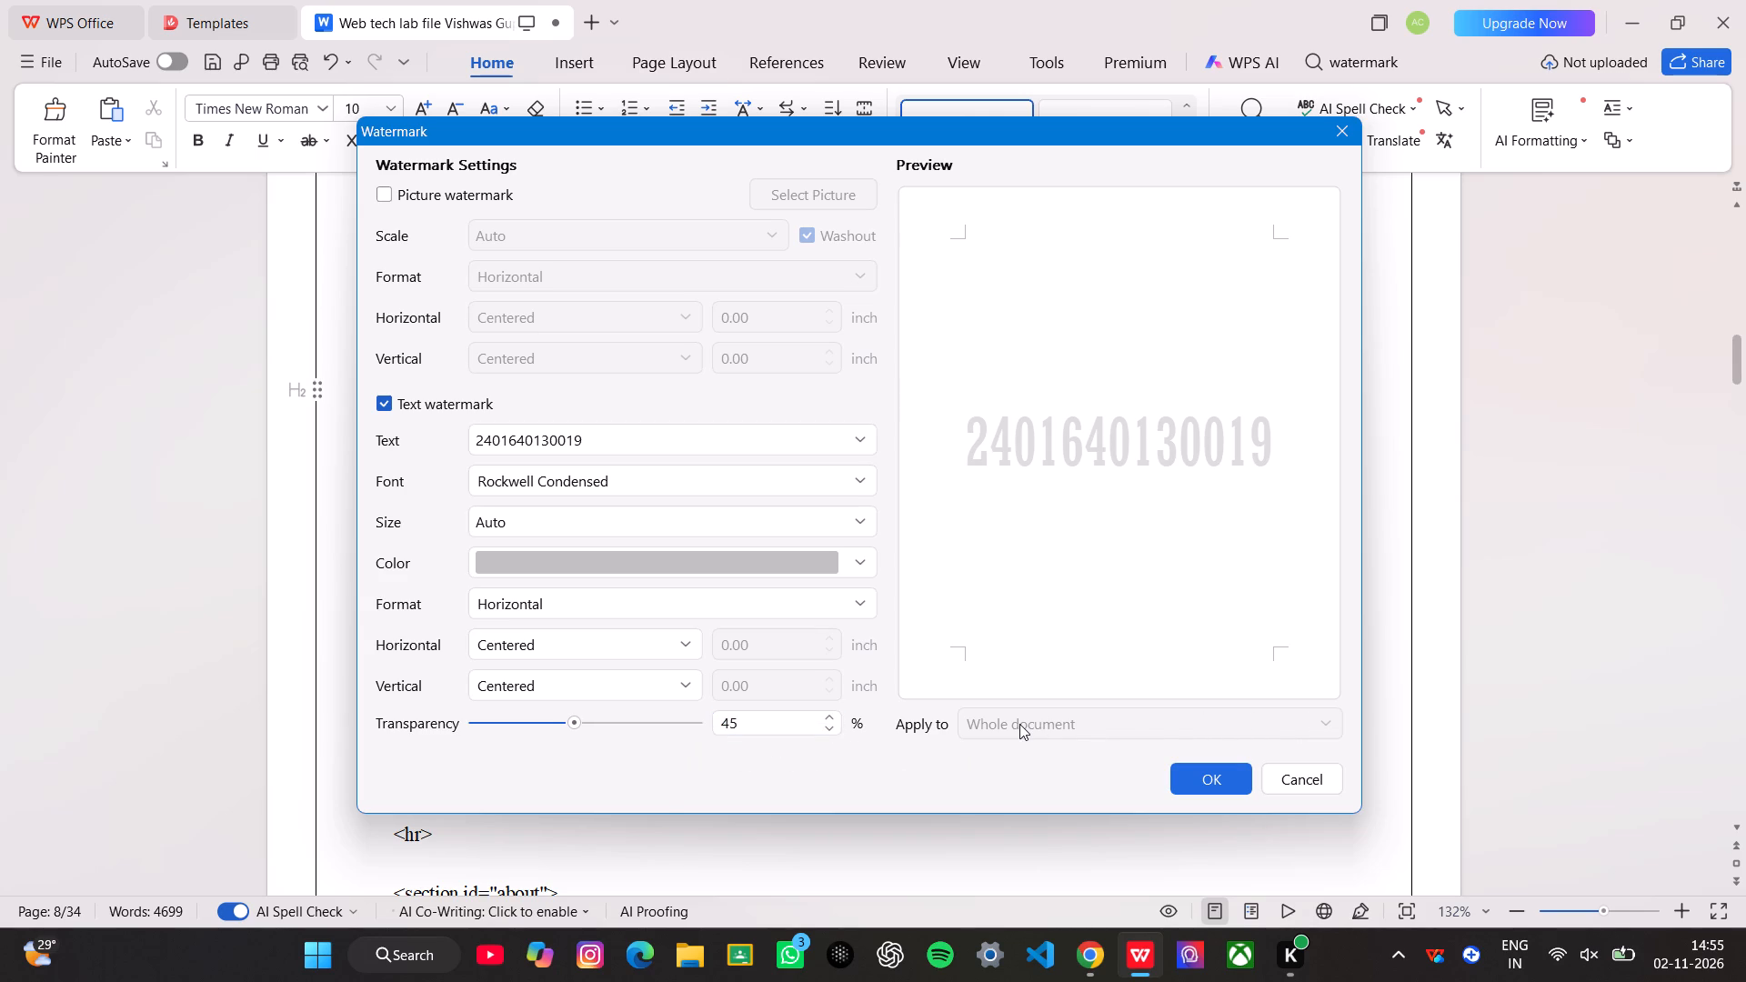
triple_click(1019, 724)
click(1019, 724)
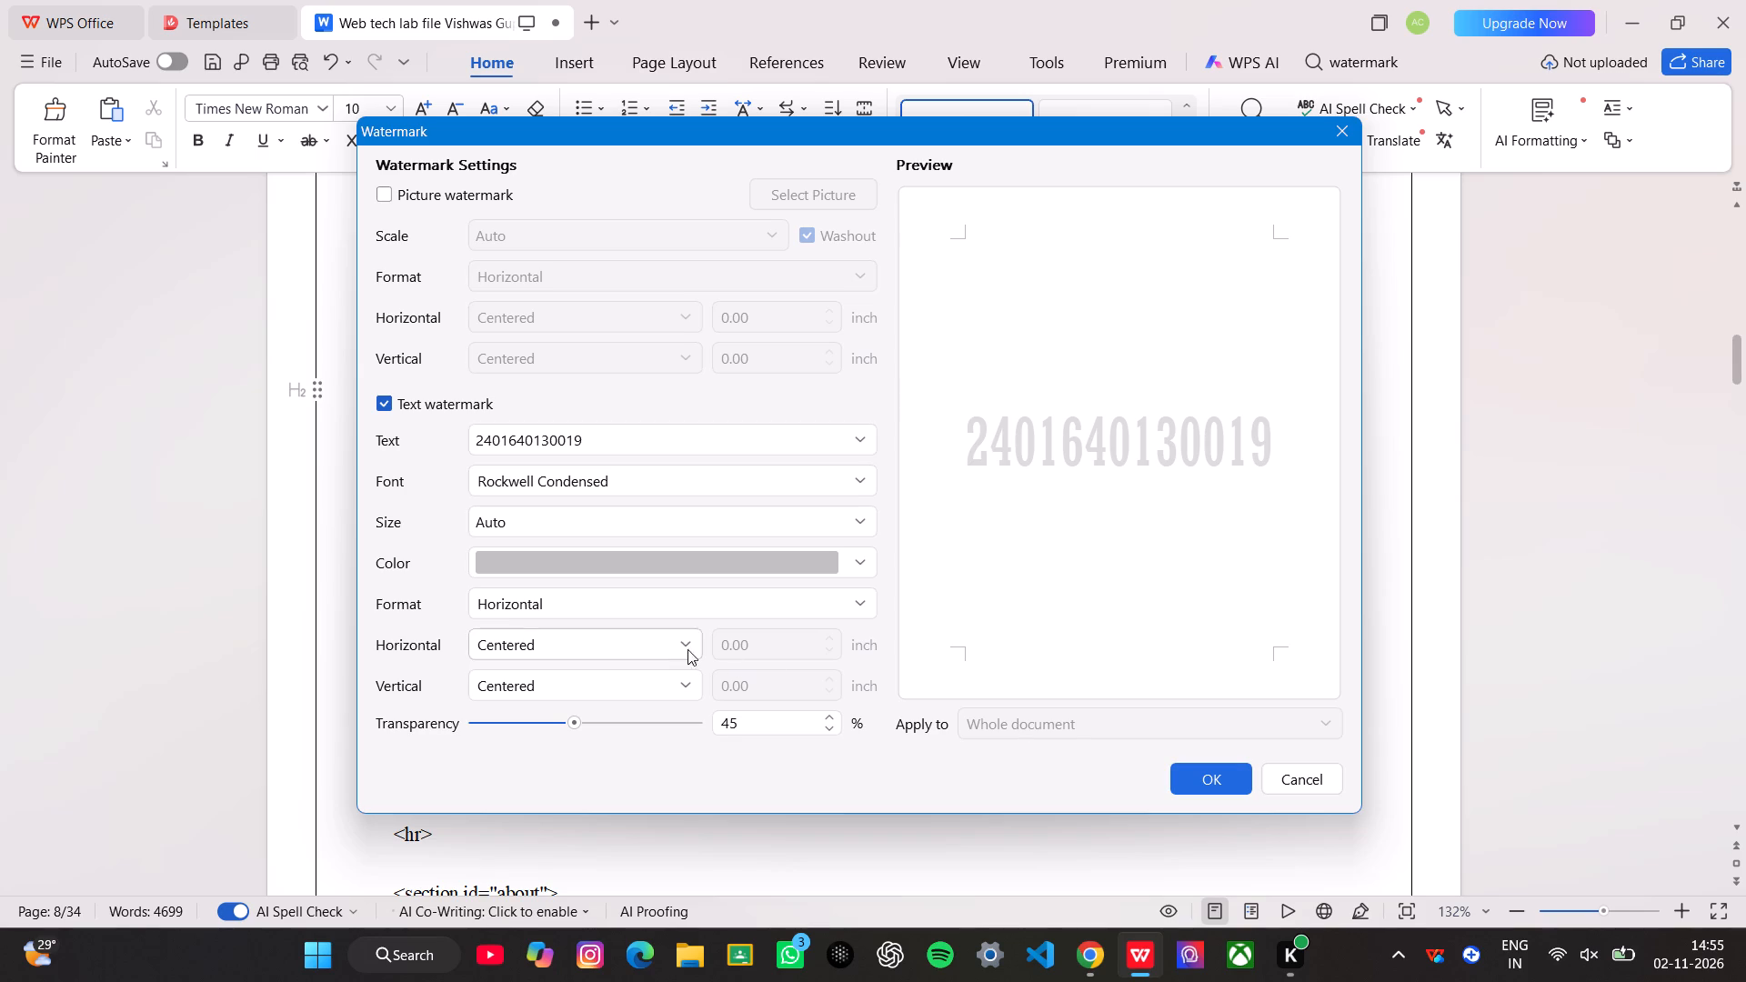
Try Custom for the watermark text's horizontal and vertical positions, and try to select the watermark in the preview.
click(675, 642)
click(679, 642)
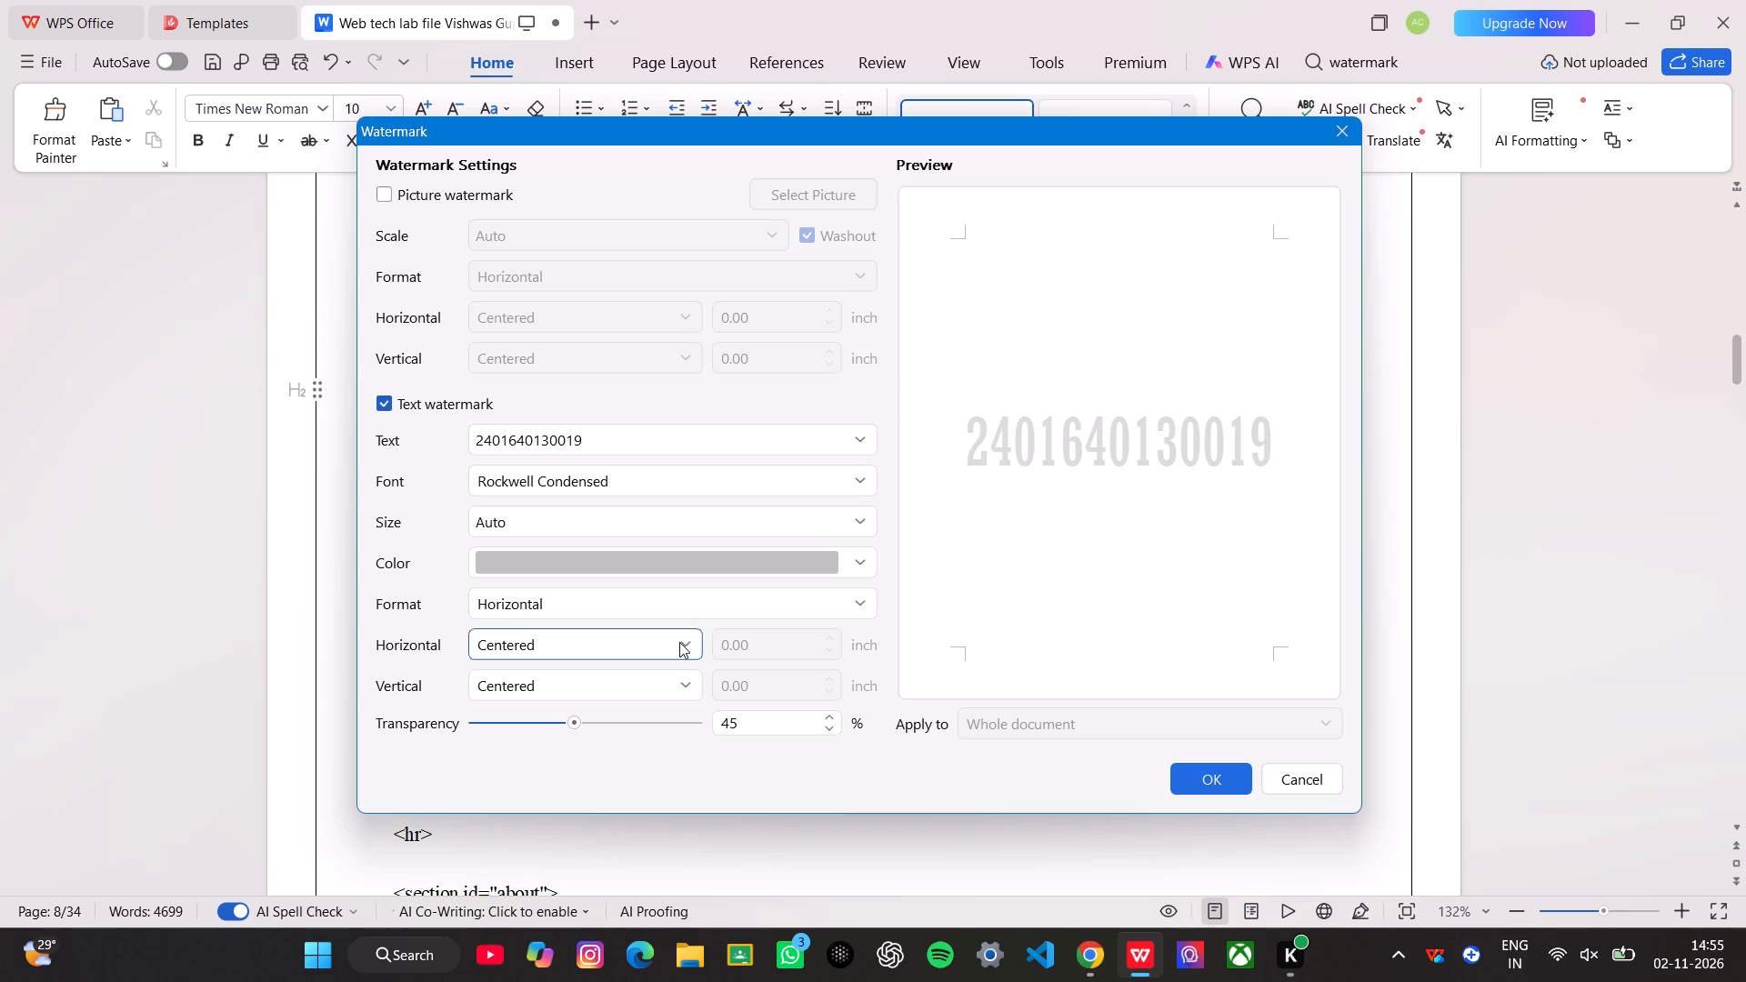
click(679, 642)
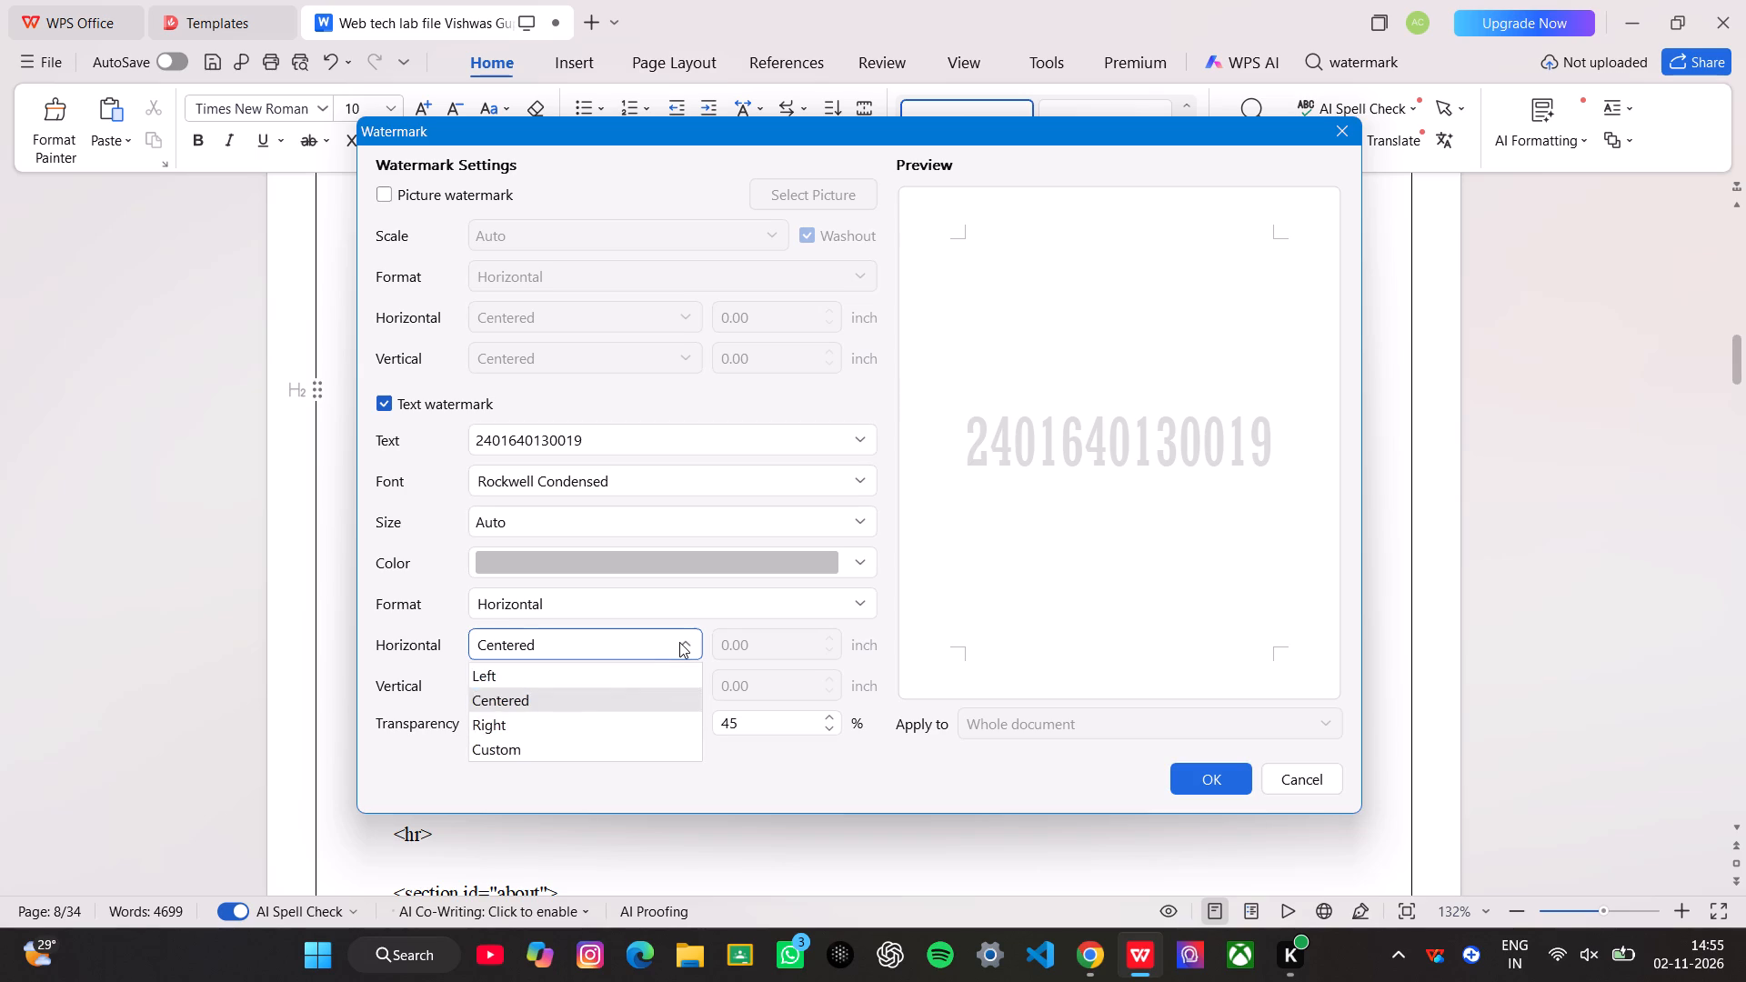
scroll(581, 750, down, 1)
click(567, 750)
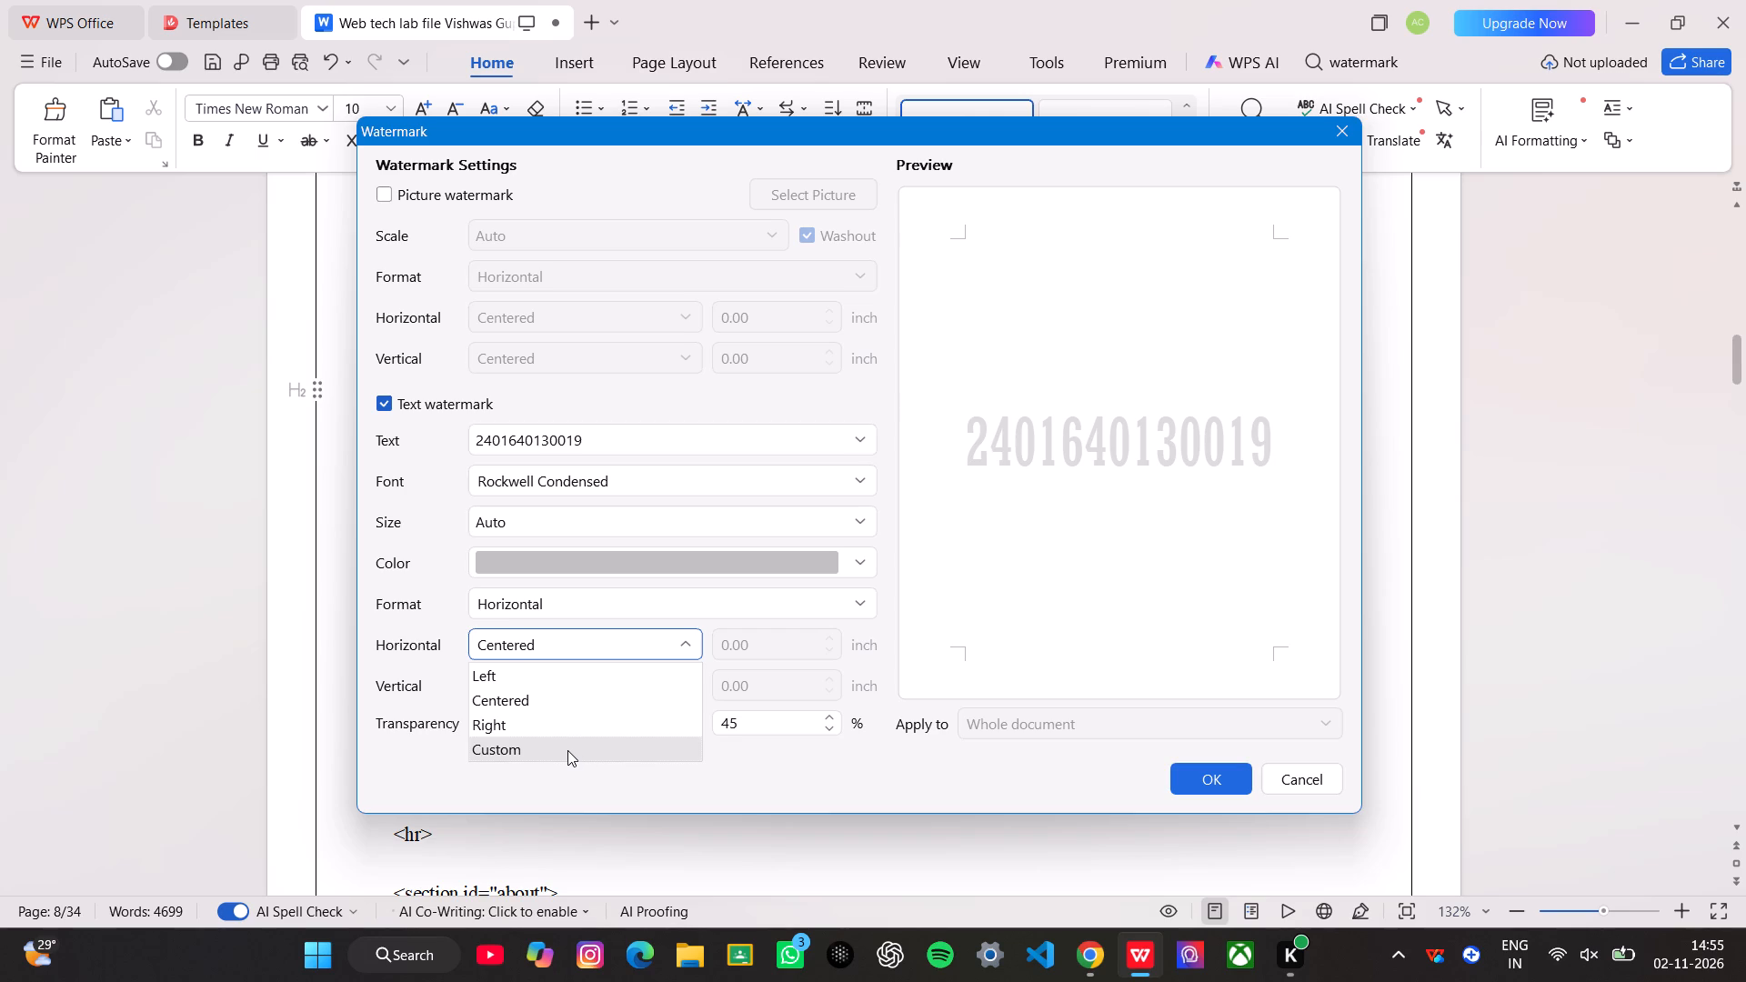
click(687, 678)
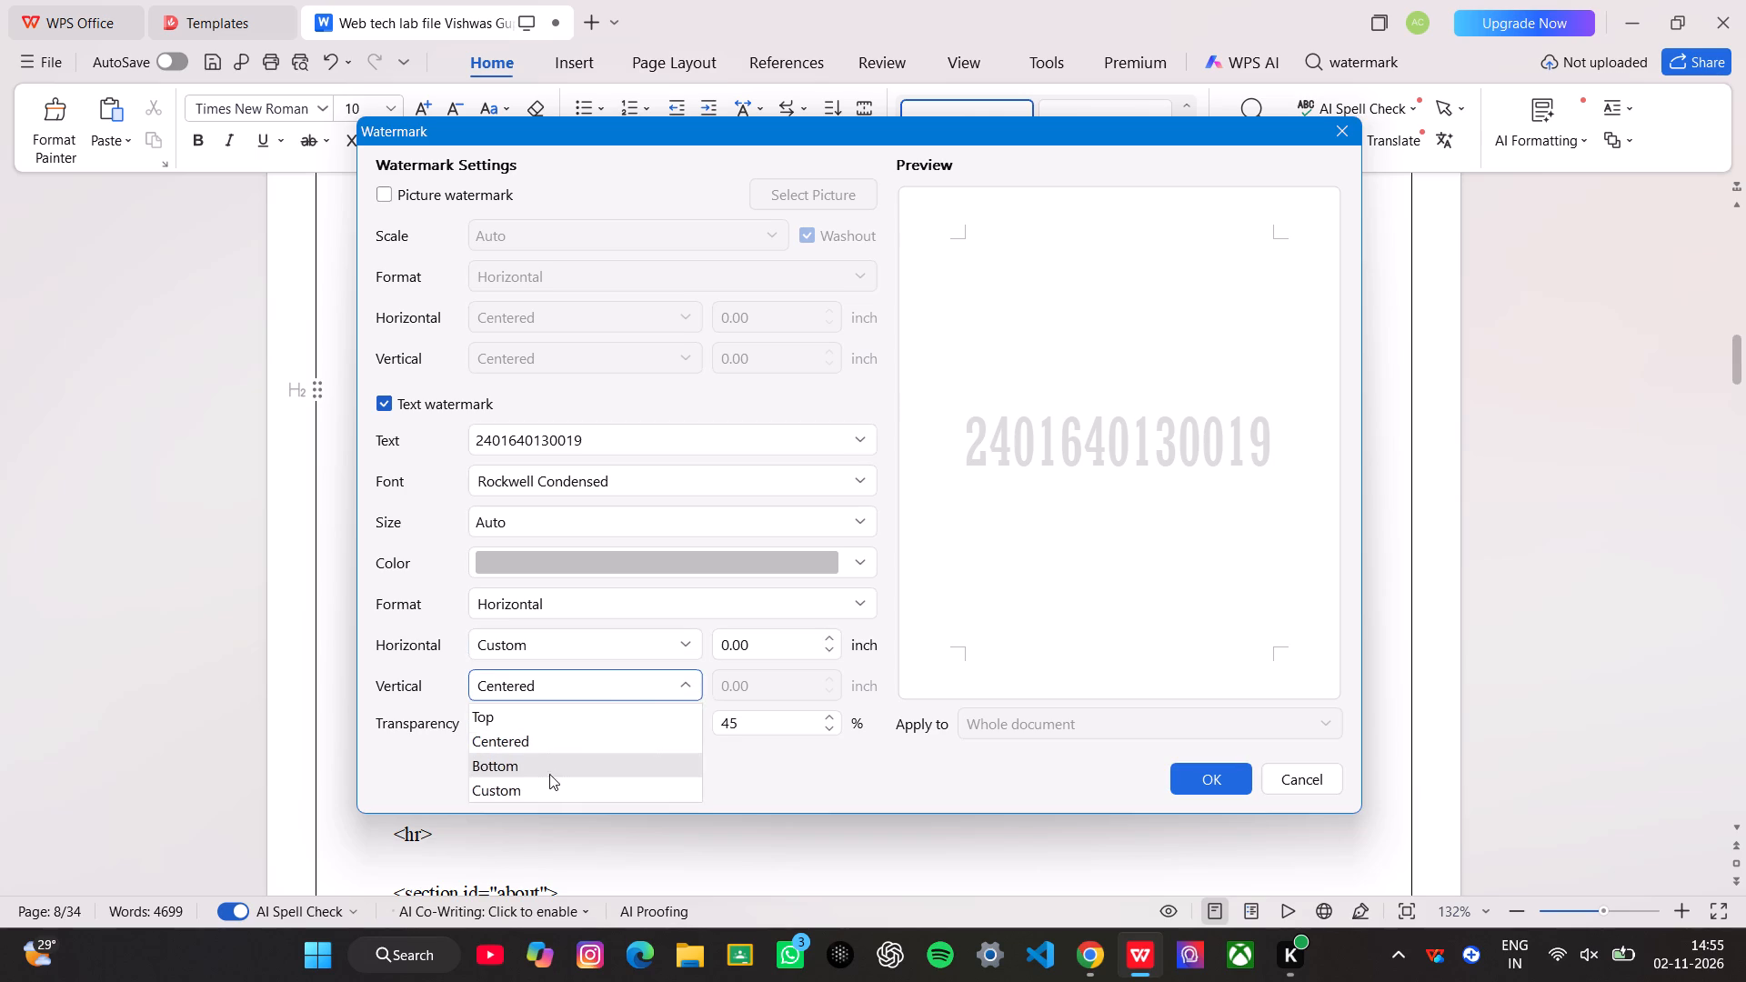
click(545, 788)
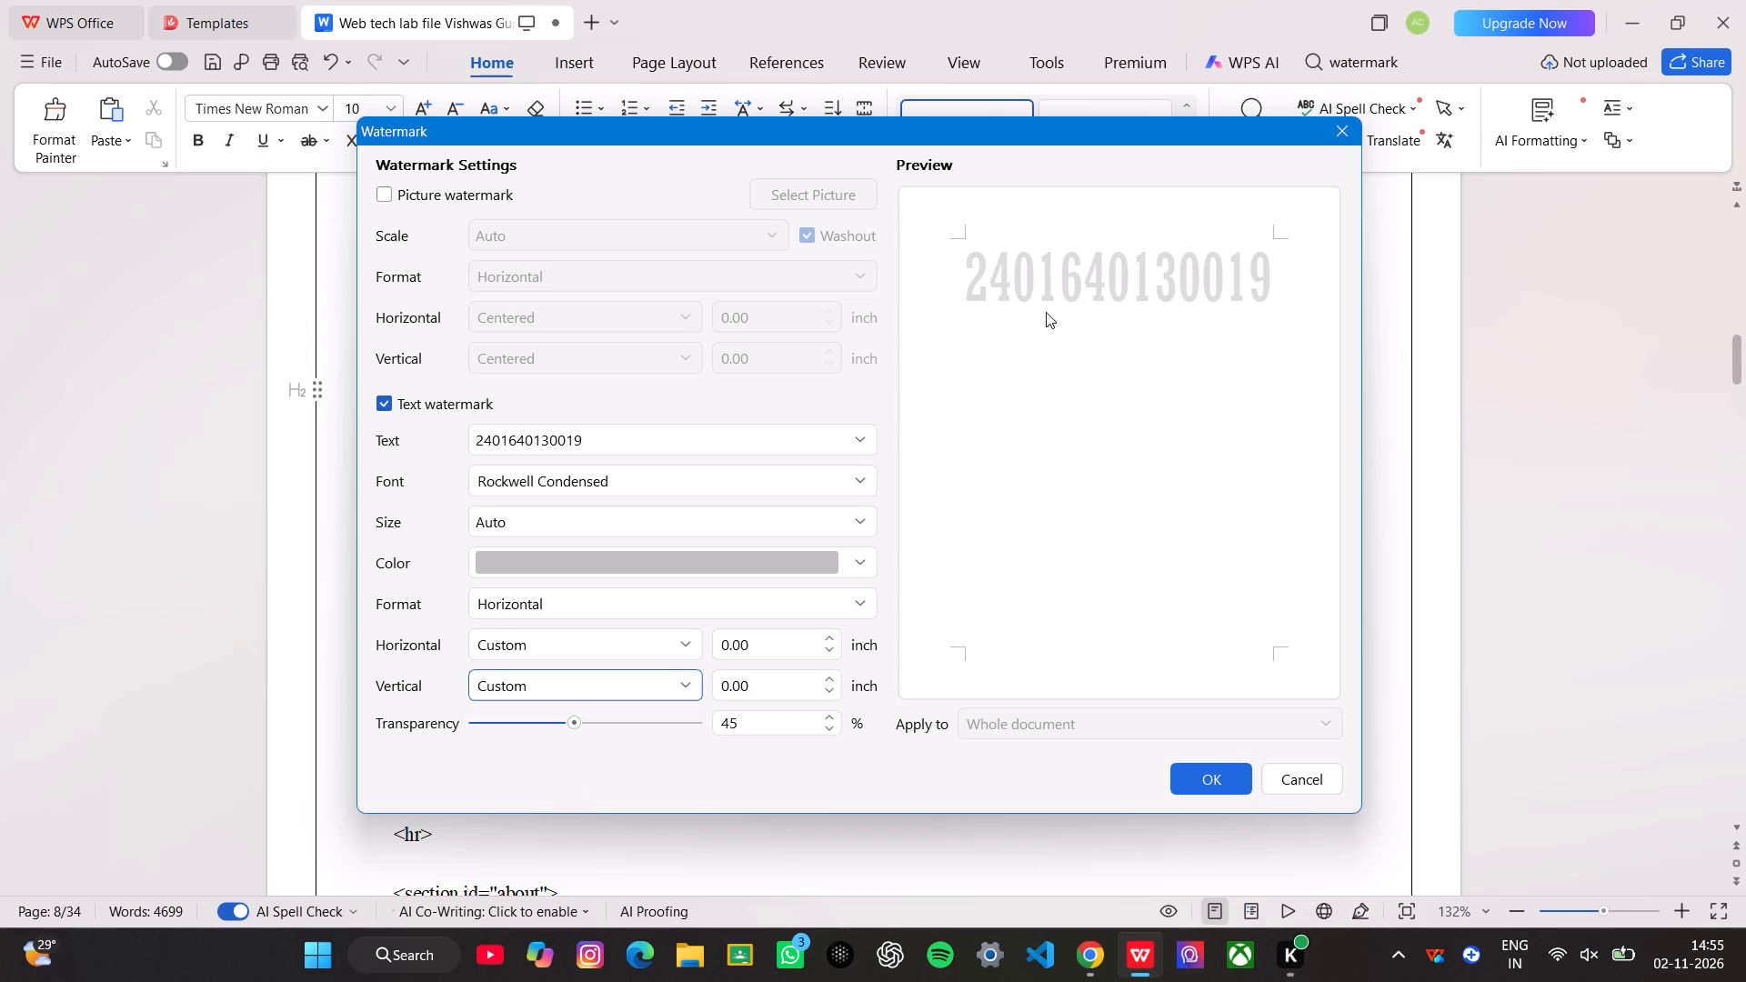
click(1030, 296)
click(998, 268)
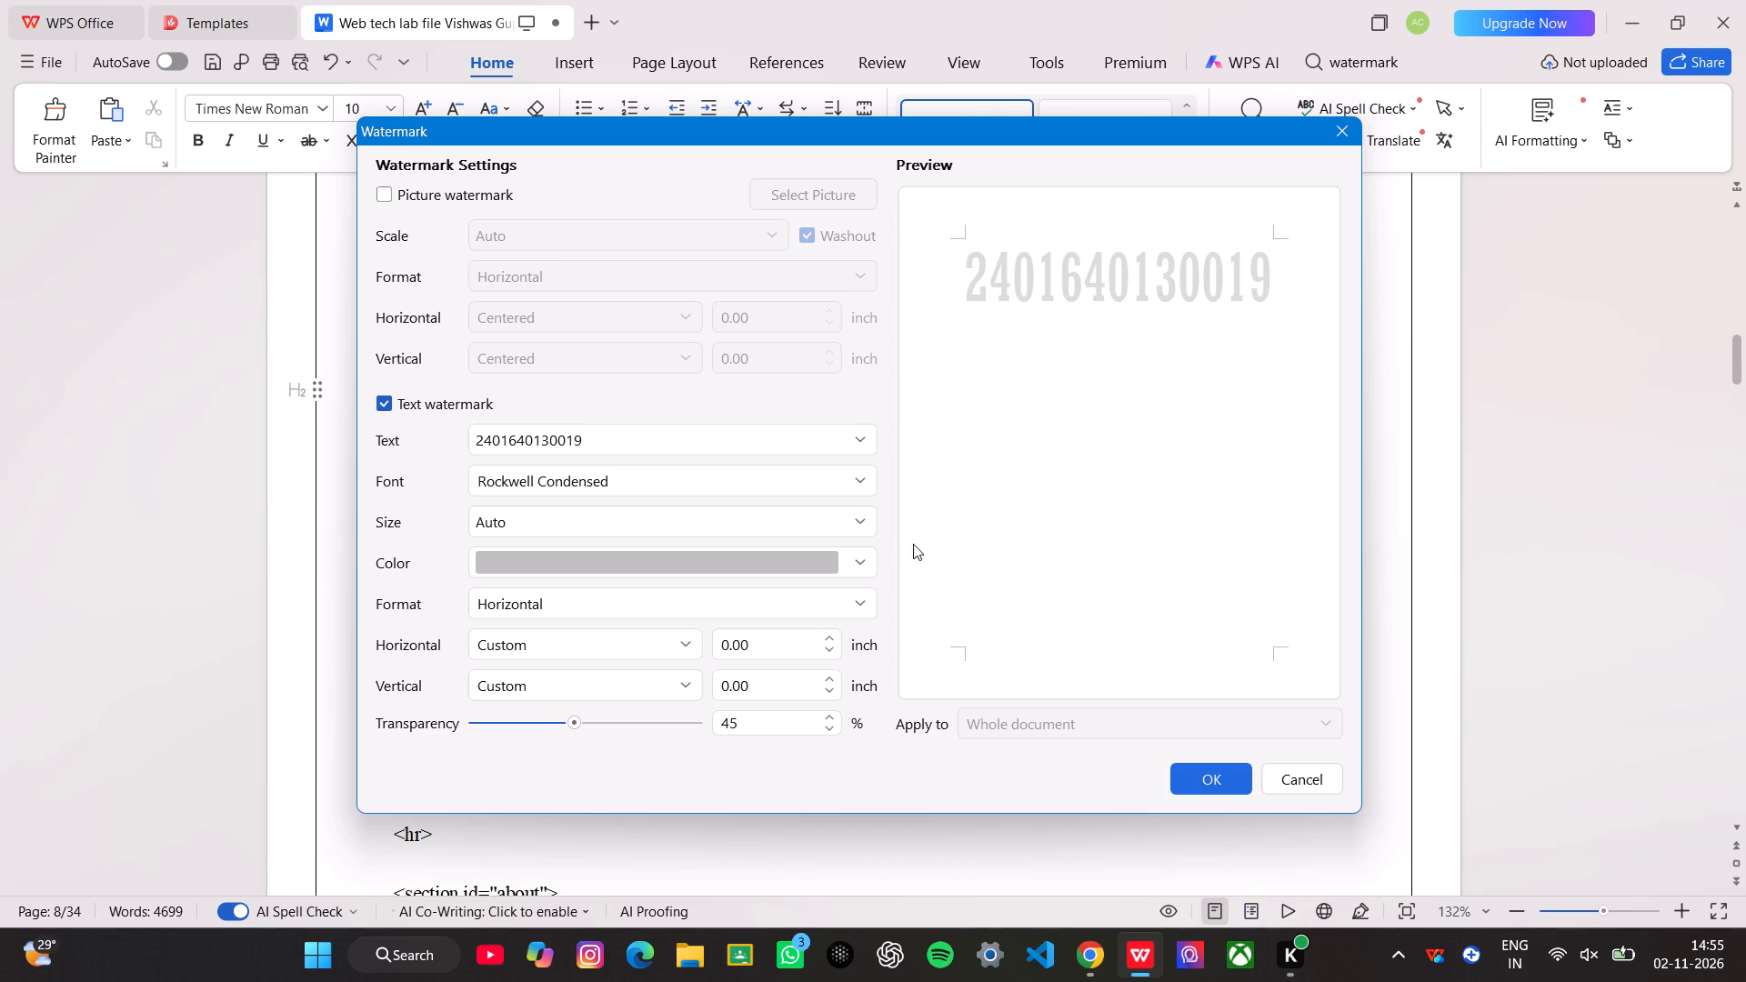
Set the watermark text format to Diagonal.
click(858, 603)
click(498, 660)
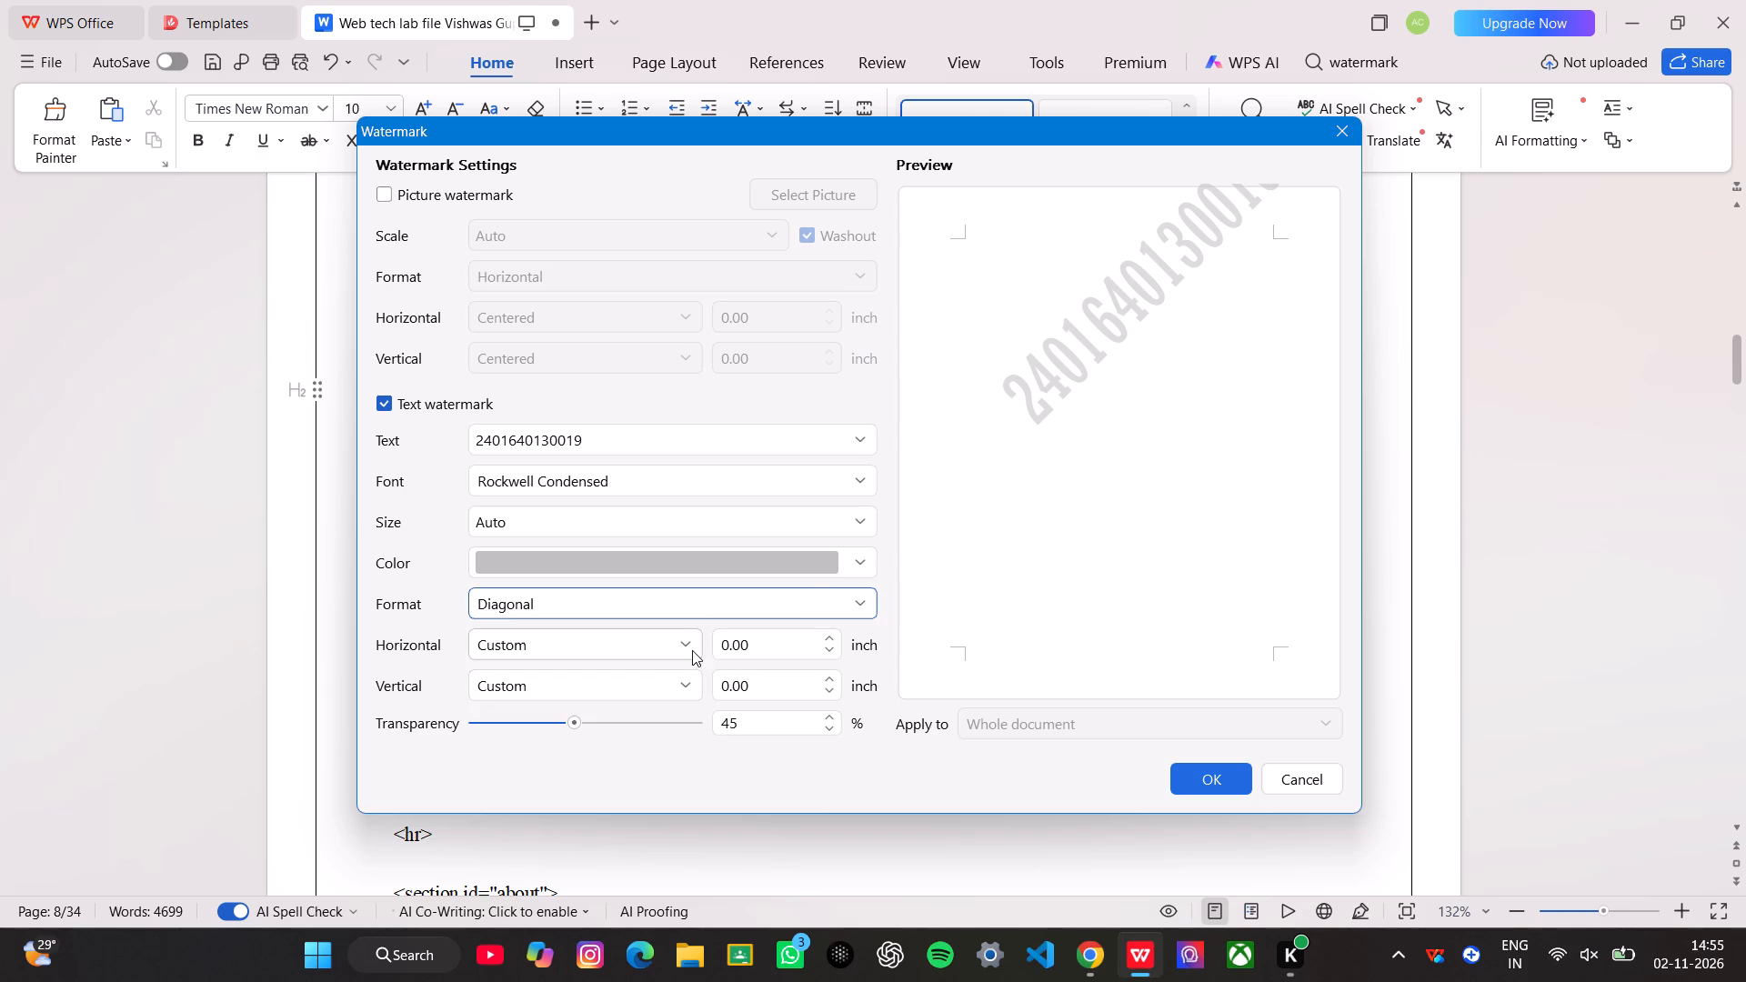
Set both the horizontal and vertical positions of the watermark text to Centered.
click(692, 648)
click(581, 709)
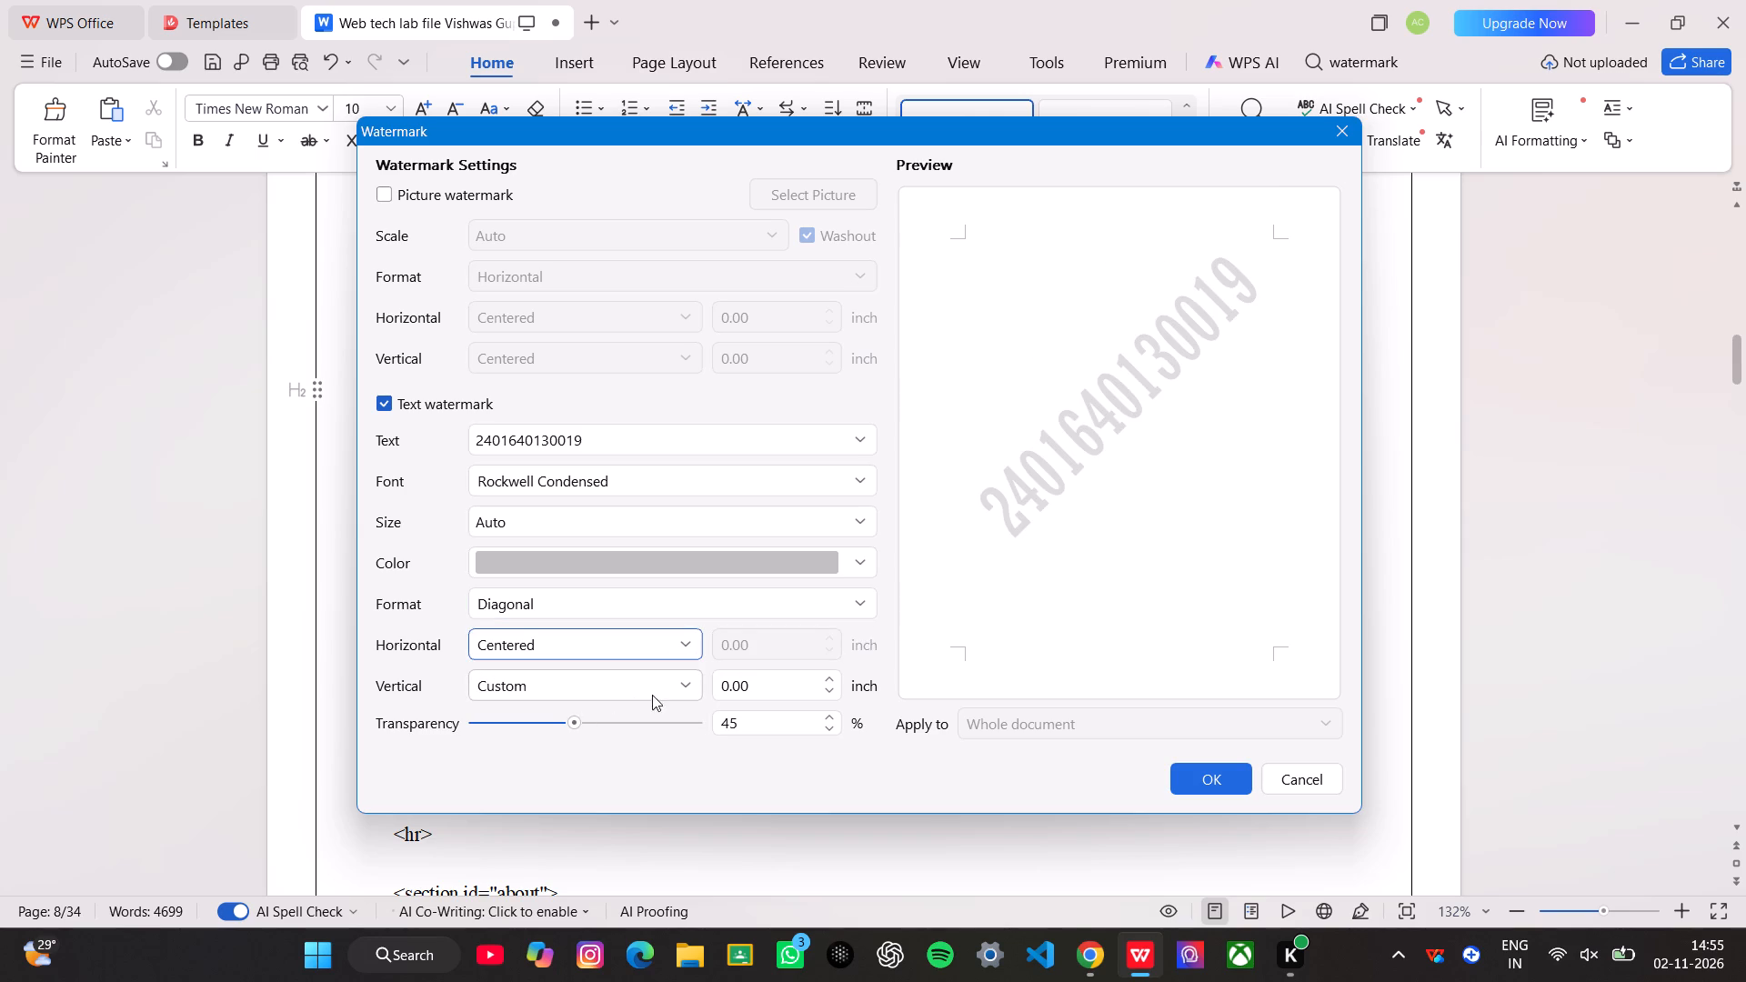
click(686, 685)
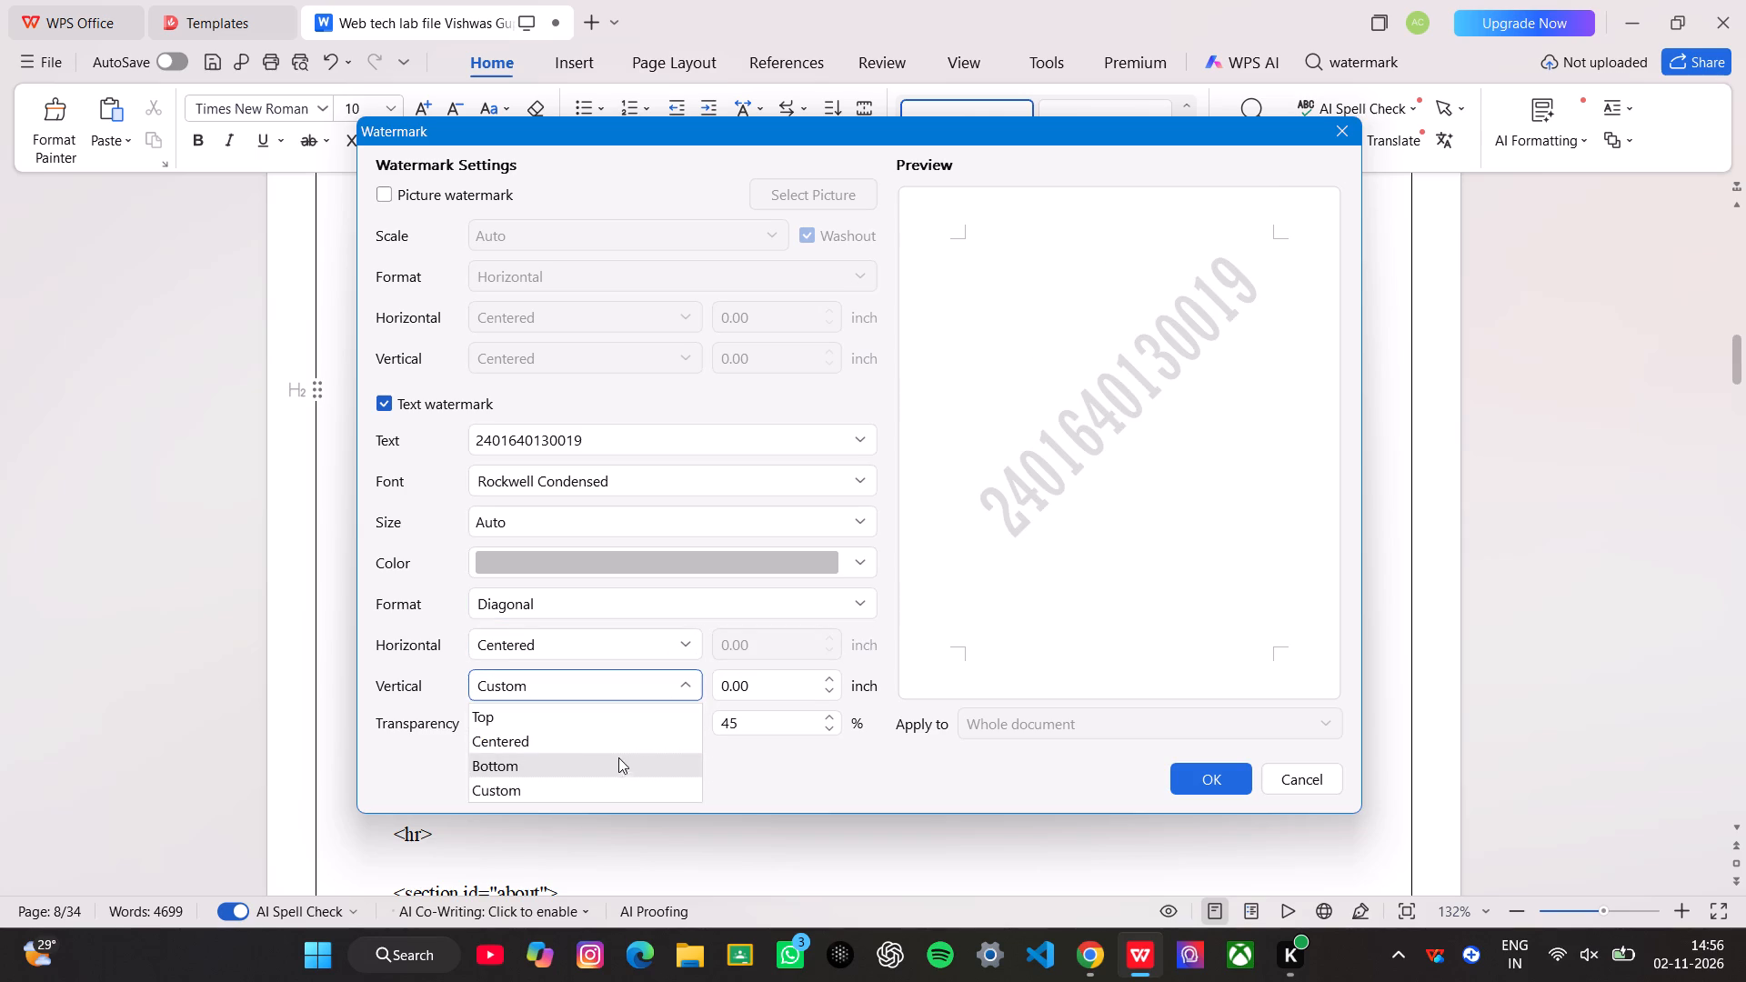
click(569, 747)
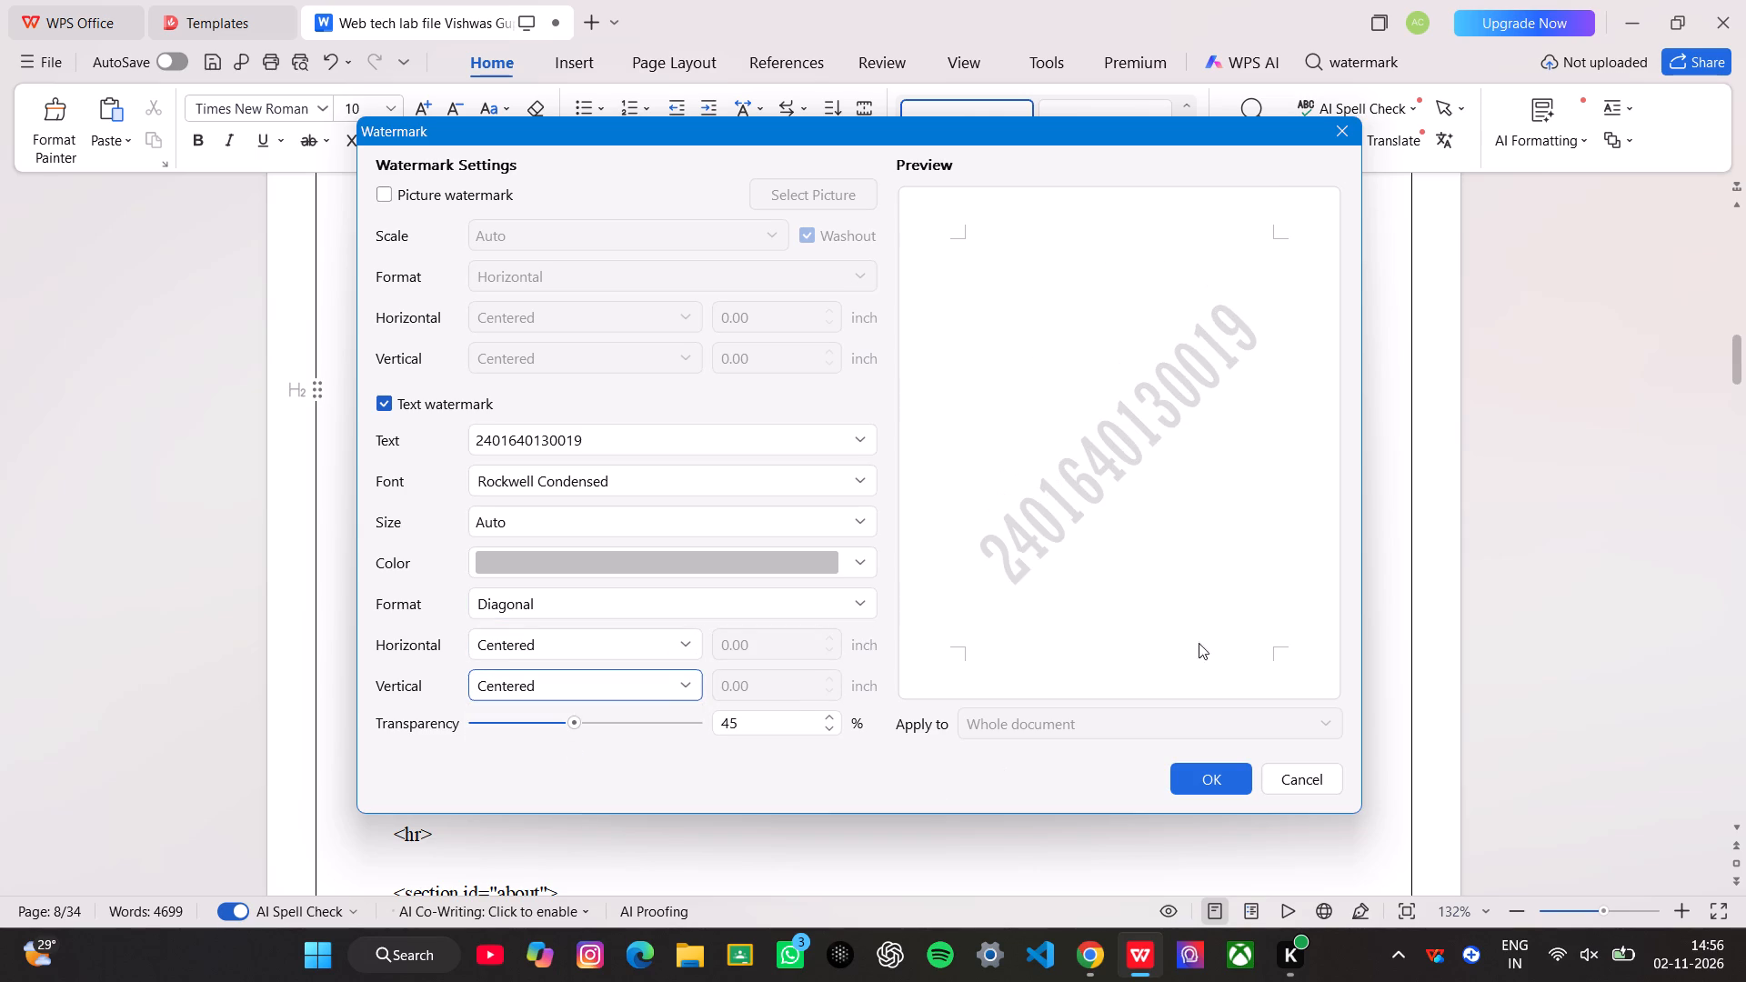
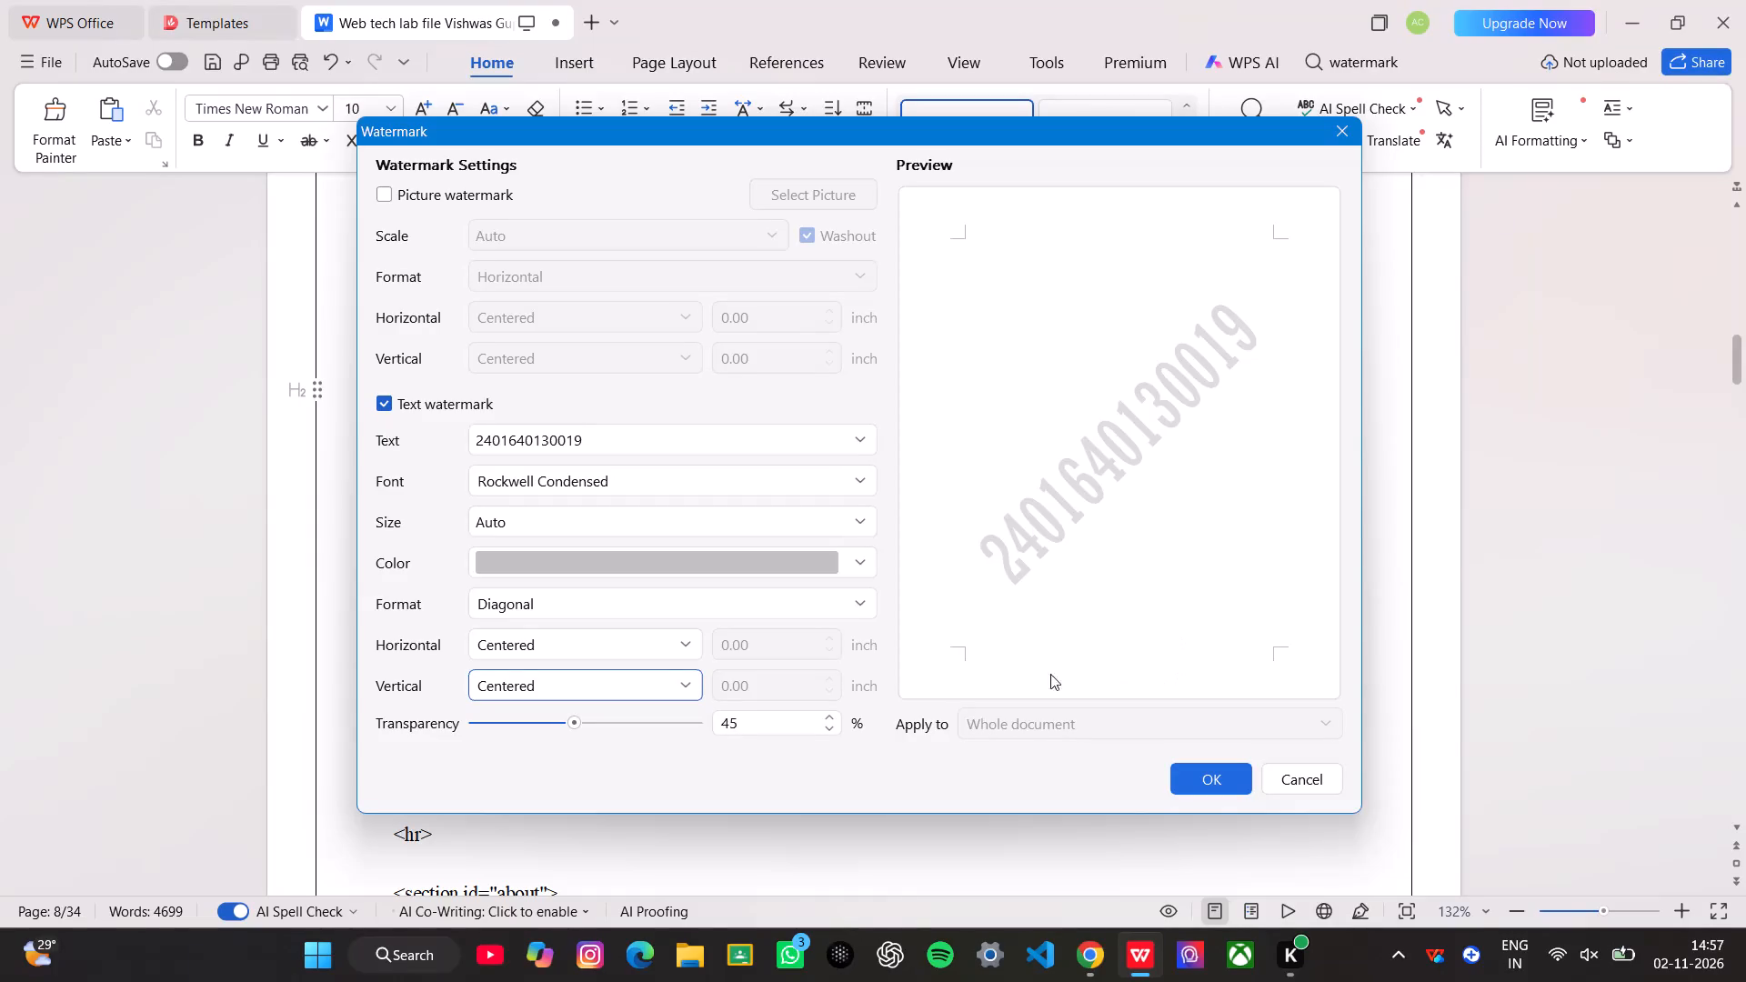
Insert the roll-number text watermark into the document, first trying to change which part of the document it applies to.
triple_click(1089, 717)
click(1338, 727)
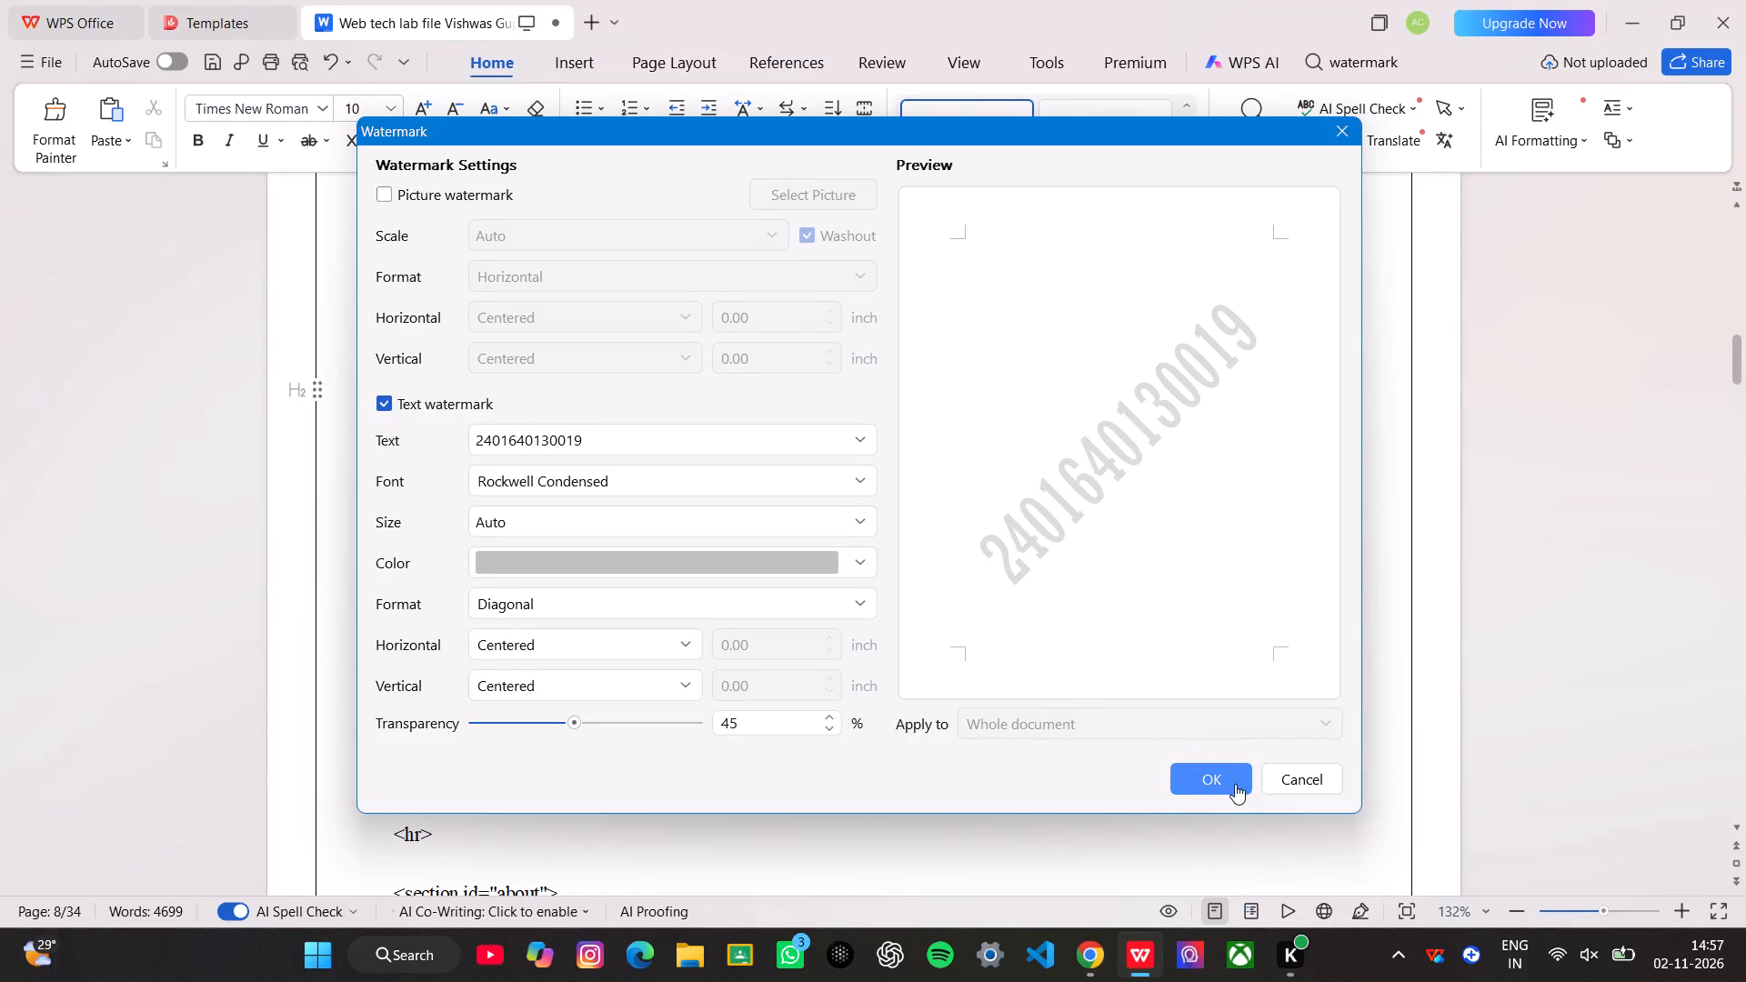
click(1203, 787)
Examine how the watermark looks across the document's pages, from the program code back to the cover page.
scroll(1058, 707, down, 2)
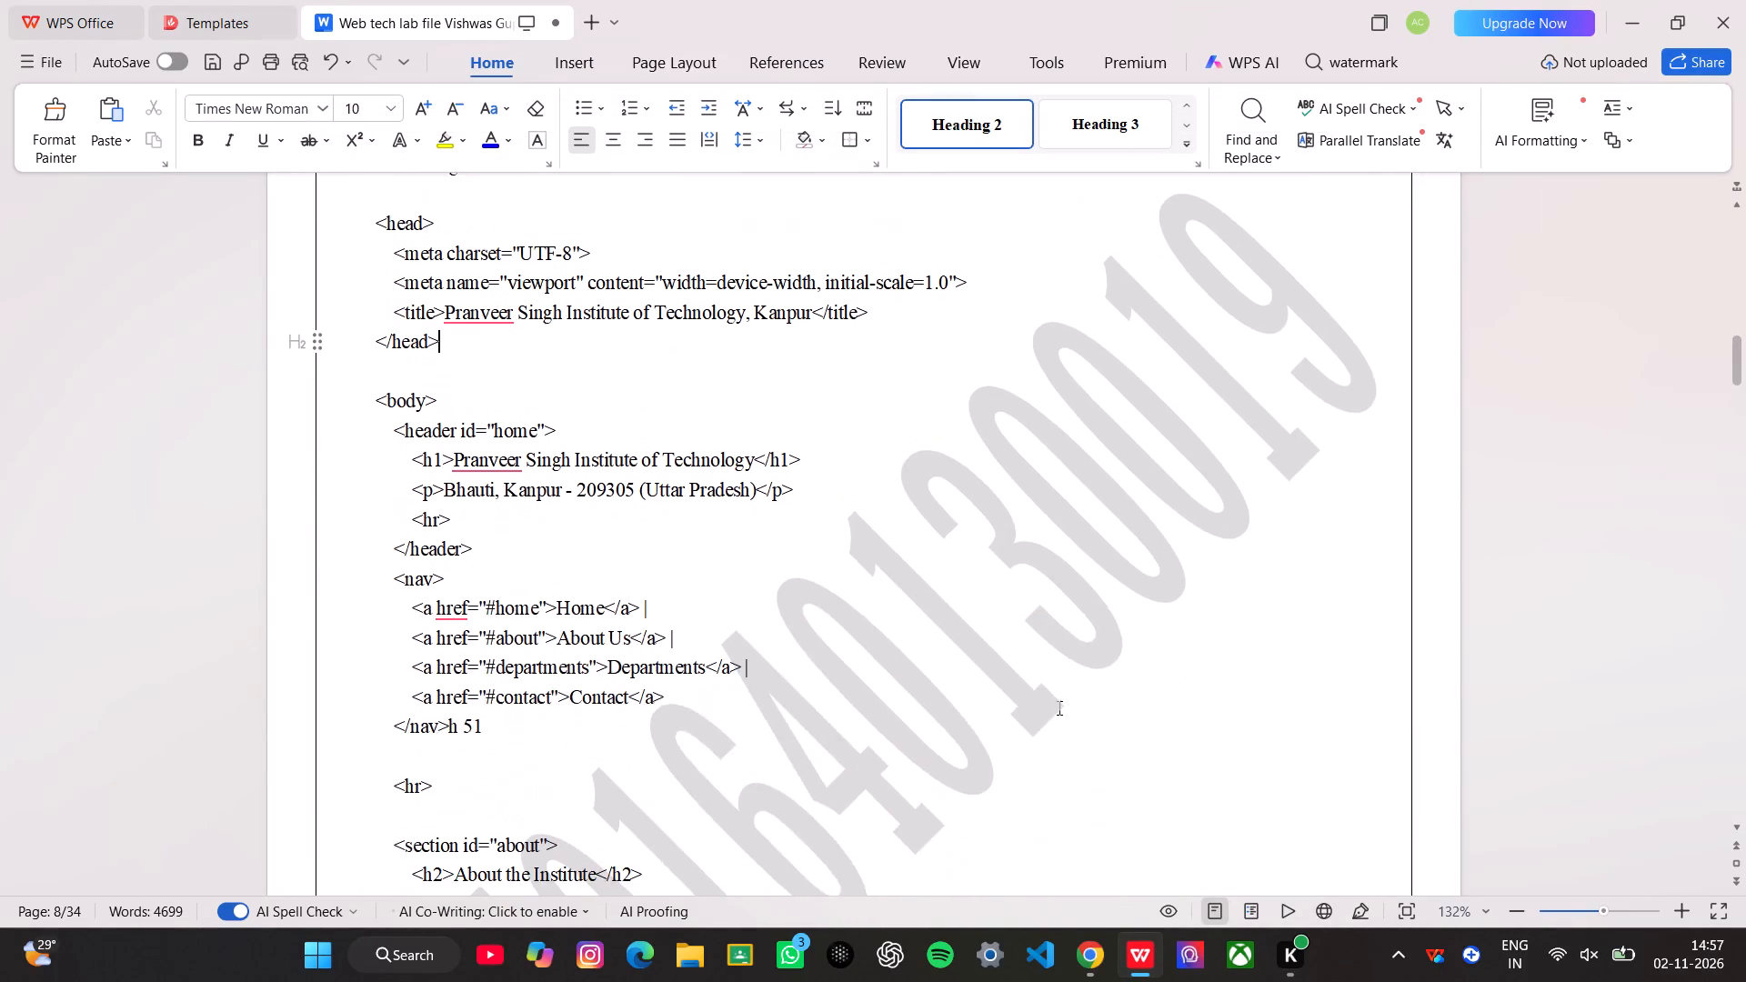
scroll(1058, 707, down, 5)
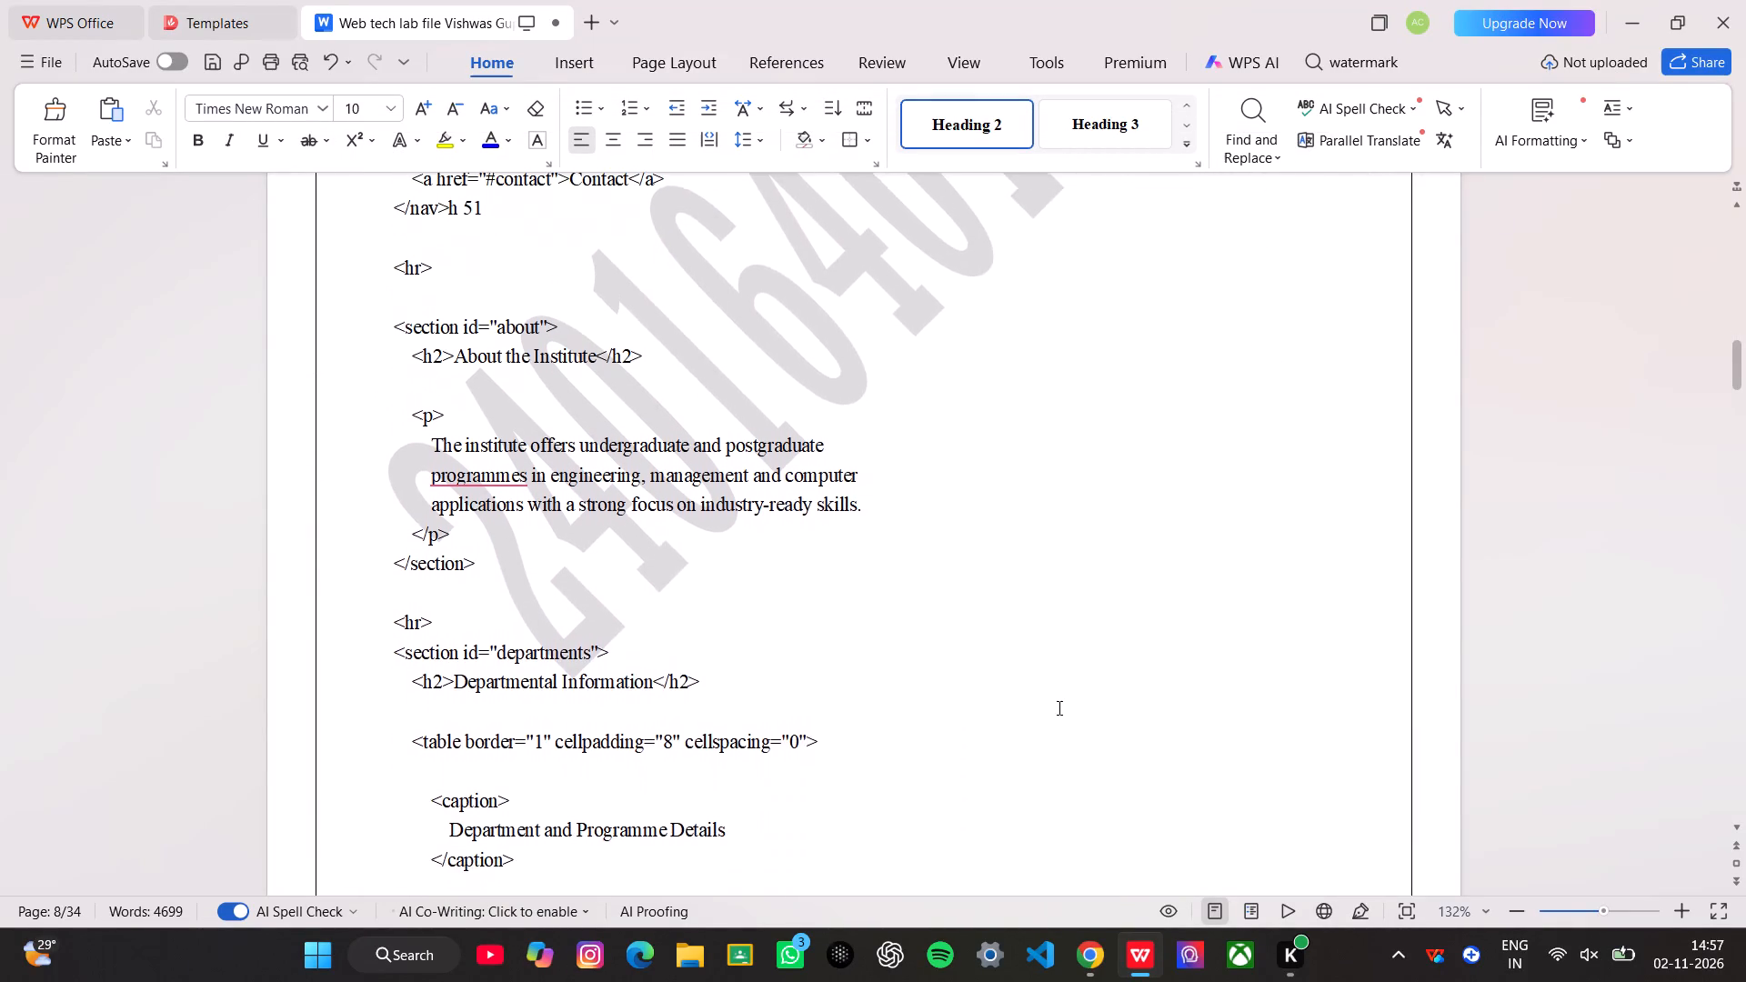
scroll(1058, 707, down, 3)
scroll(1058, 707, up, 3)
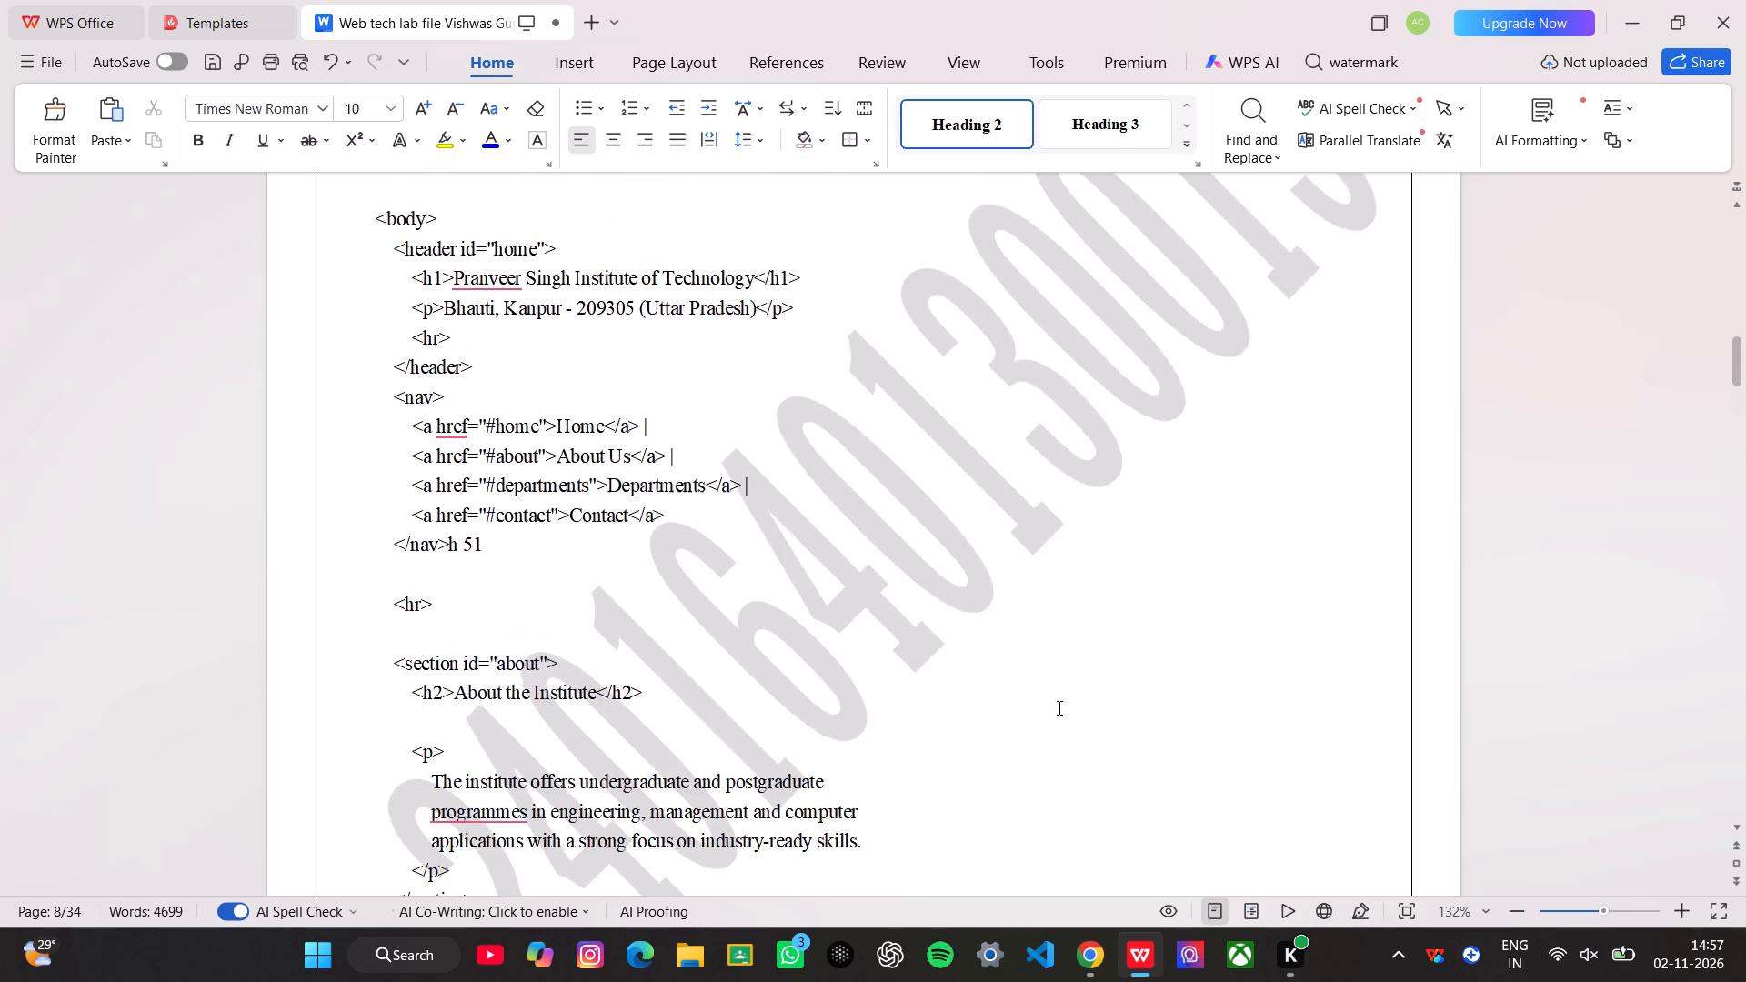
scroll(1058, 707, up, 13)
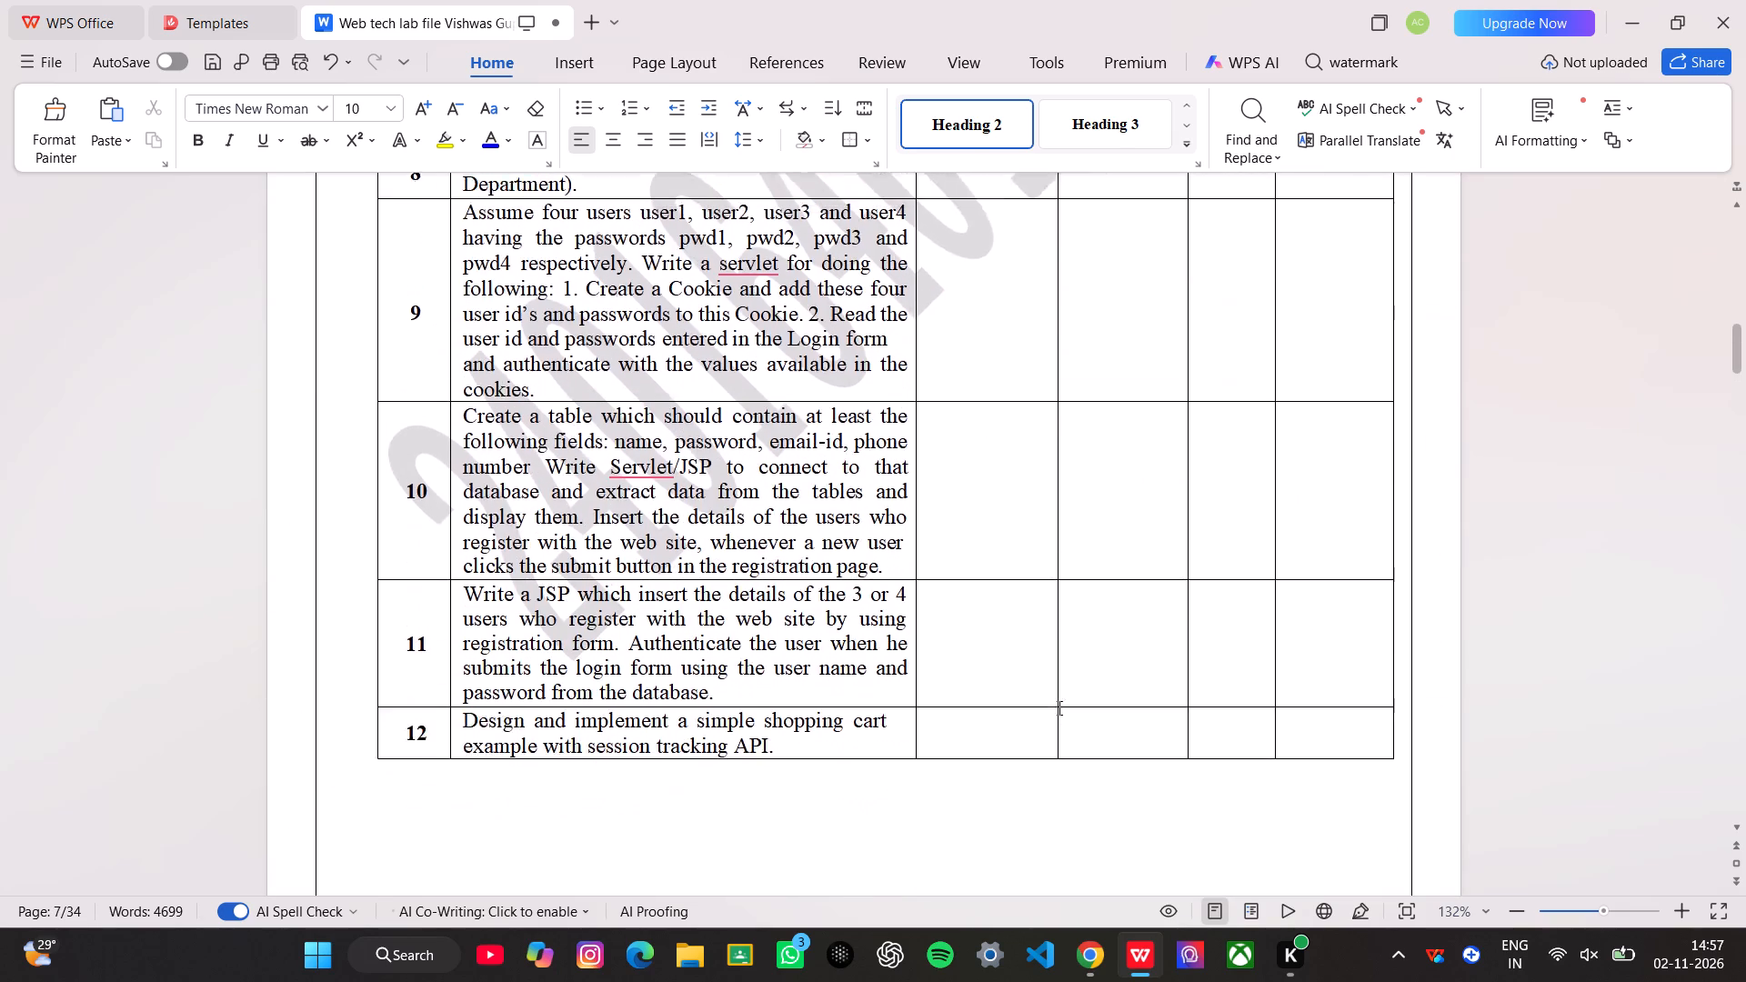
scroll(1058, 707, up, 8)
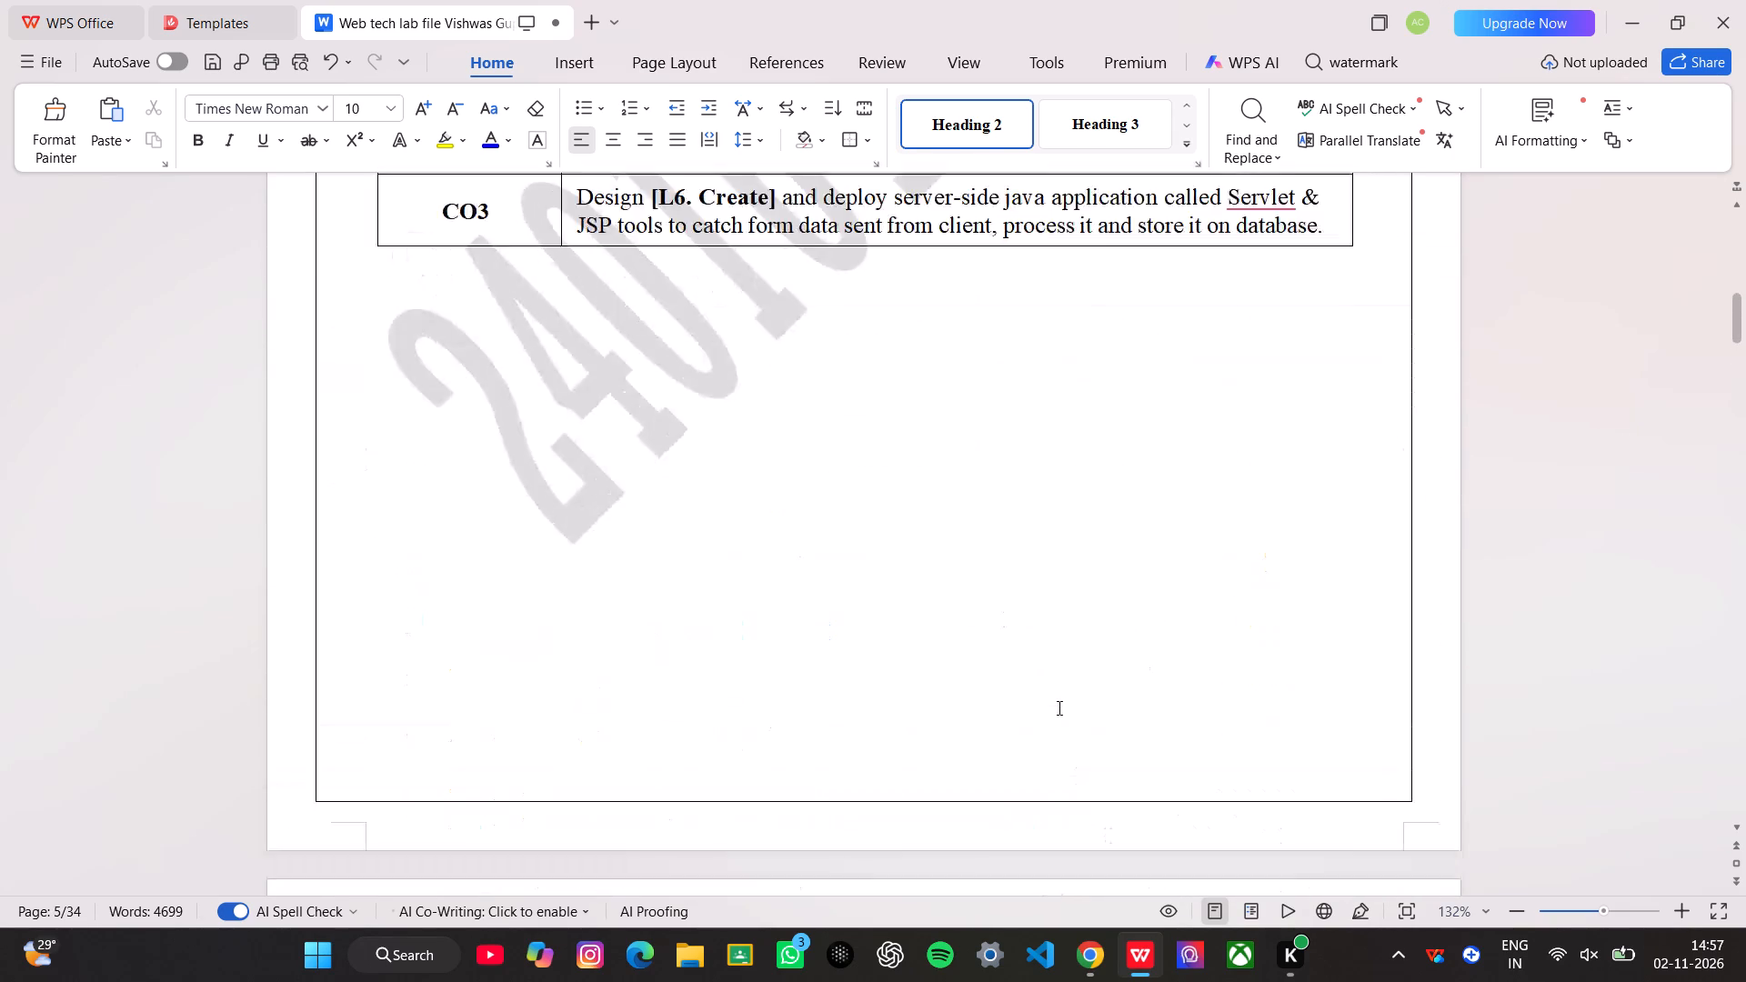
scroll(1058, 707, up, 7)
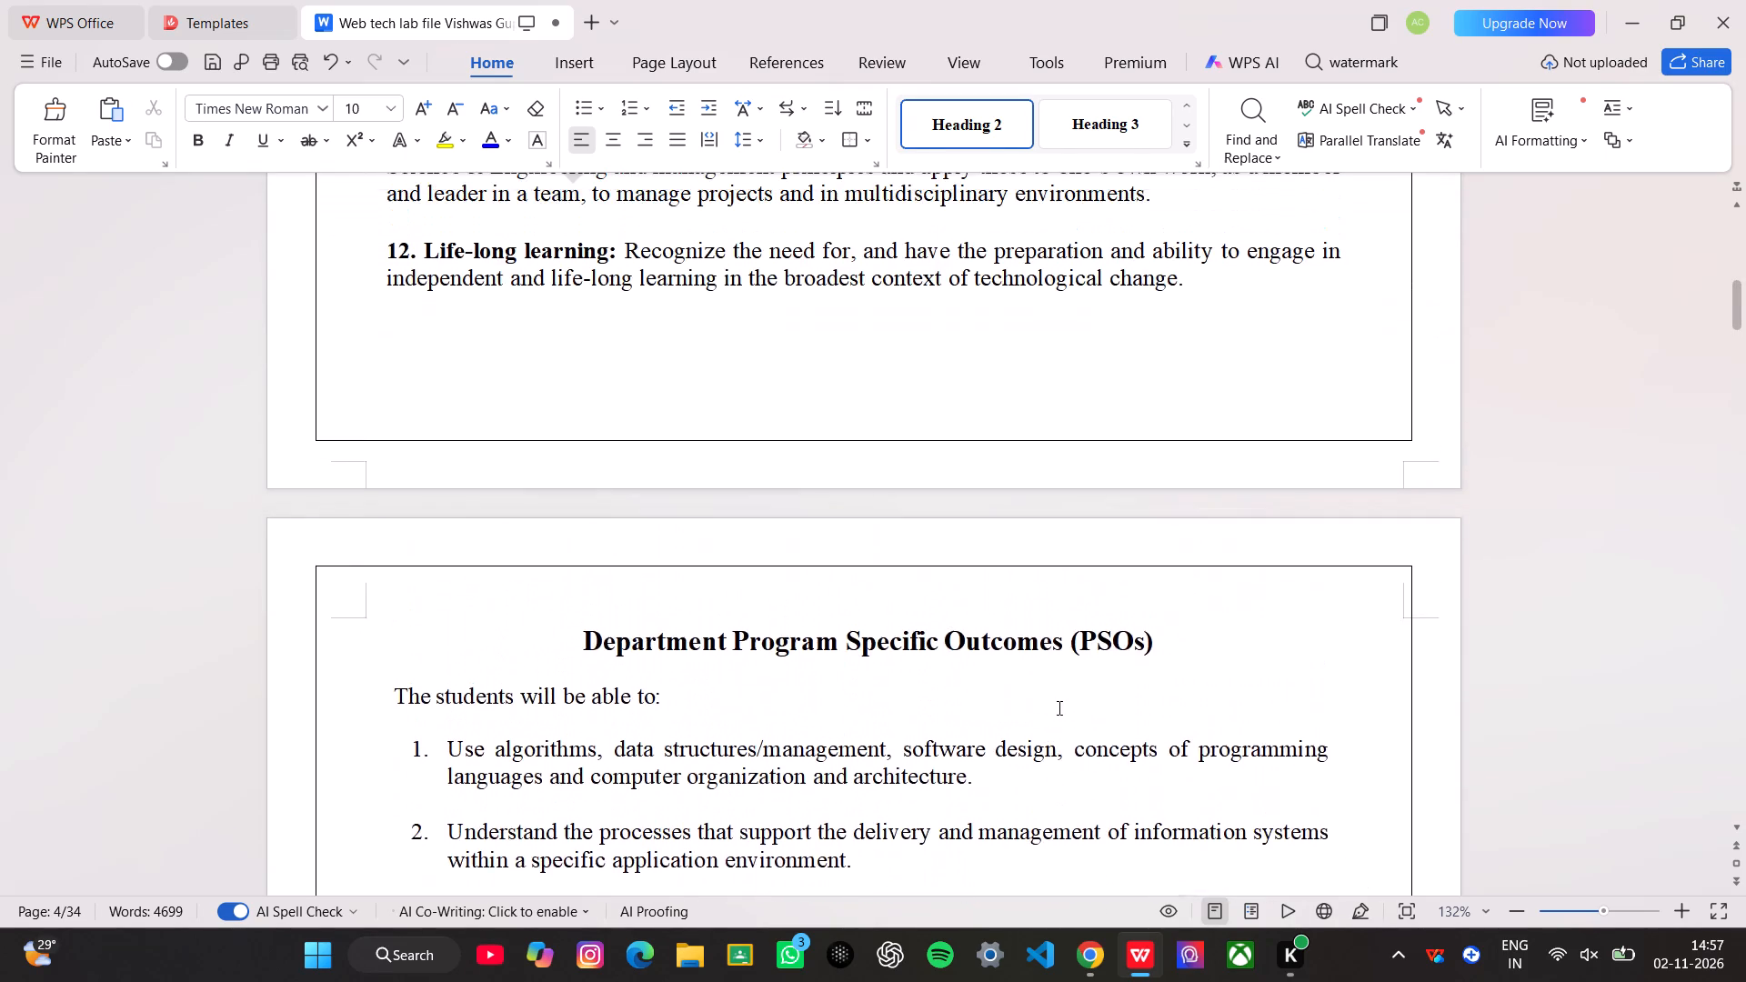
scroll(1058, 707, up, 8)
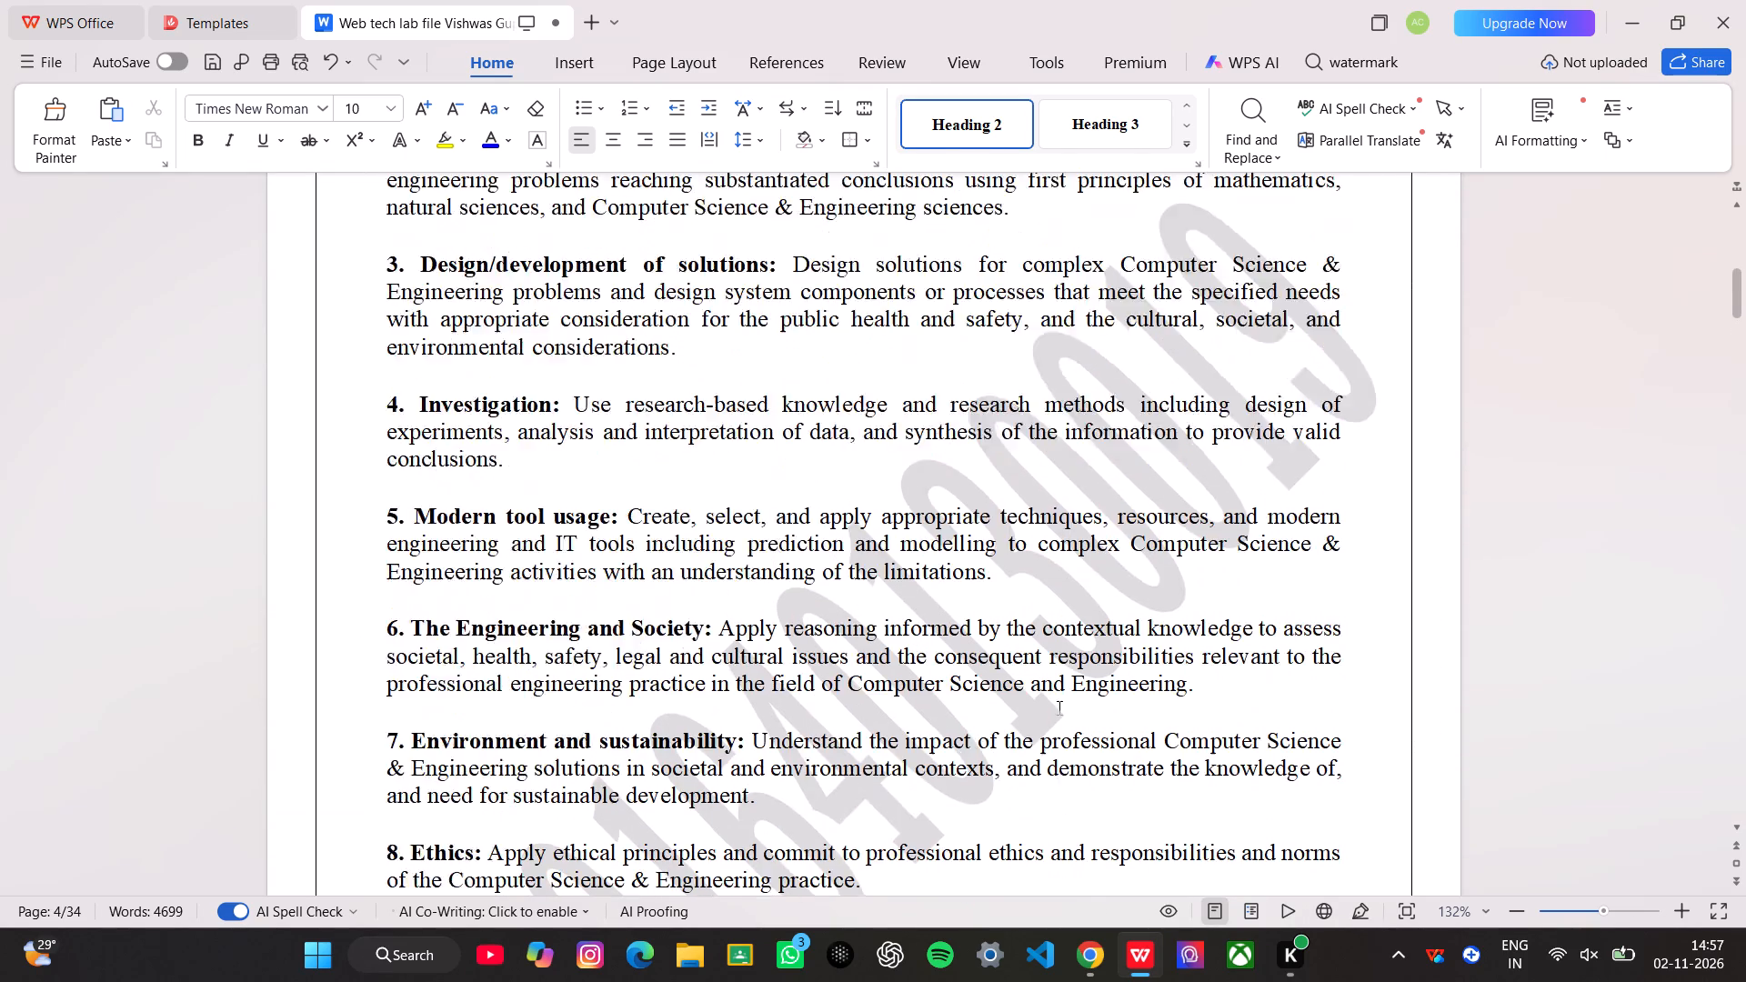
scroll(1058, 707, up, 12)
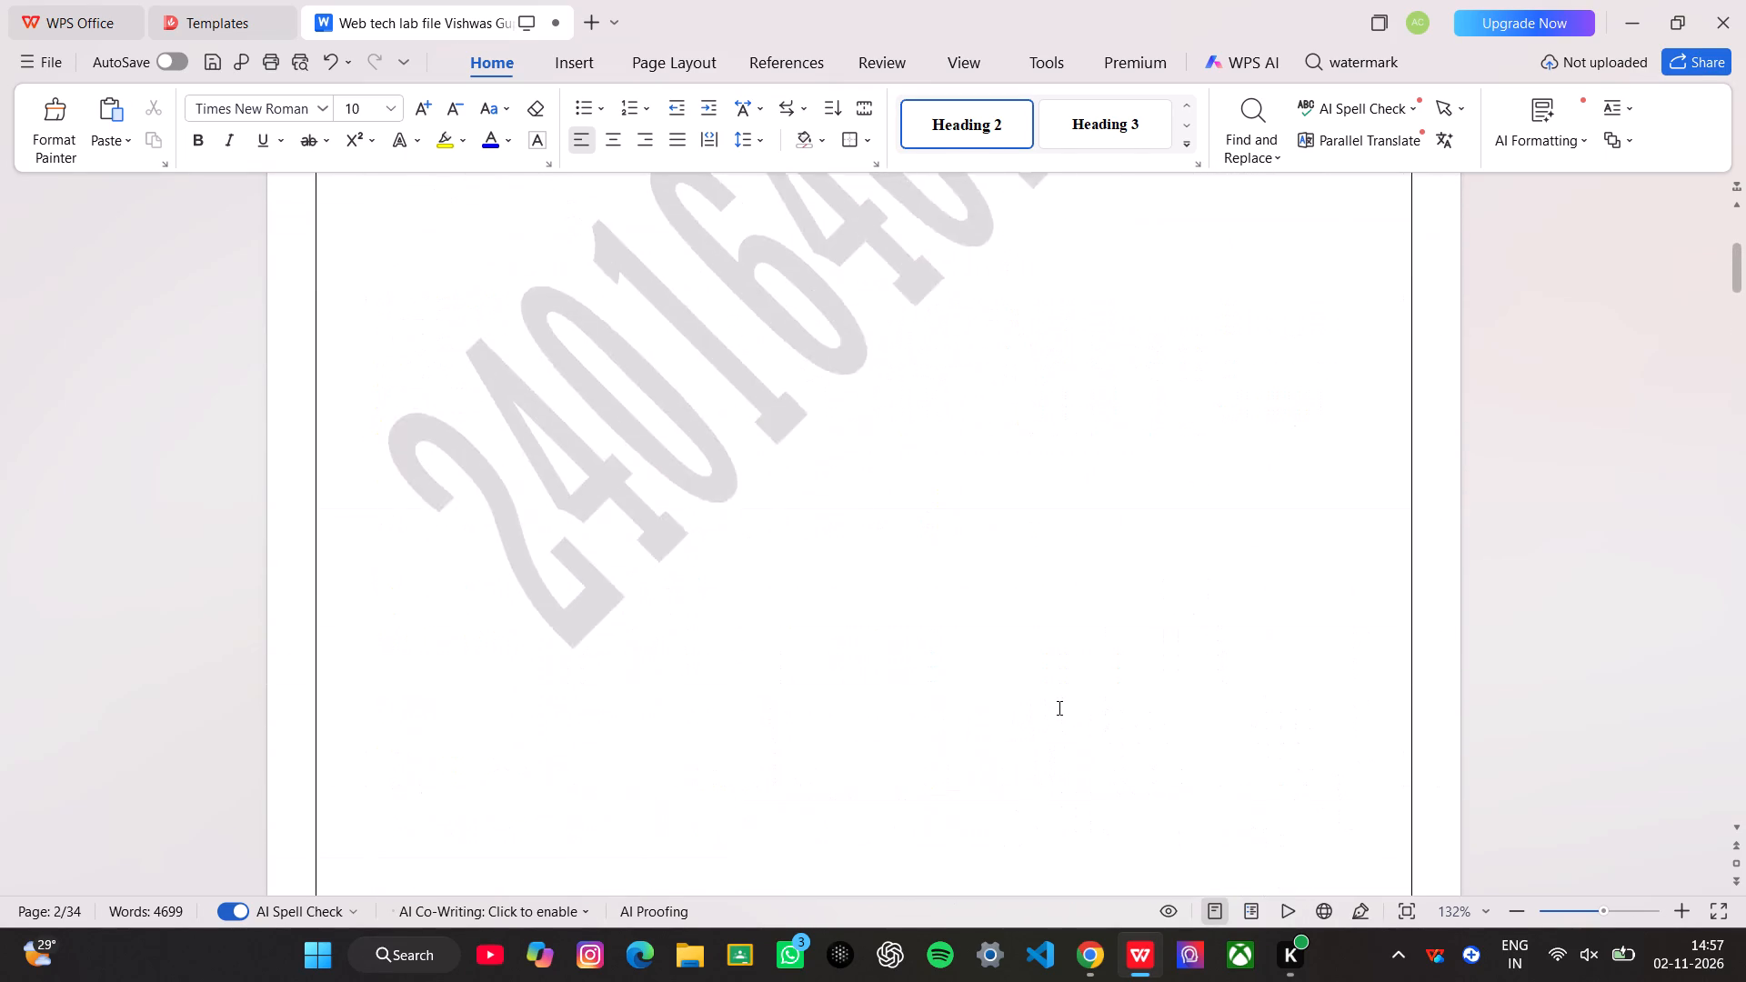
scroll(1058, 707, up, 5)
scroll(1058, 707, right, 1)
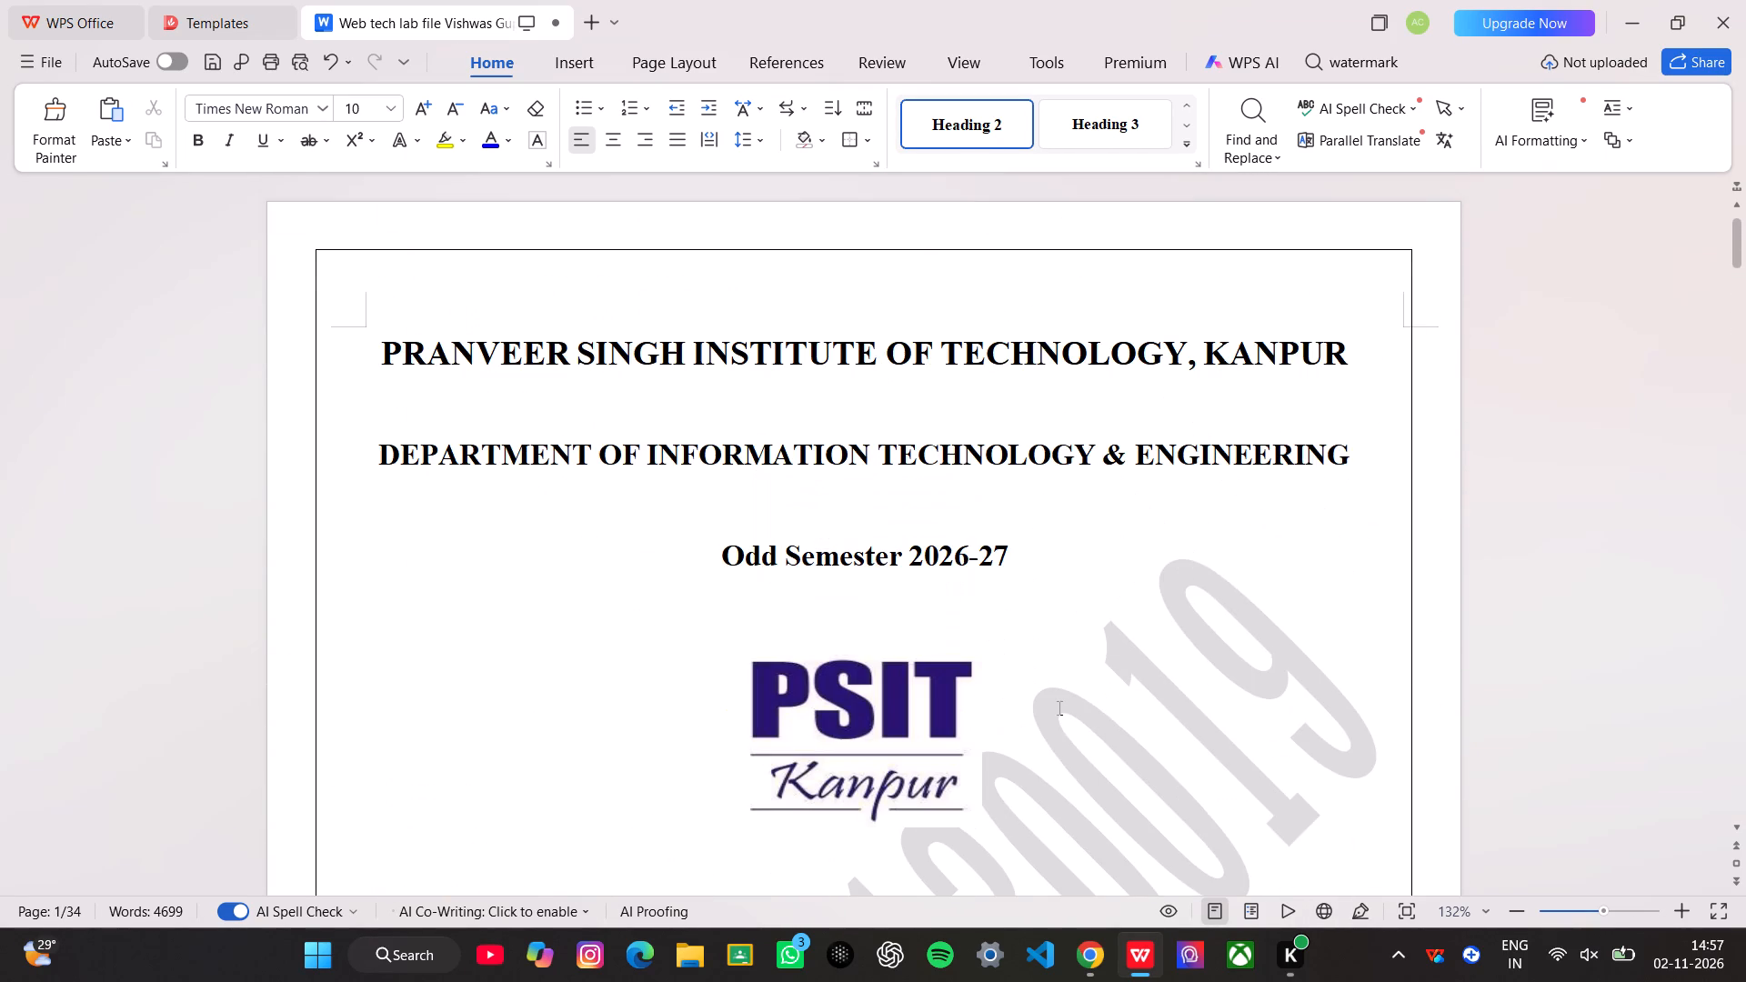
scroll(1058, 707, right, 1)
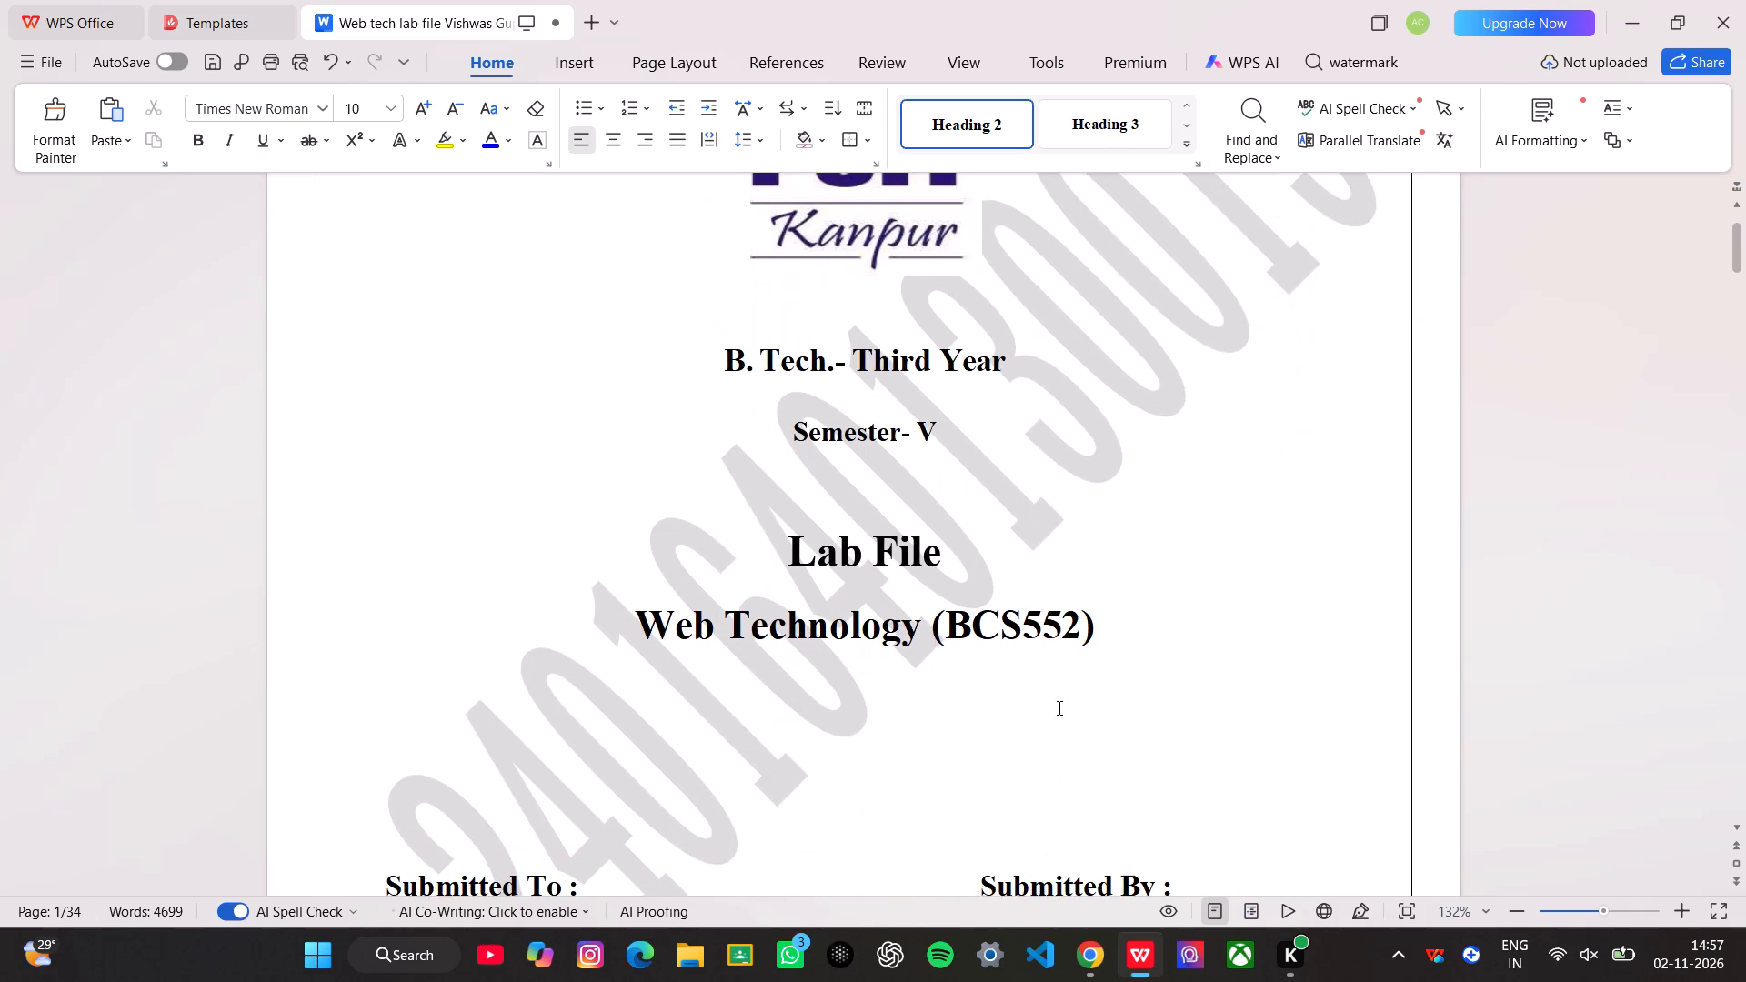
scroll(1058, 707, right, 1)
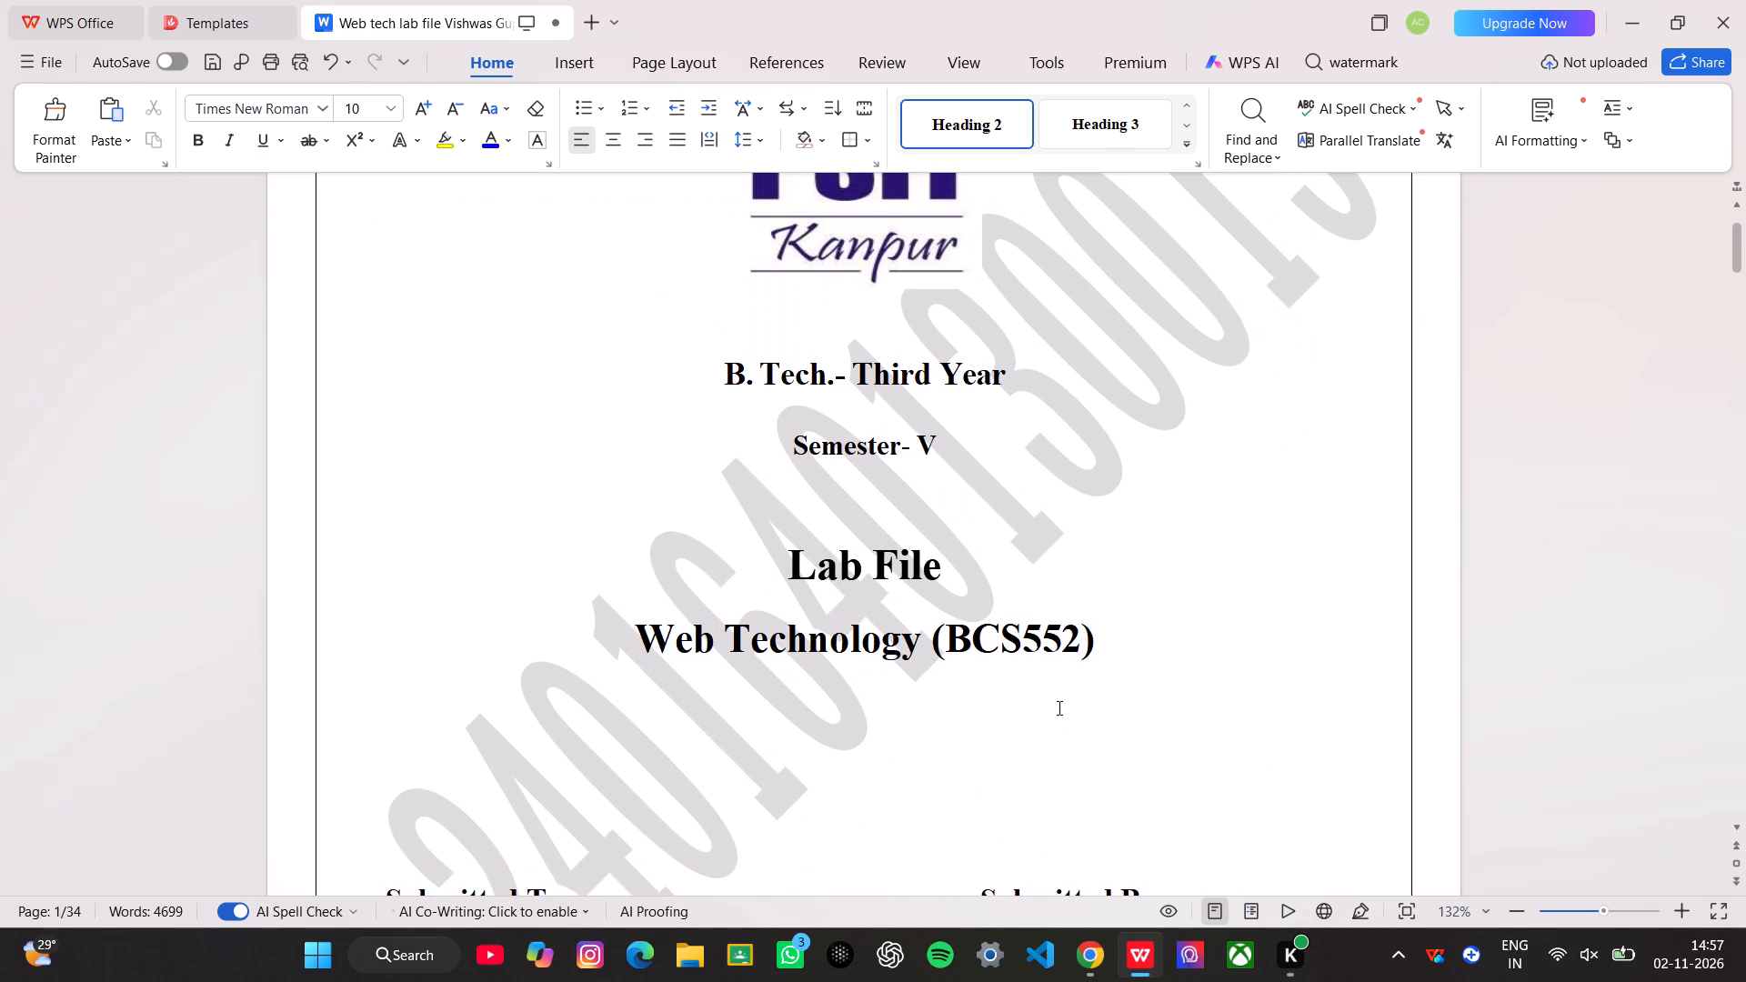
scroll(1058, 707, down, 1)
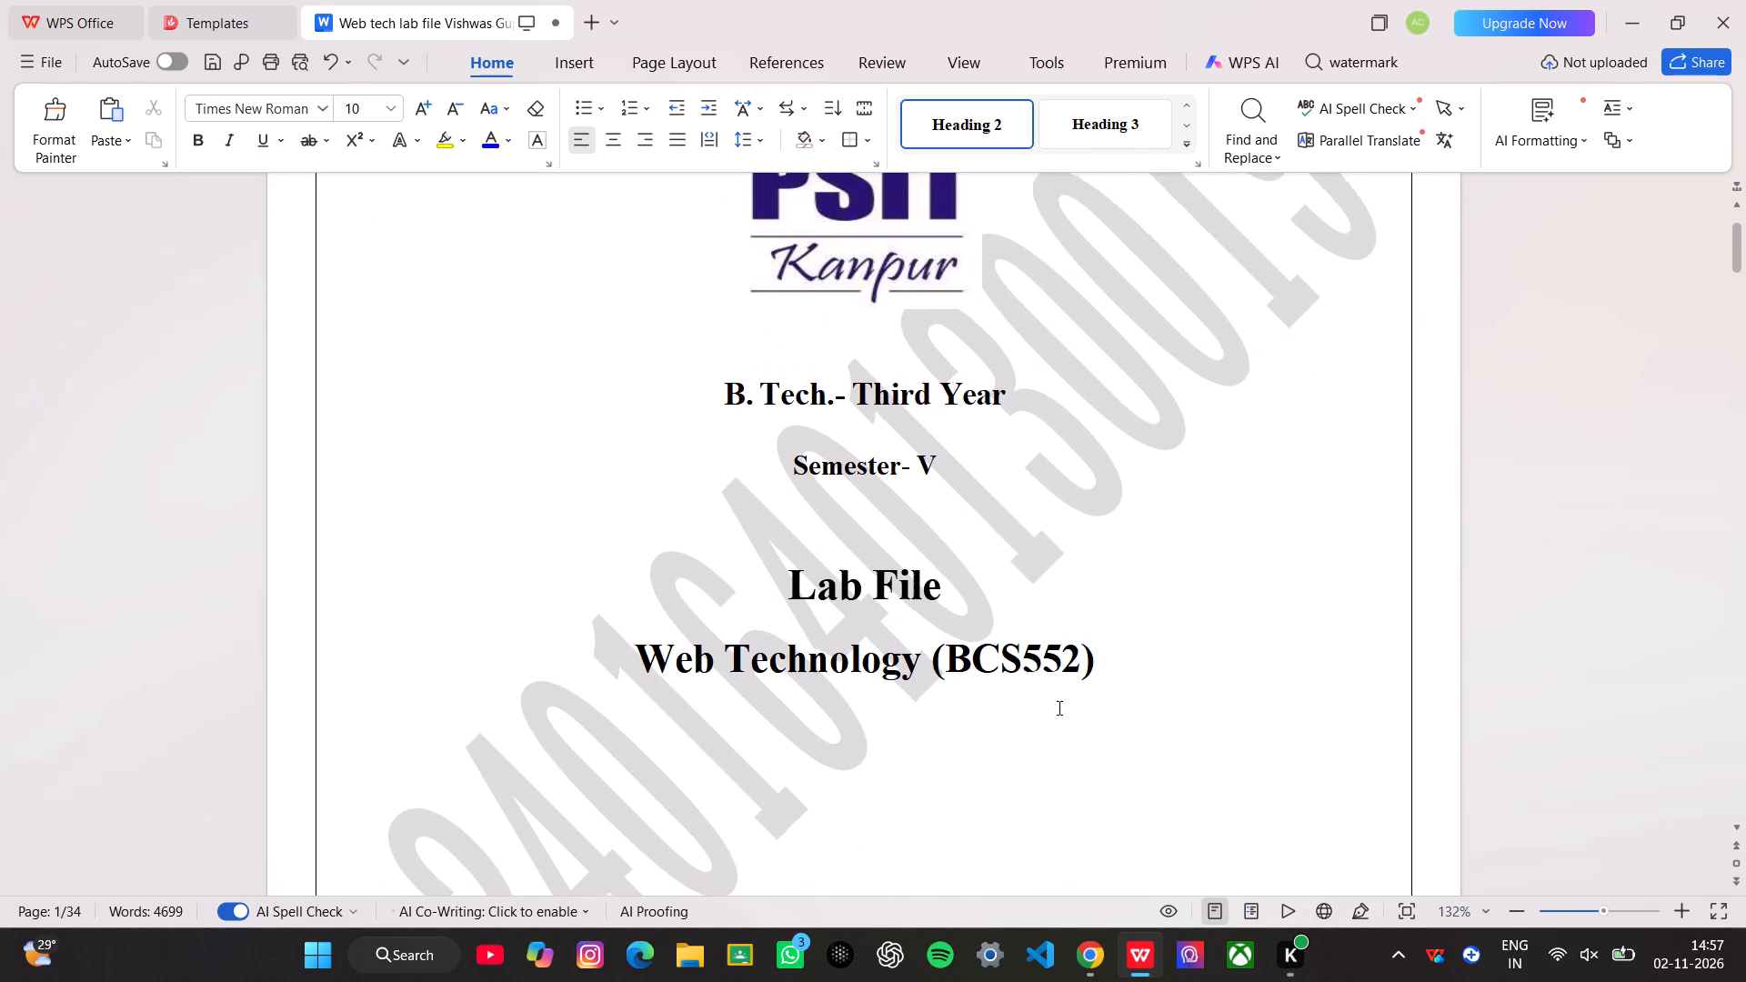
scroll(1058, 707, down, 1)
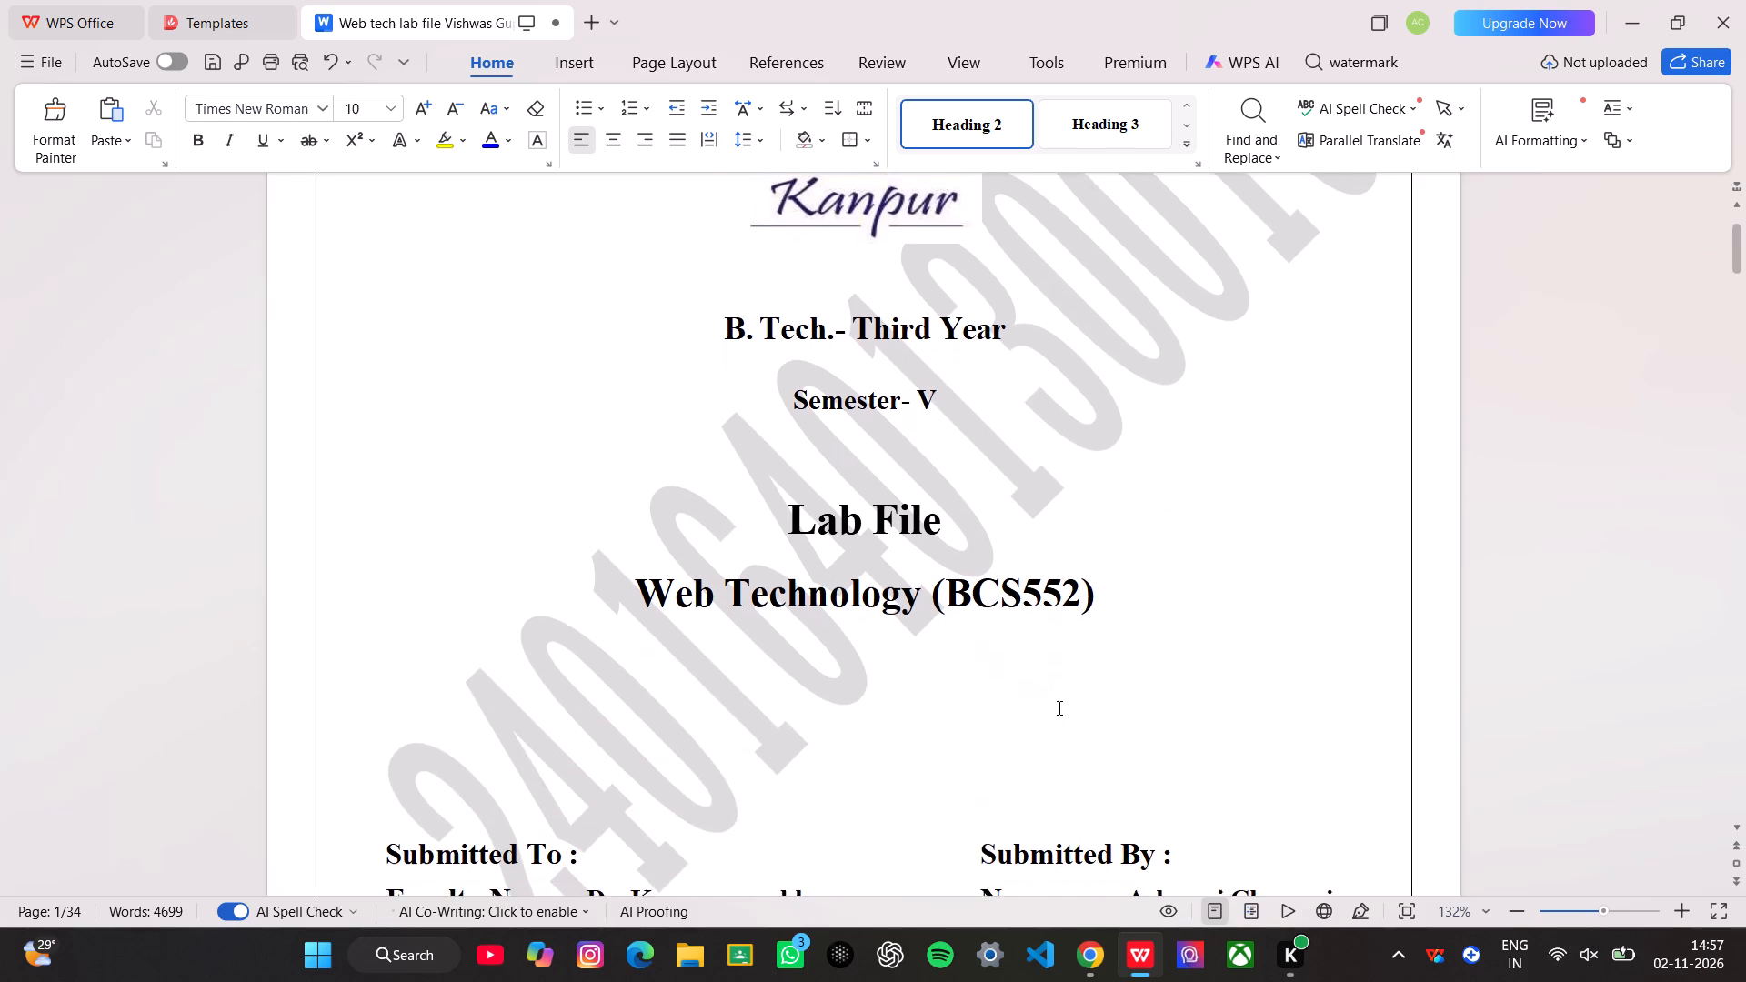
scroll(1058, 707, down, 1)
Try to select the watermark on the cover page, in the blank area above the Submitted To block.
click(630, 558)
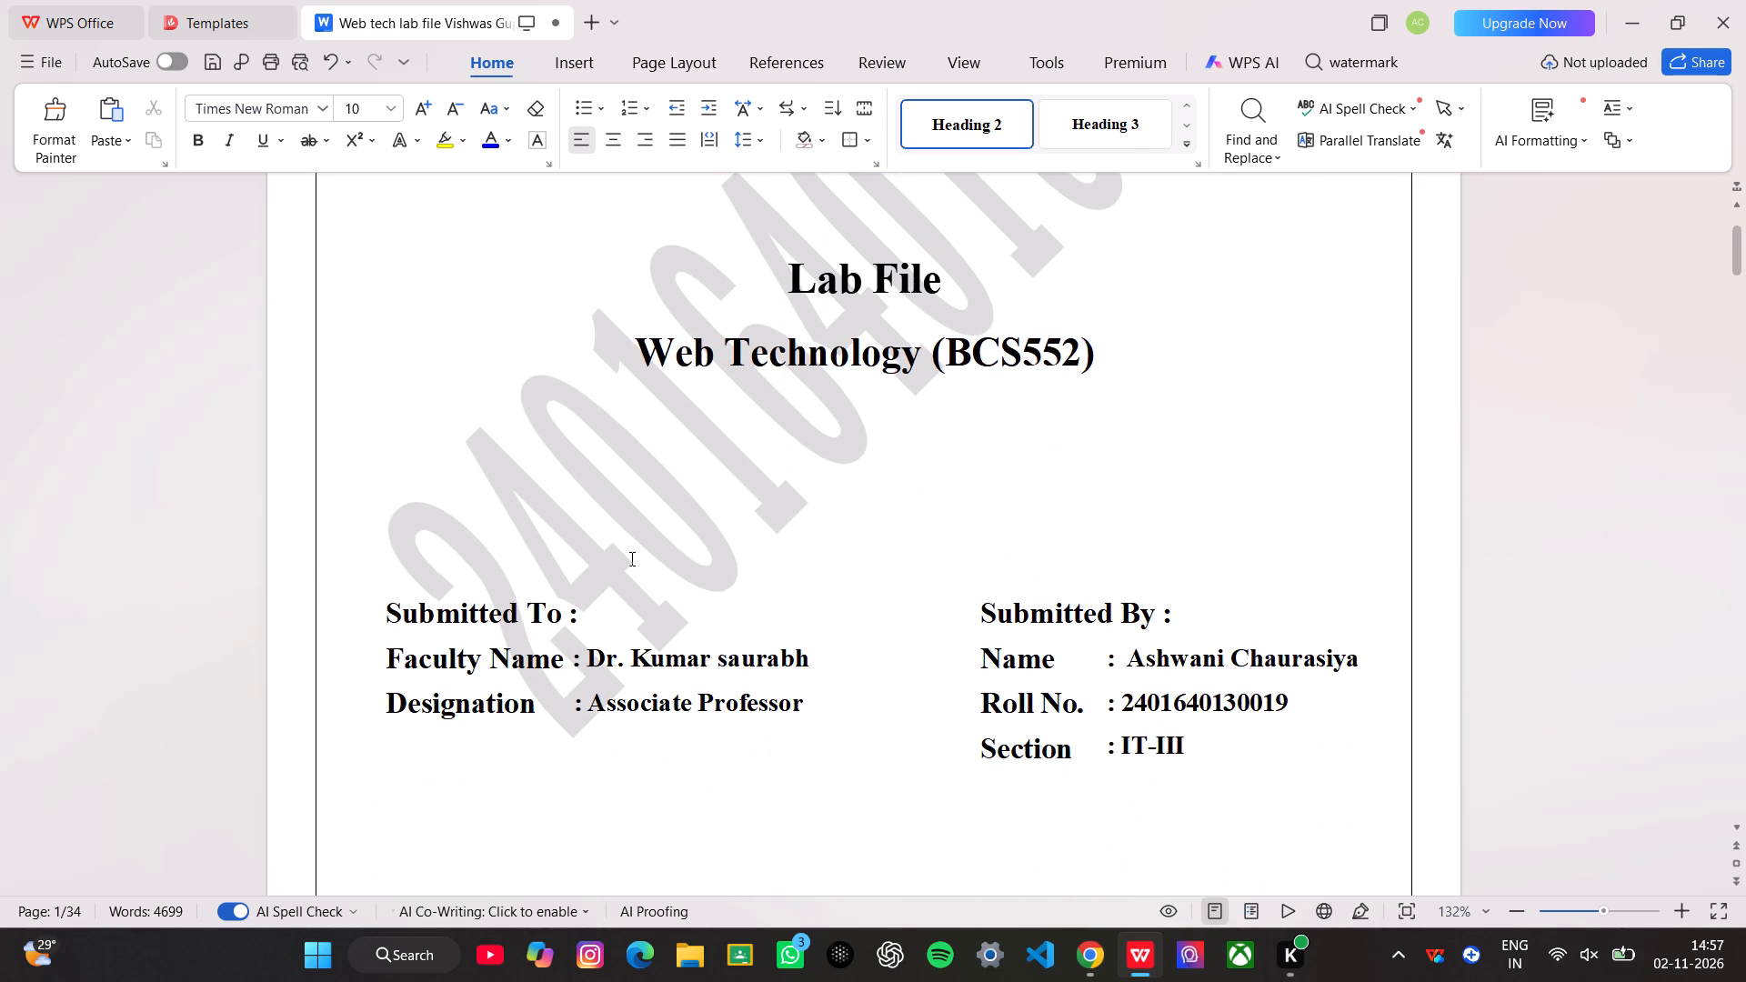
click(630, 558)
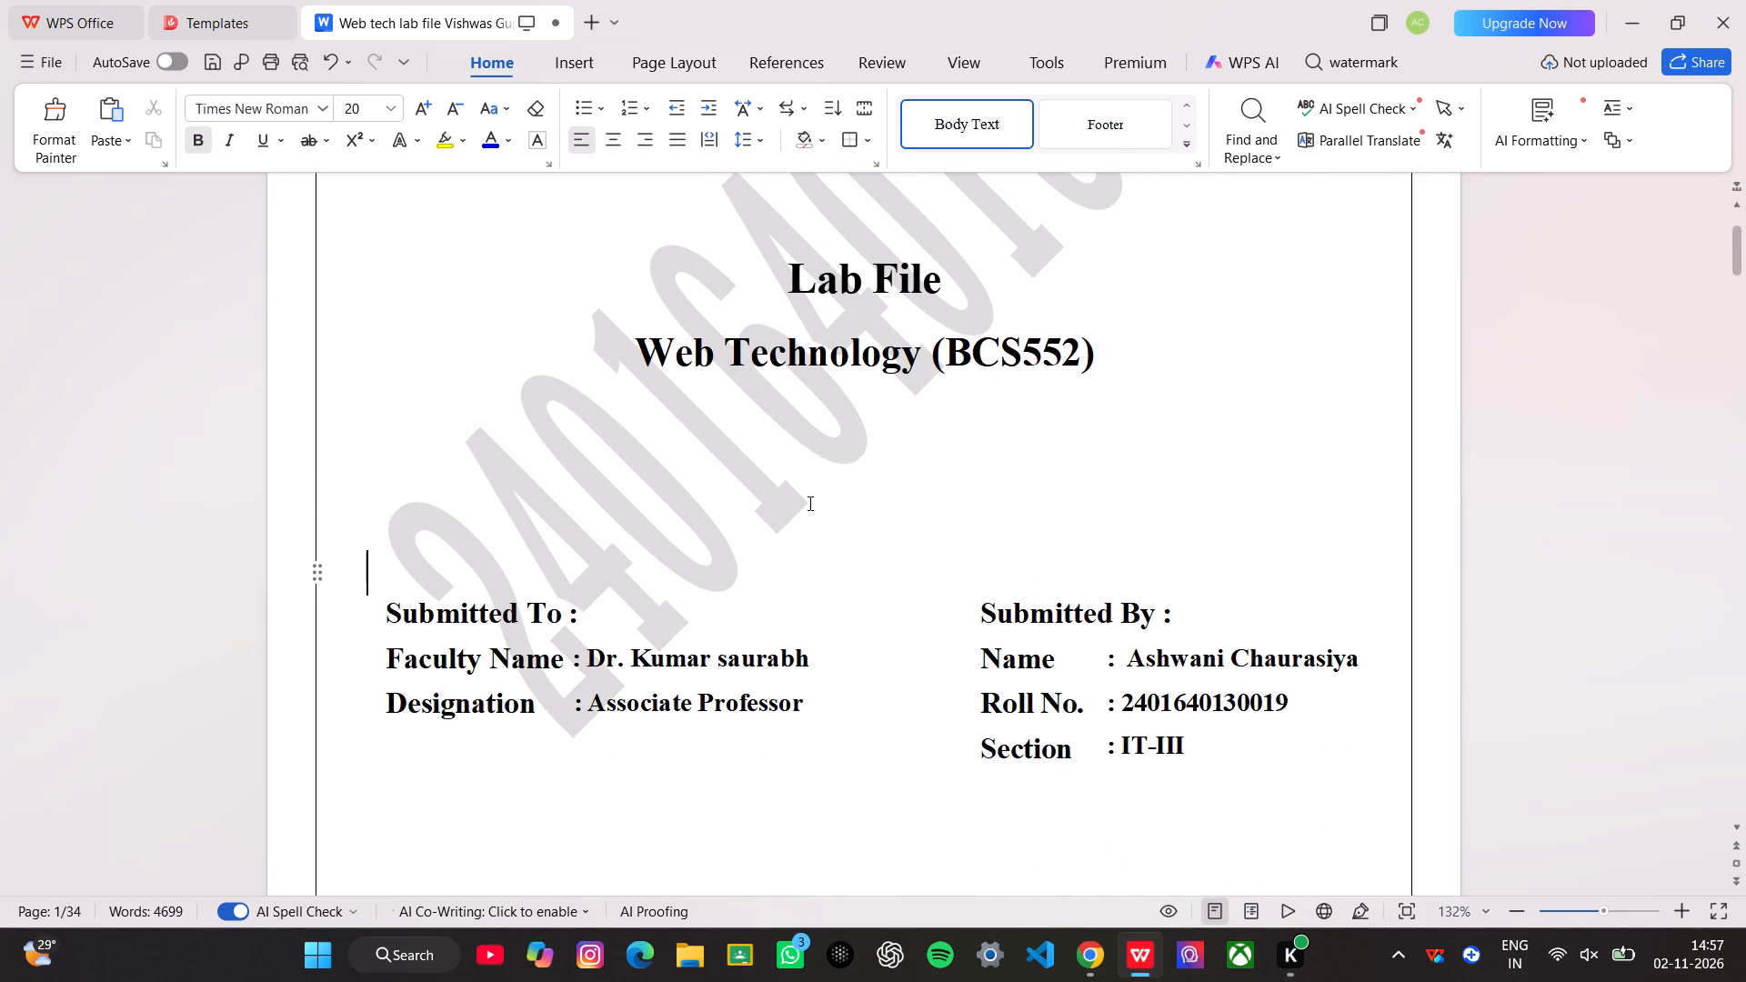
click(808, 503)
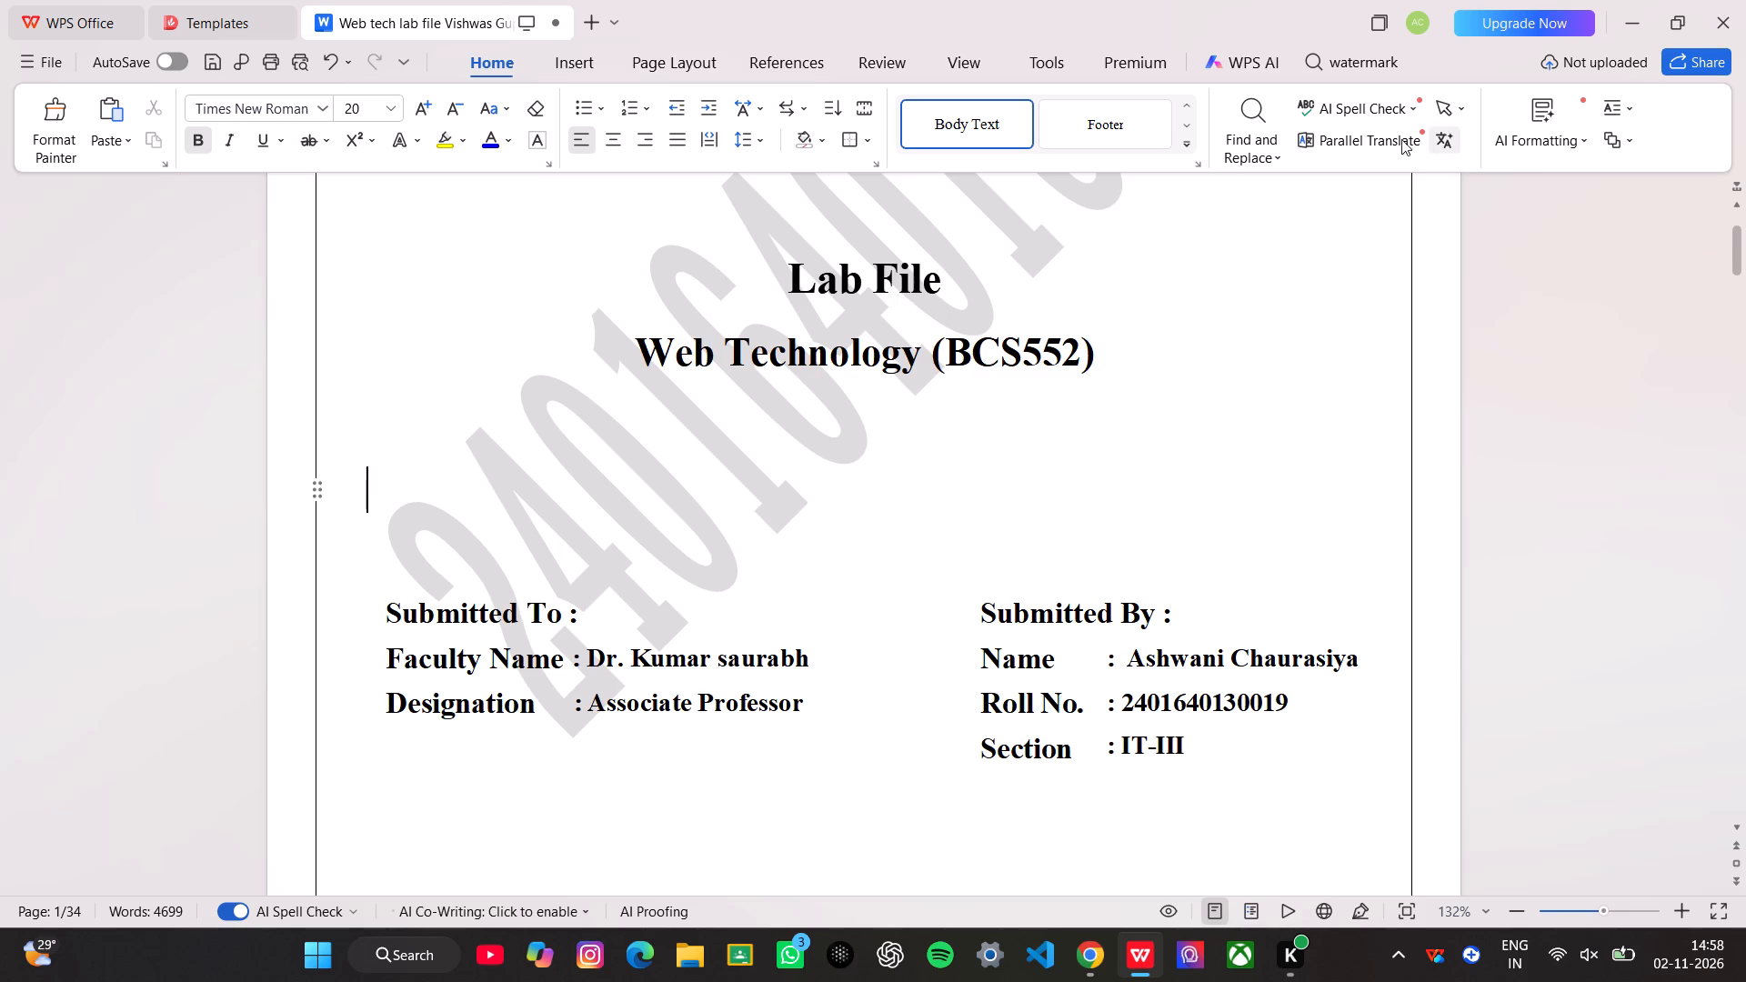
Reopen the custom watermark settings and set the watermark text size to 40, trying 54 and 36 first.
click(1328, 71)
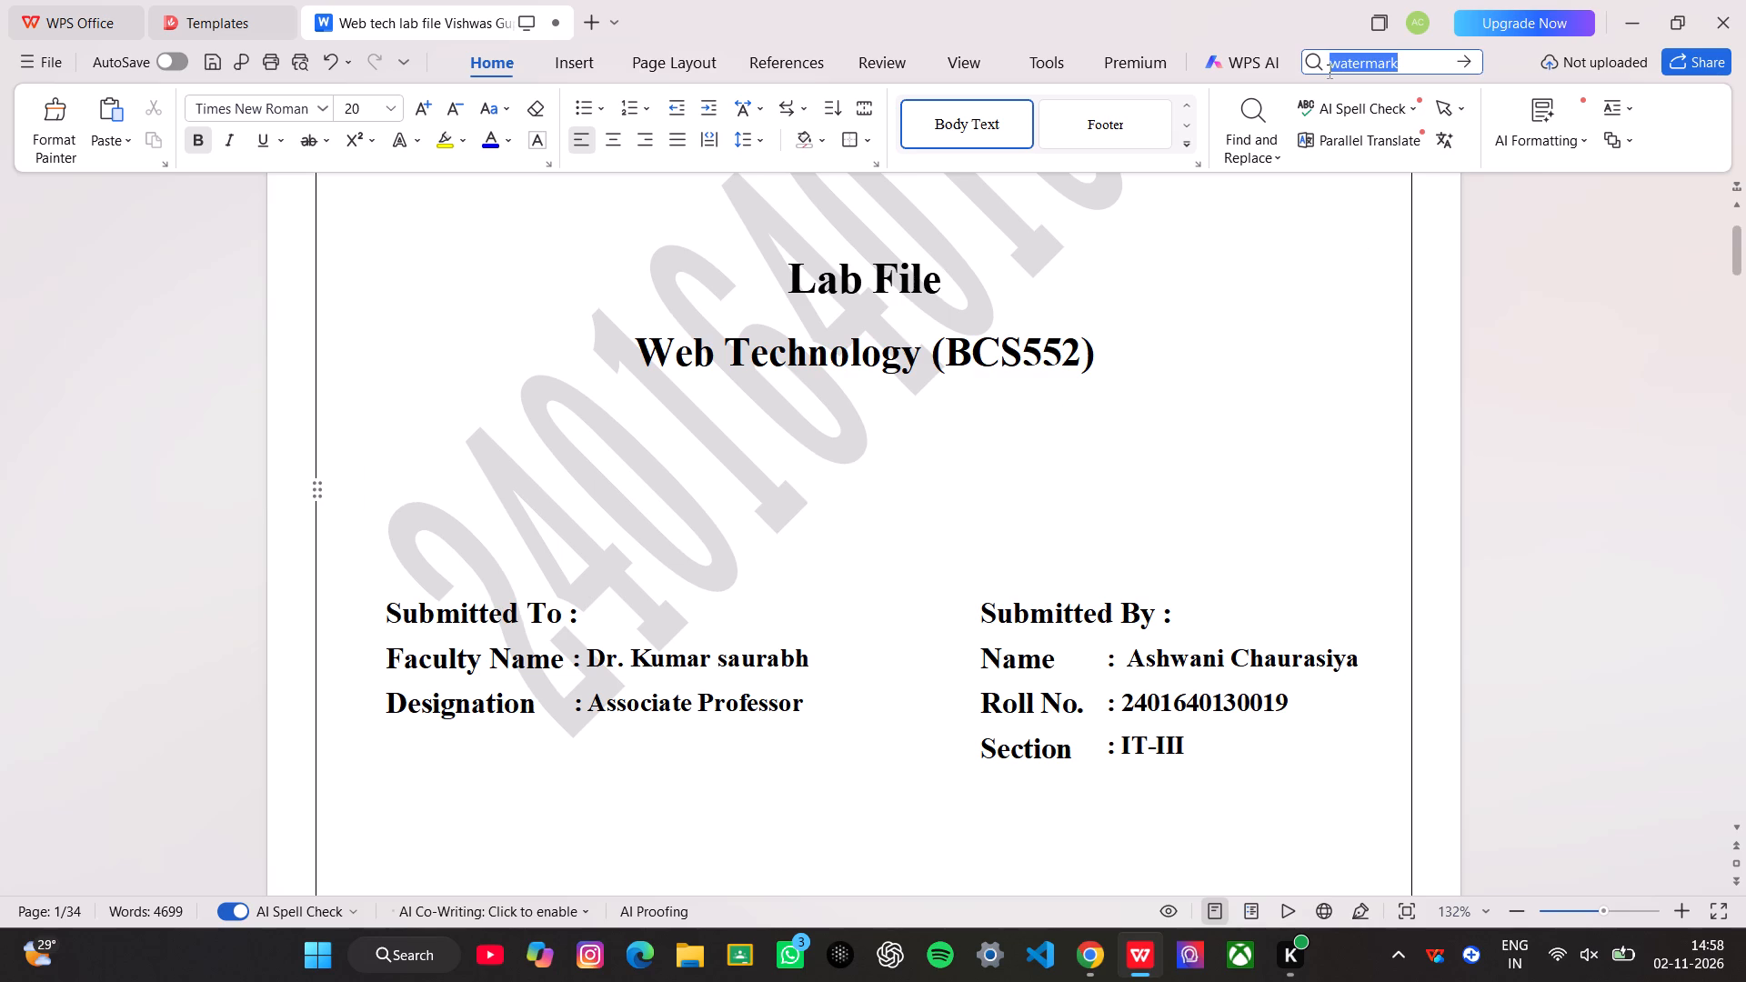
click(1414, 57)
click(1467, 58)
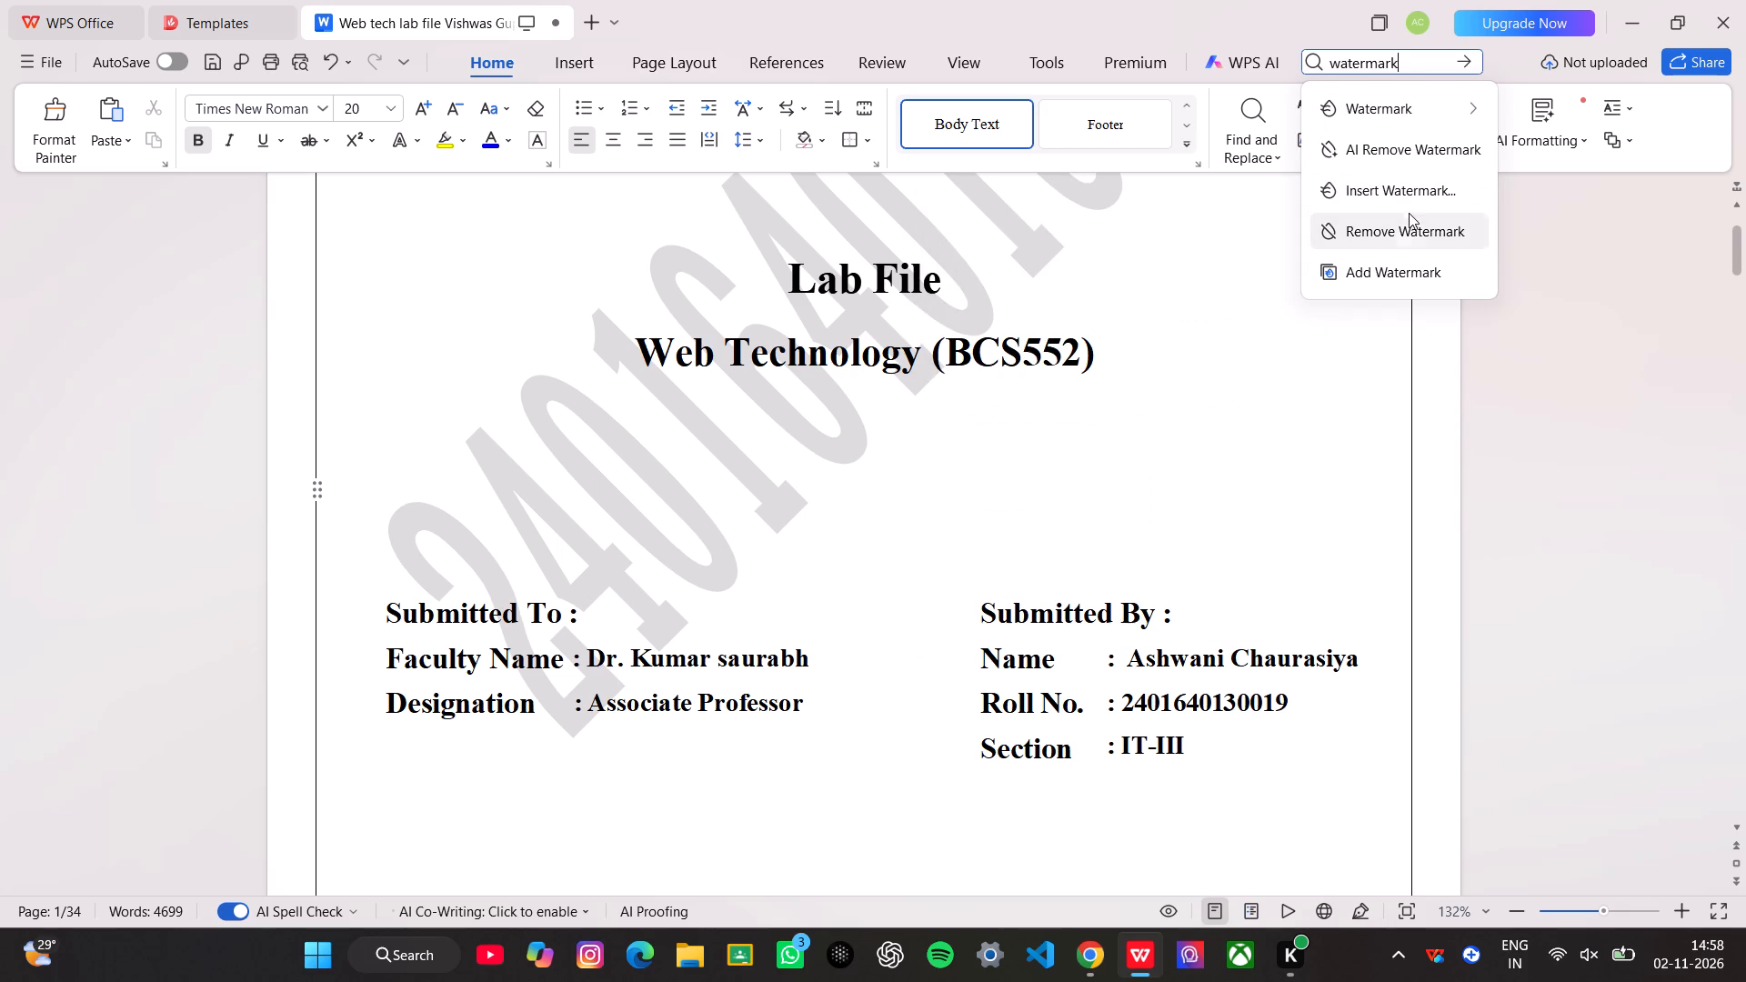
click(1400, 192)
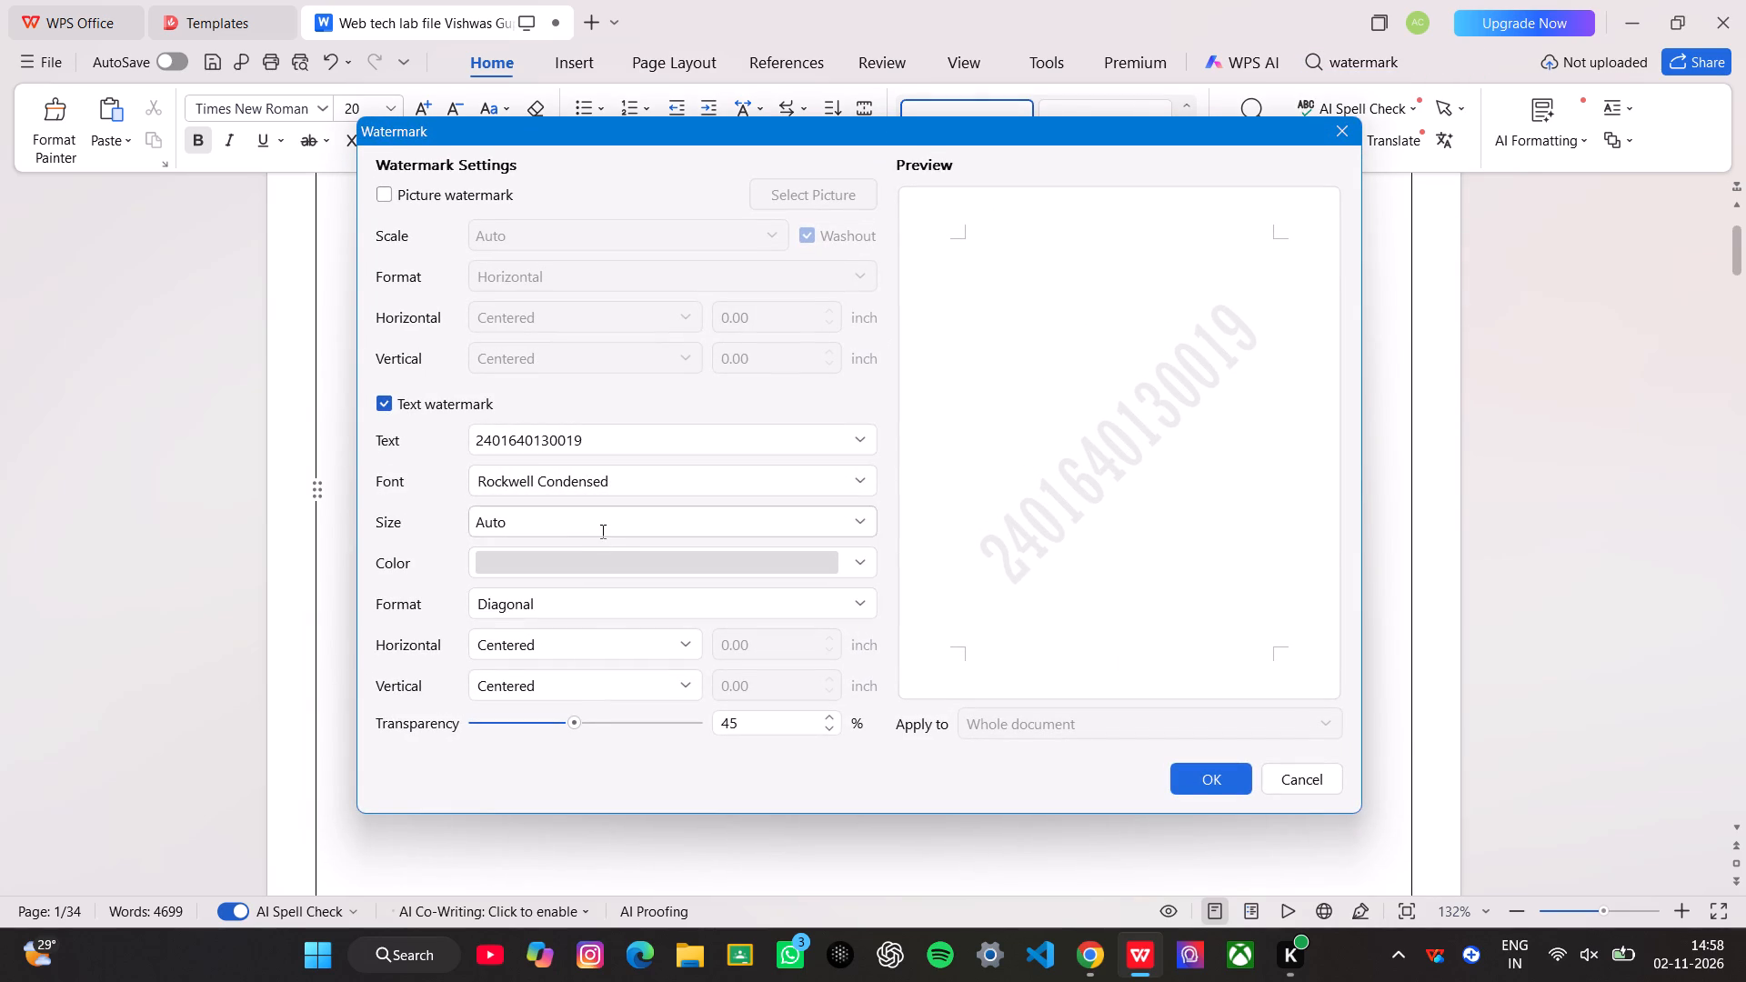
click(645, 529)
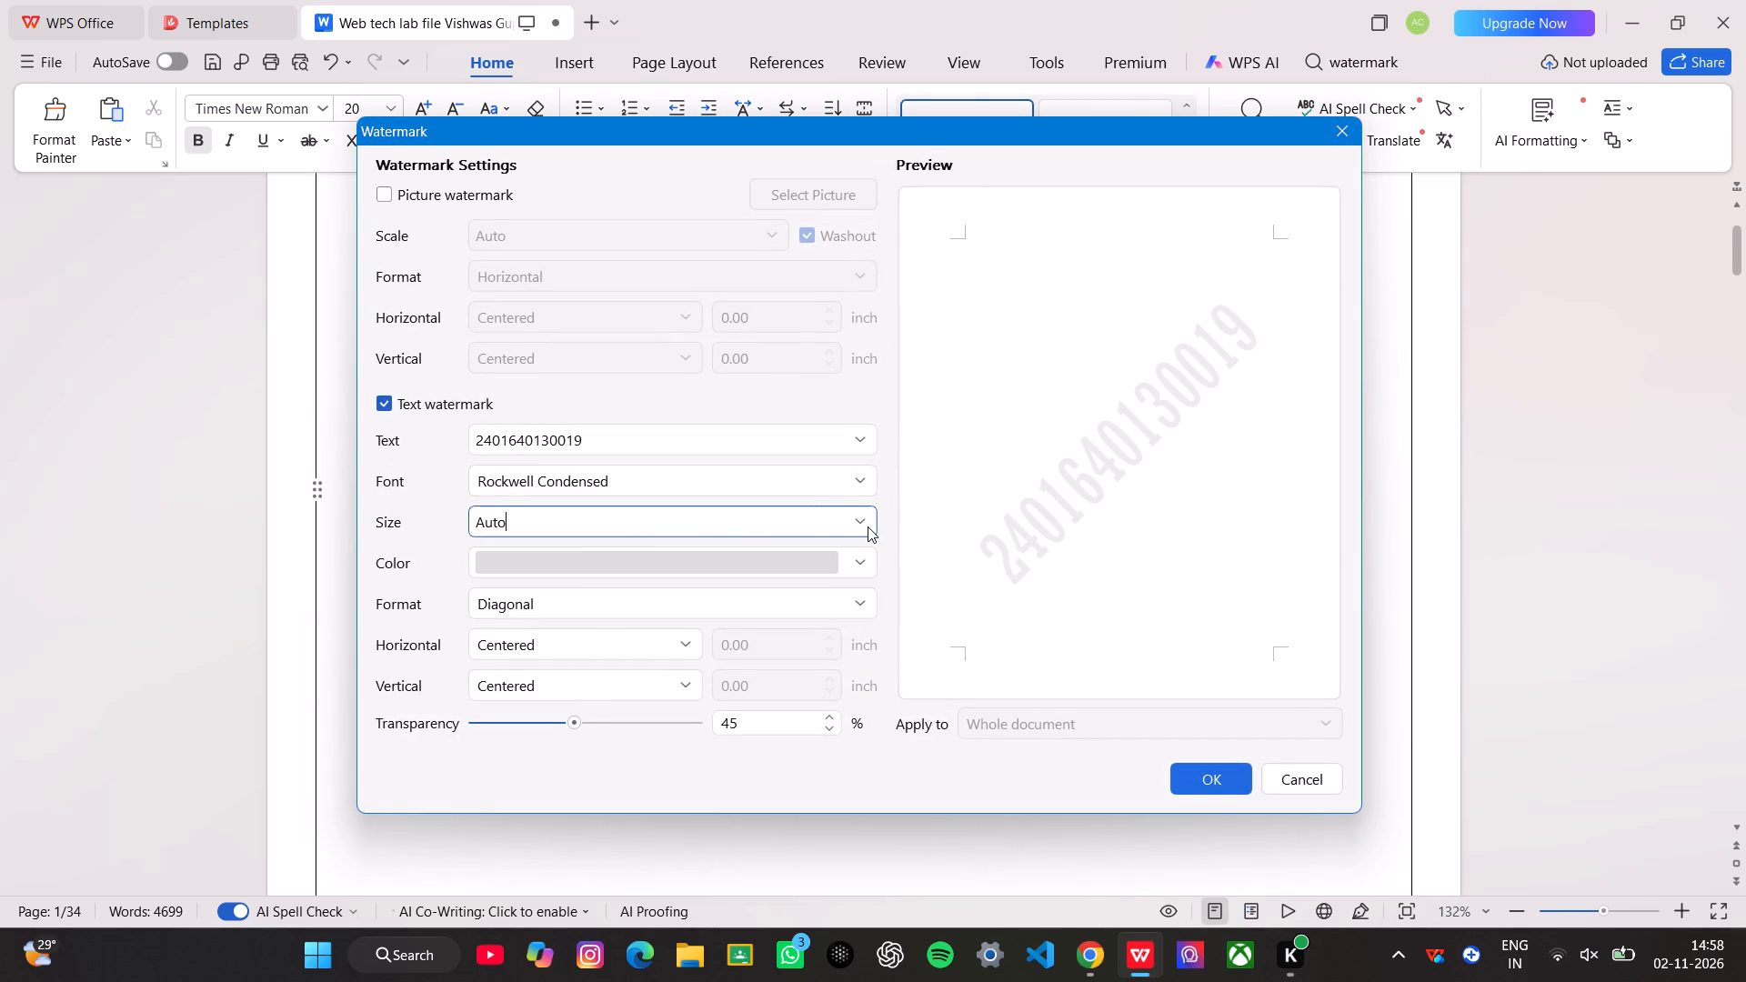
click(868, 526)
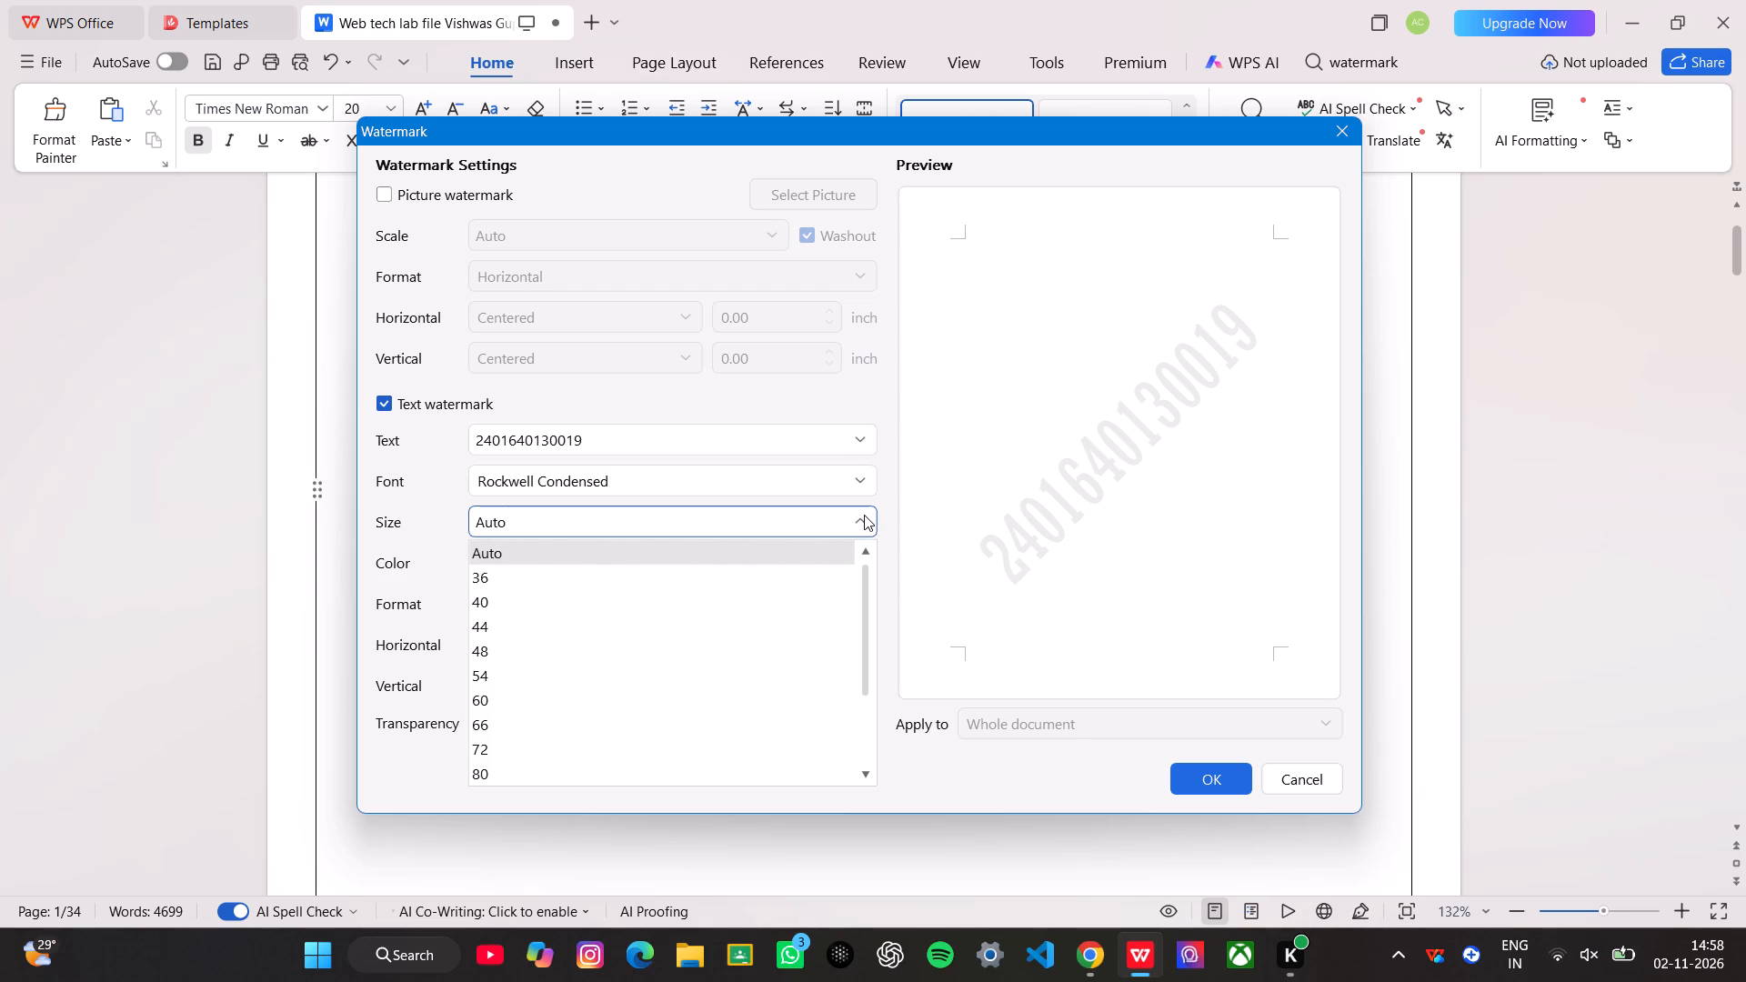
click(864, 519)
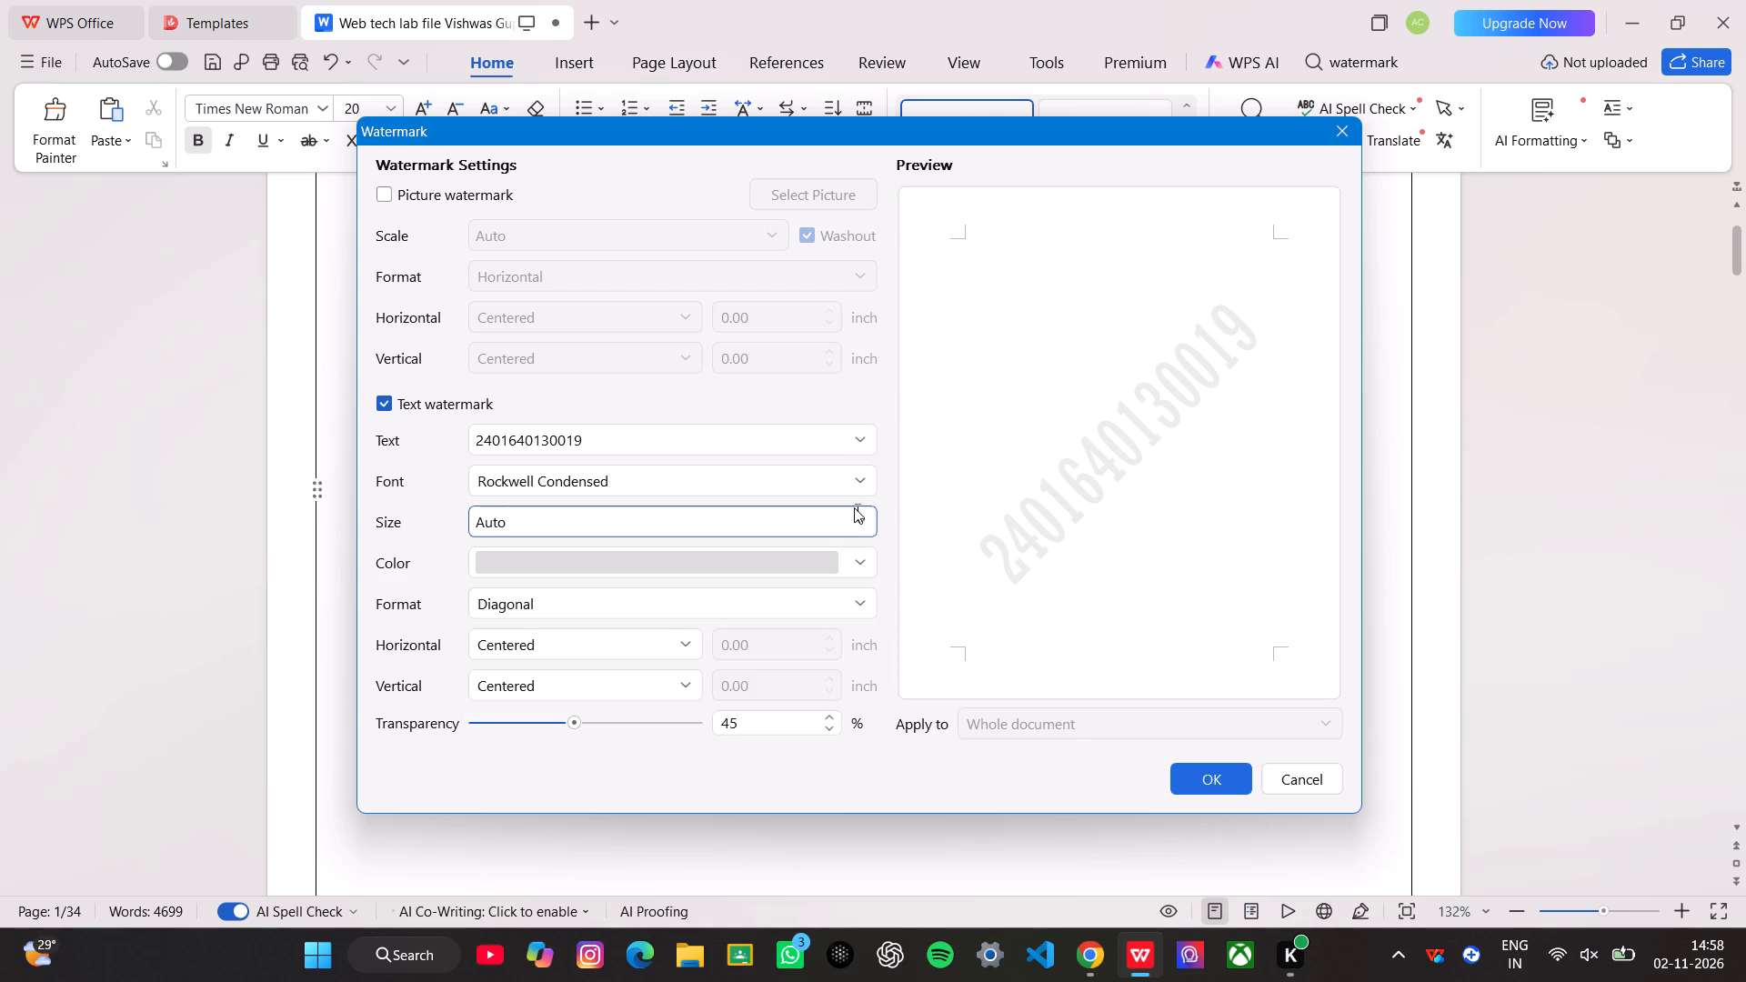
click(858, 520)
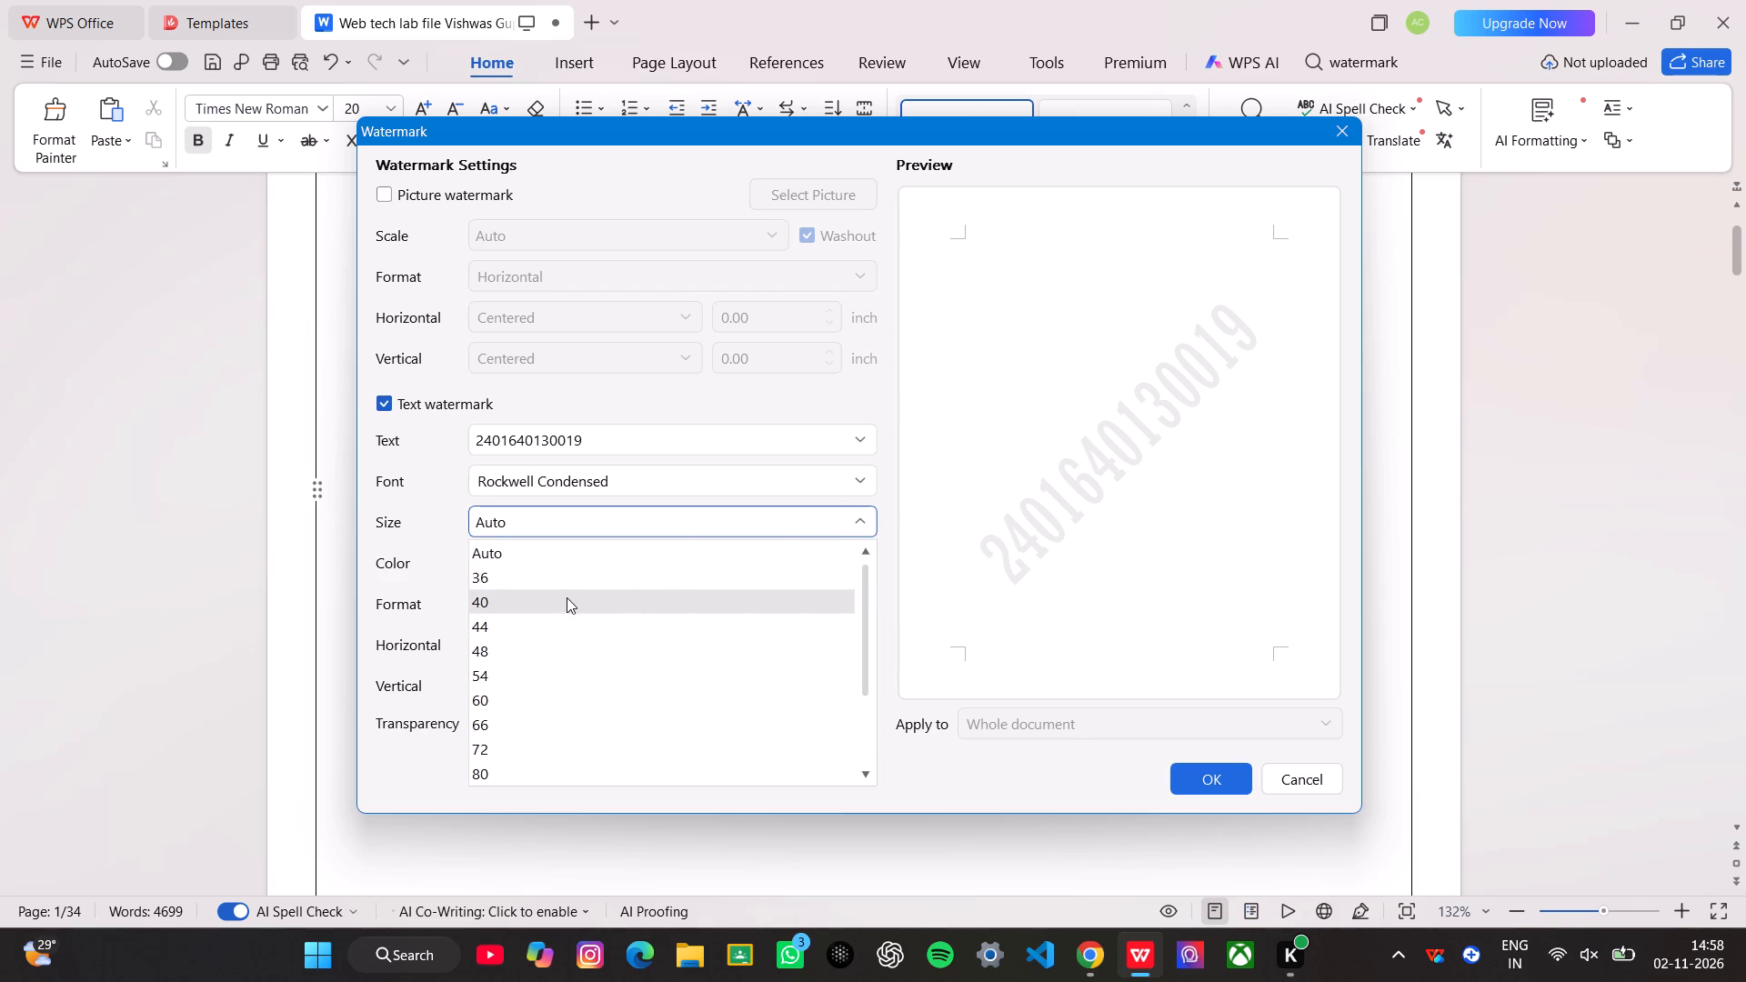
click(557, 668)
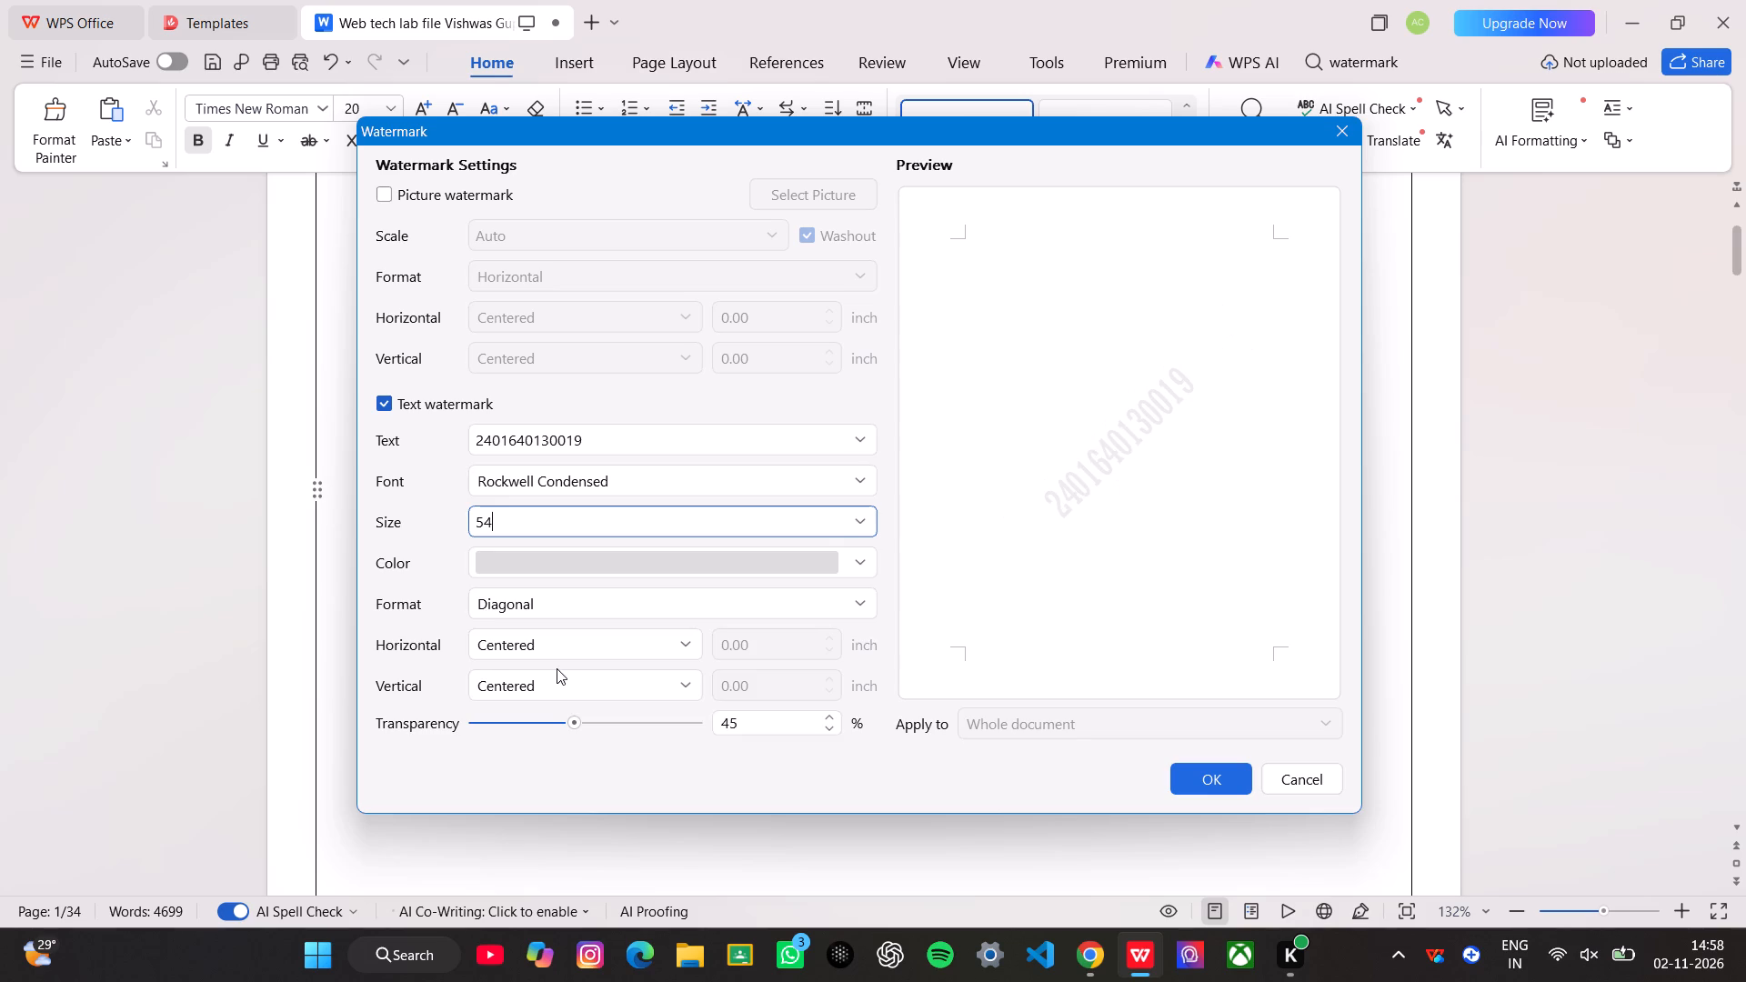
click(865, 507)
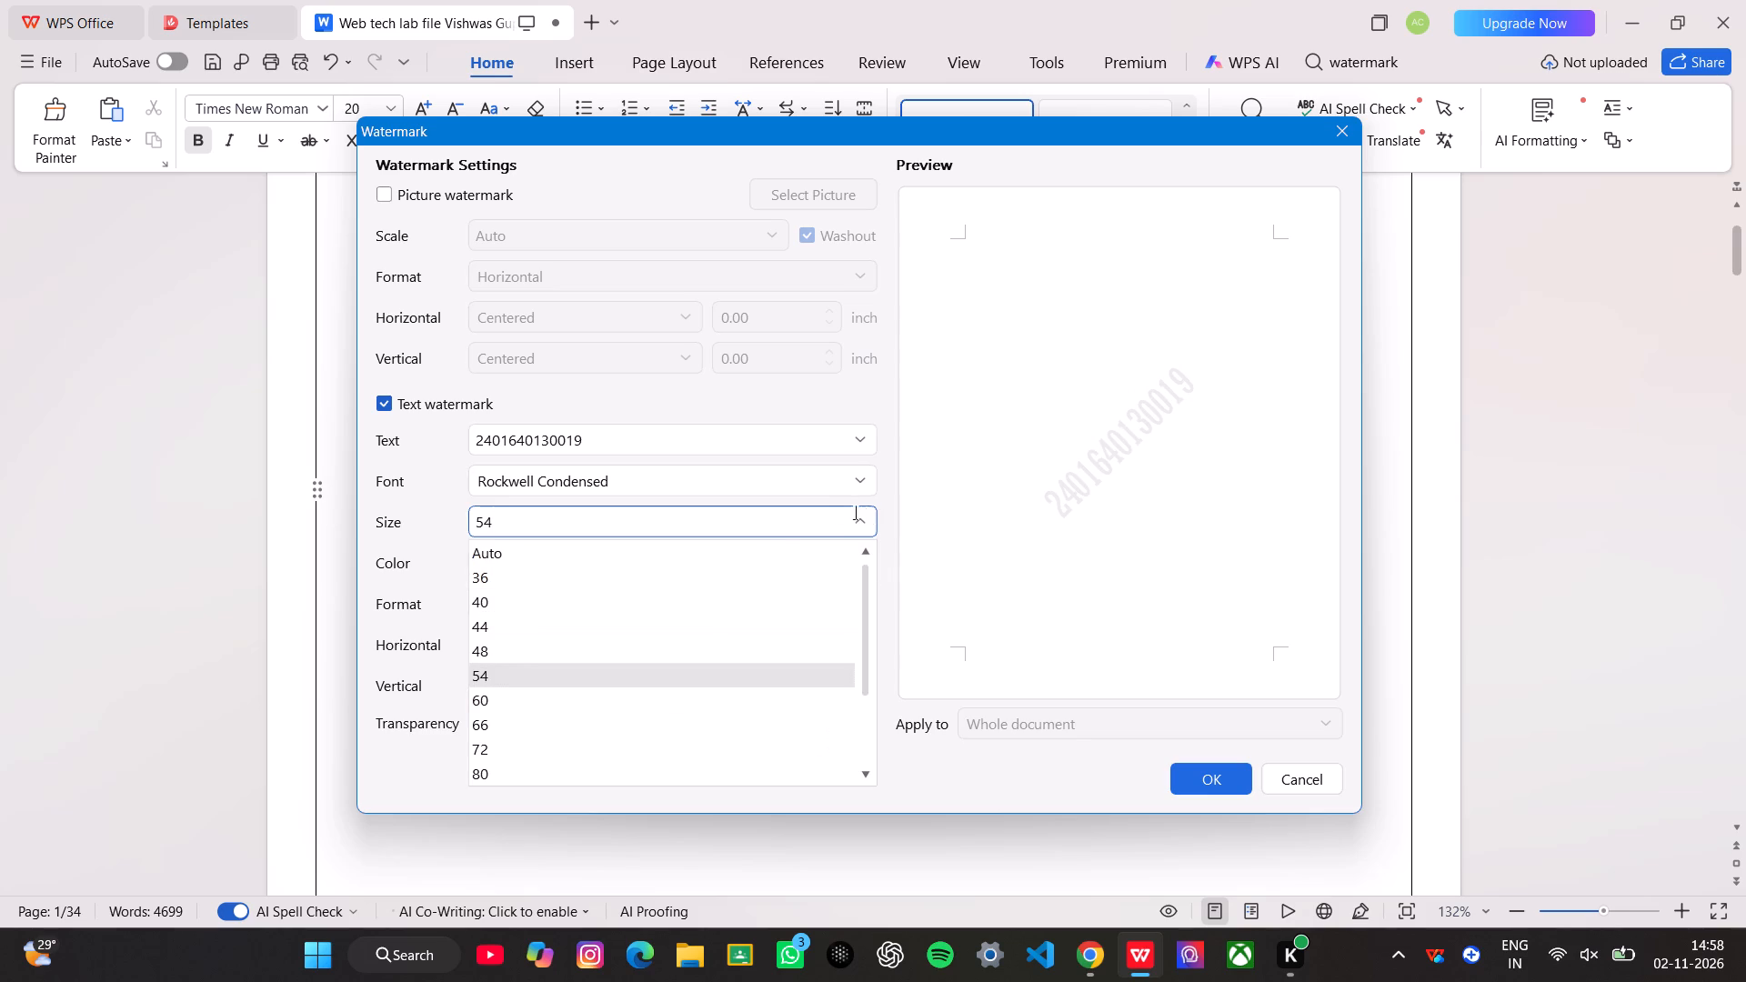
click(580, 580)
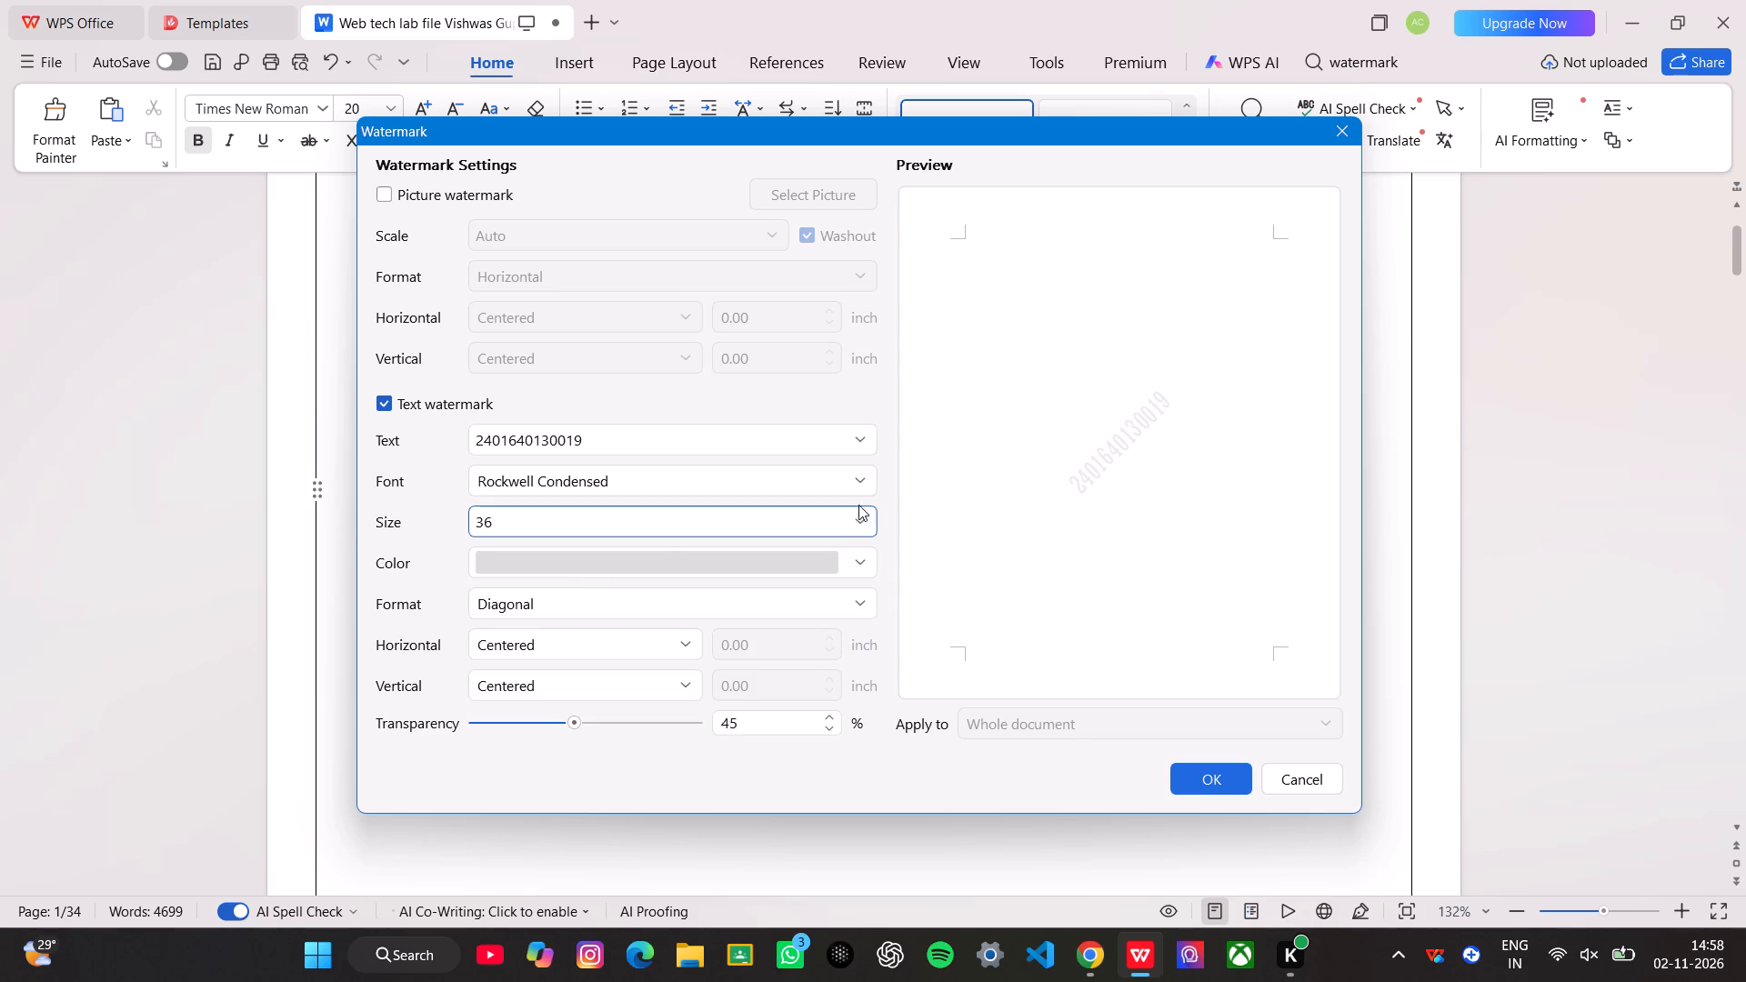
click(861, 518)
click(553, 603)
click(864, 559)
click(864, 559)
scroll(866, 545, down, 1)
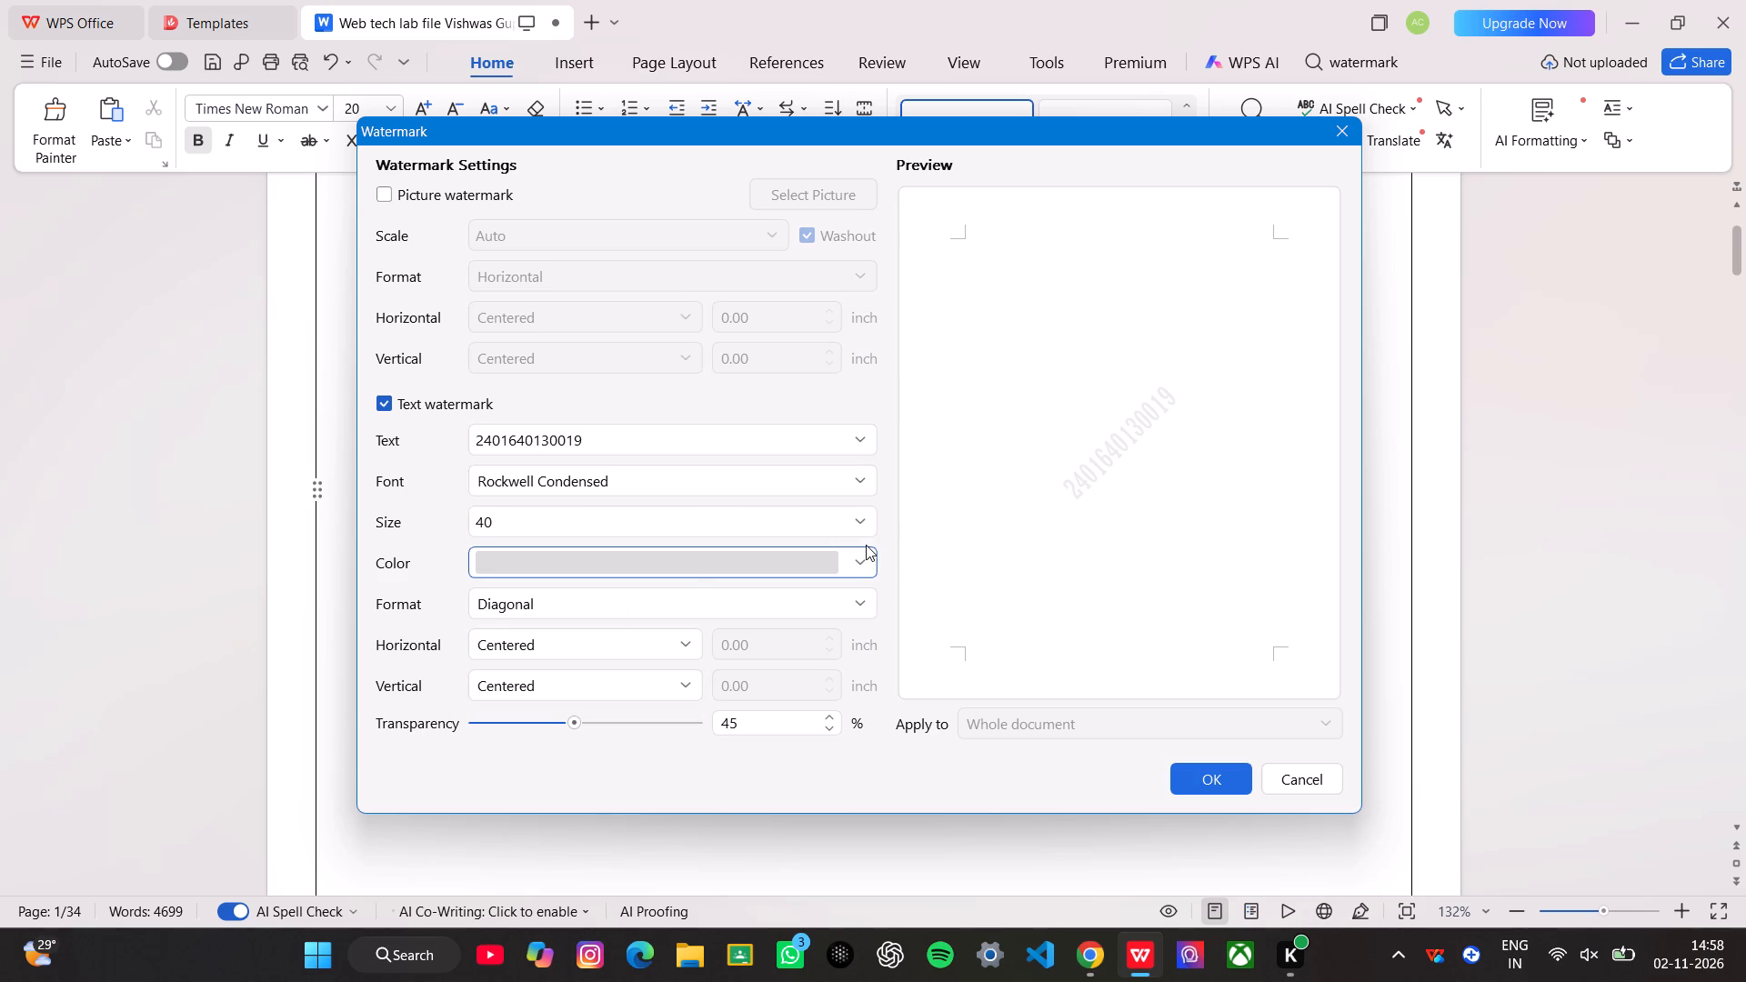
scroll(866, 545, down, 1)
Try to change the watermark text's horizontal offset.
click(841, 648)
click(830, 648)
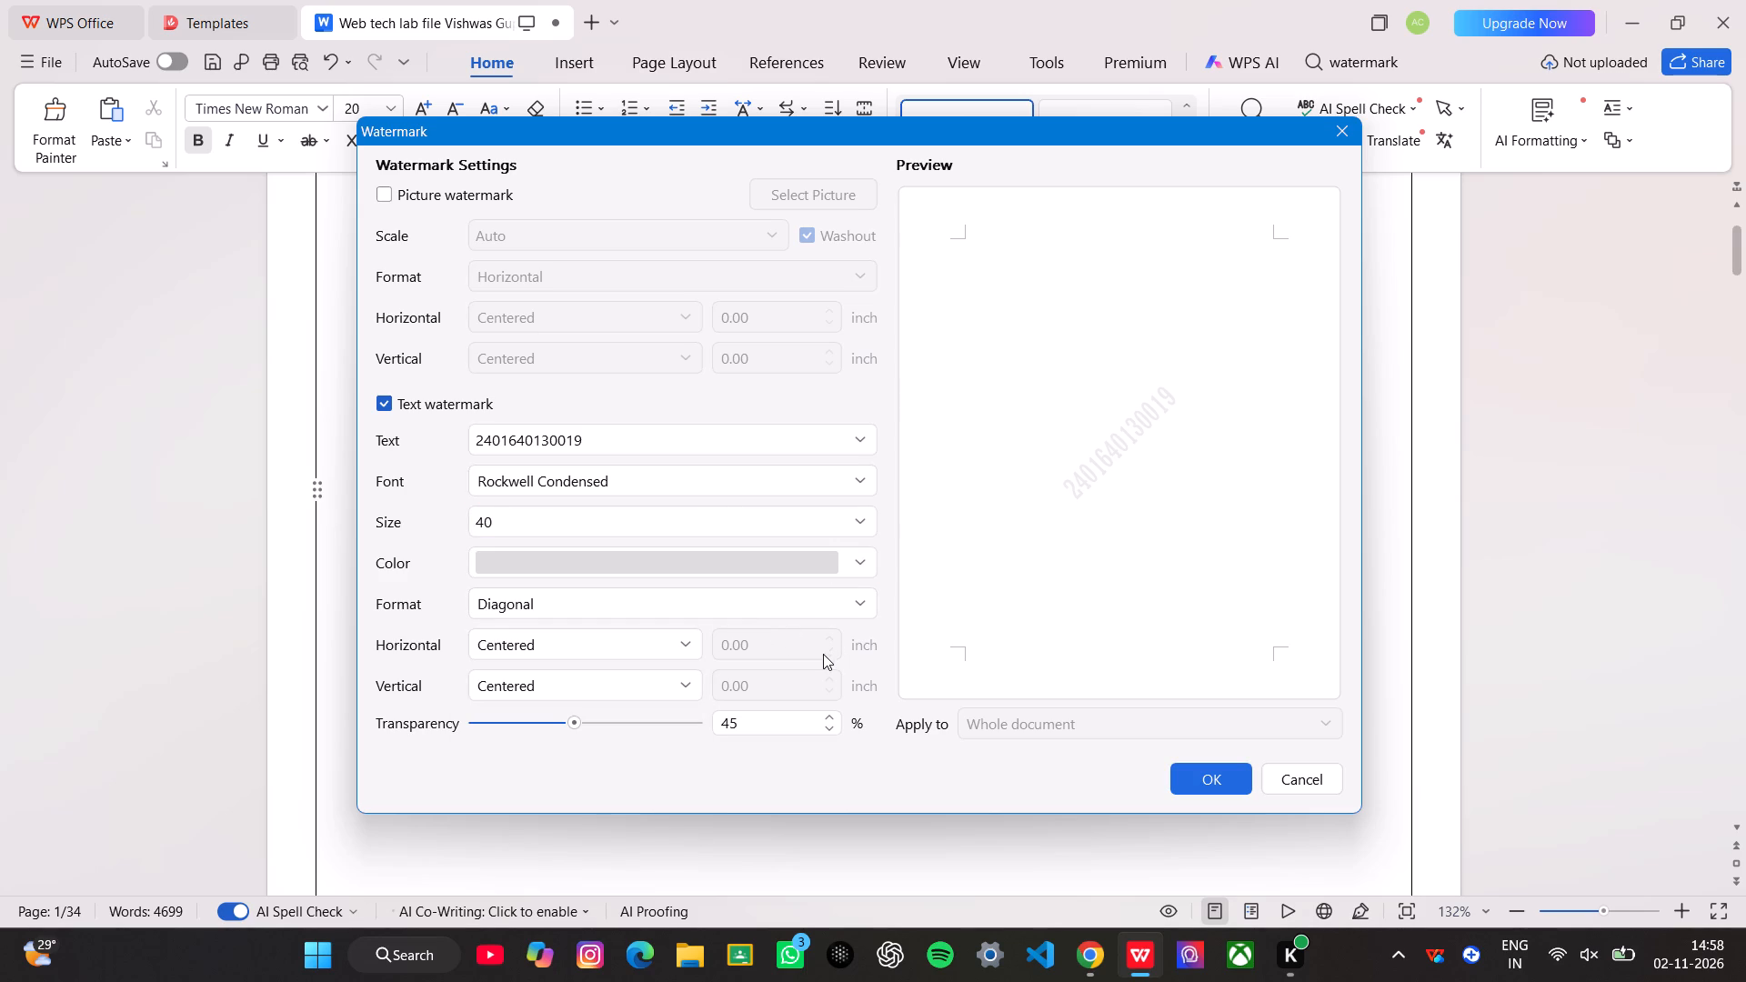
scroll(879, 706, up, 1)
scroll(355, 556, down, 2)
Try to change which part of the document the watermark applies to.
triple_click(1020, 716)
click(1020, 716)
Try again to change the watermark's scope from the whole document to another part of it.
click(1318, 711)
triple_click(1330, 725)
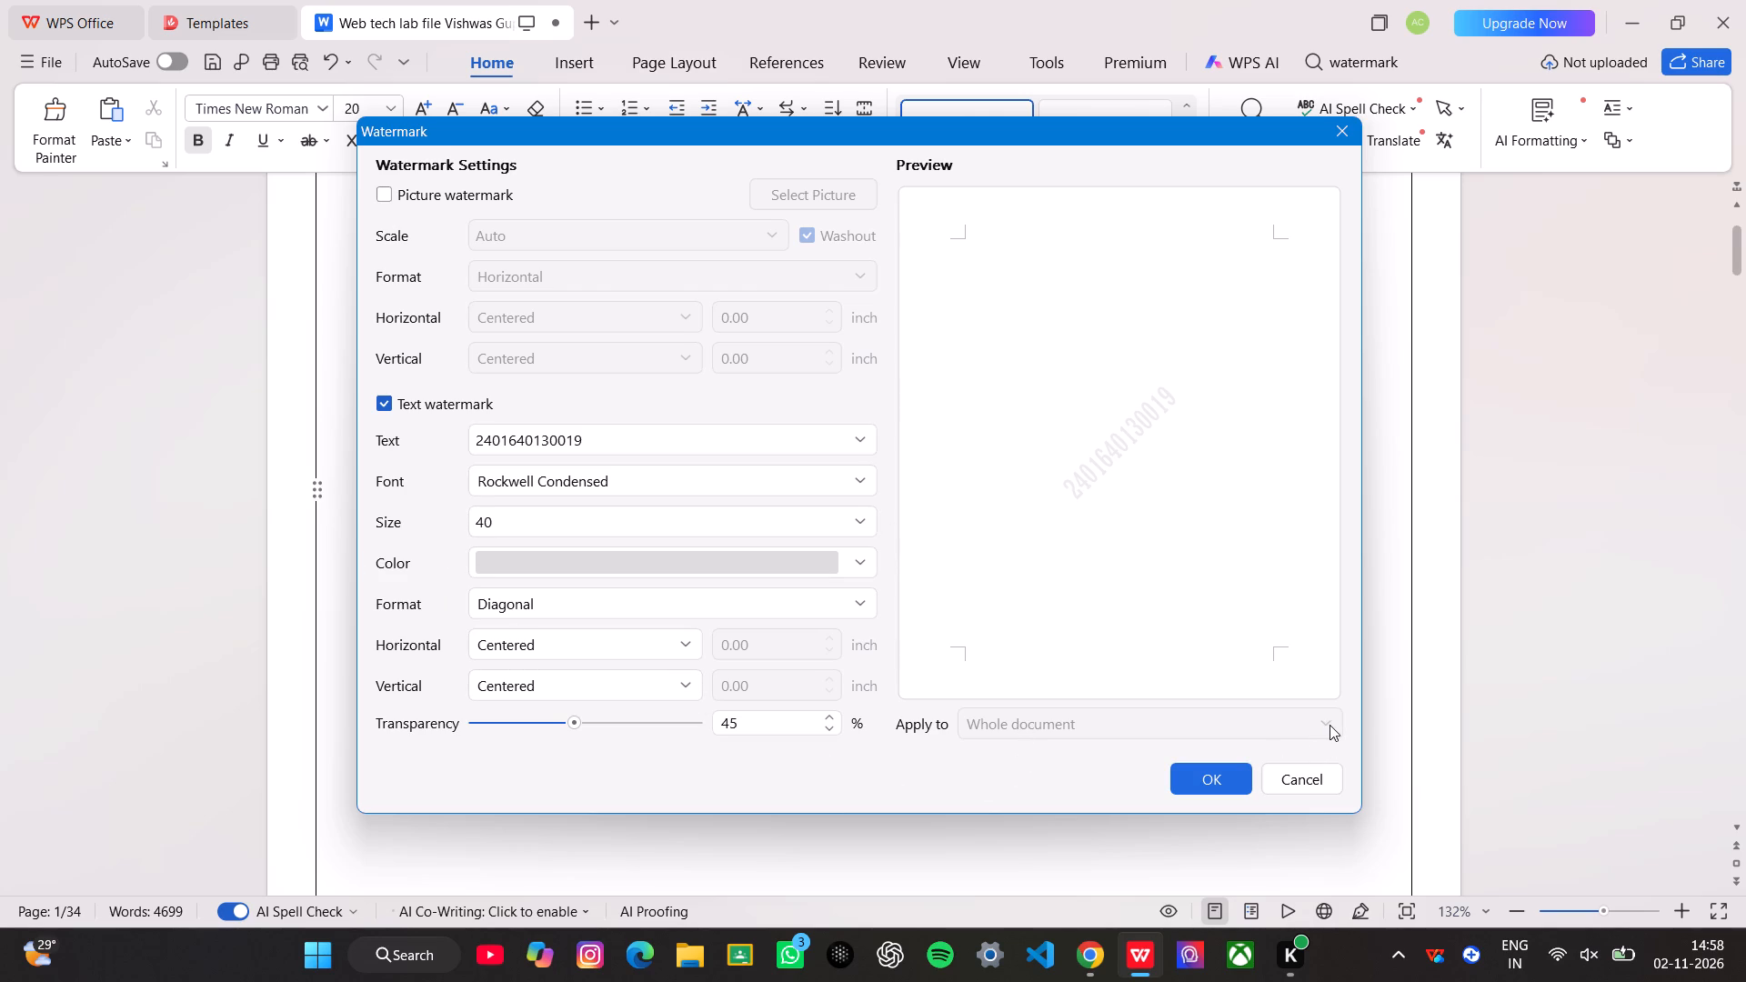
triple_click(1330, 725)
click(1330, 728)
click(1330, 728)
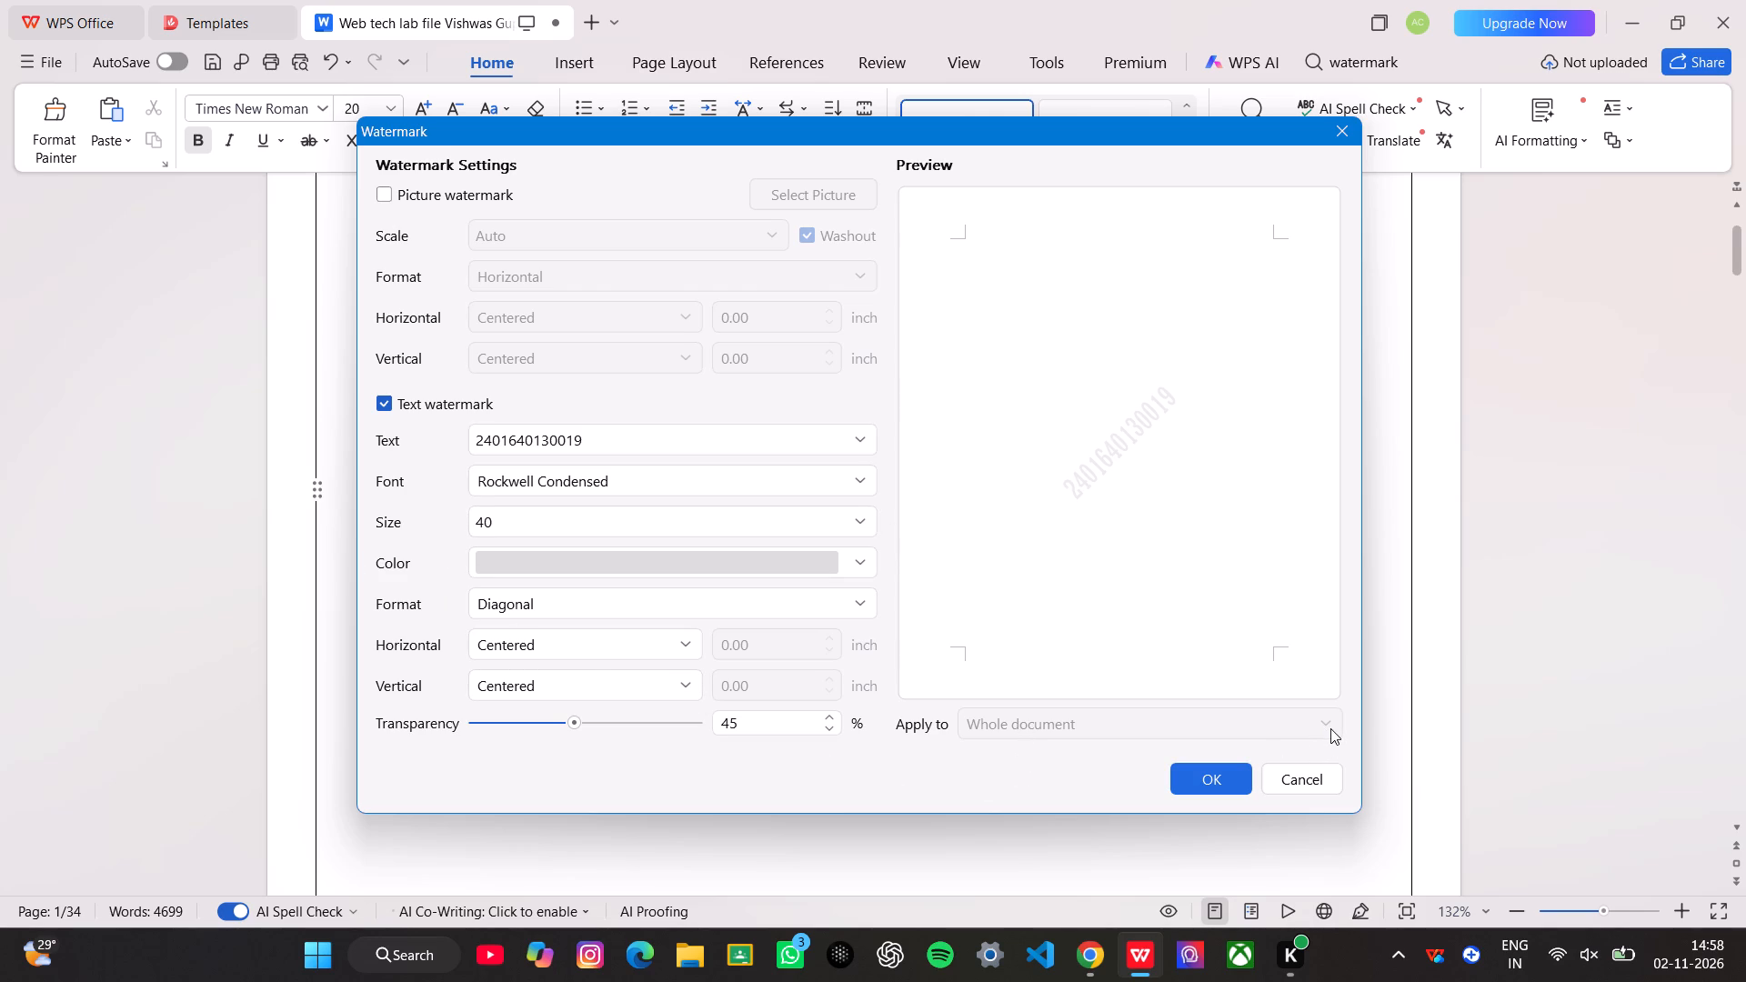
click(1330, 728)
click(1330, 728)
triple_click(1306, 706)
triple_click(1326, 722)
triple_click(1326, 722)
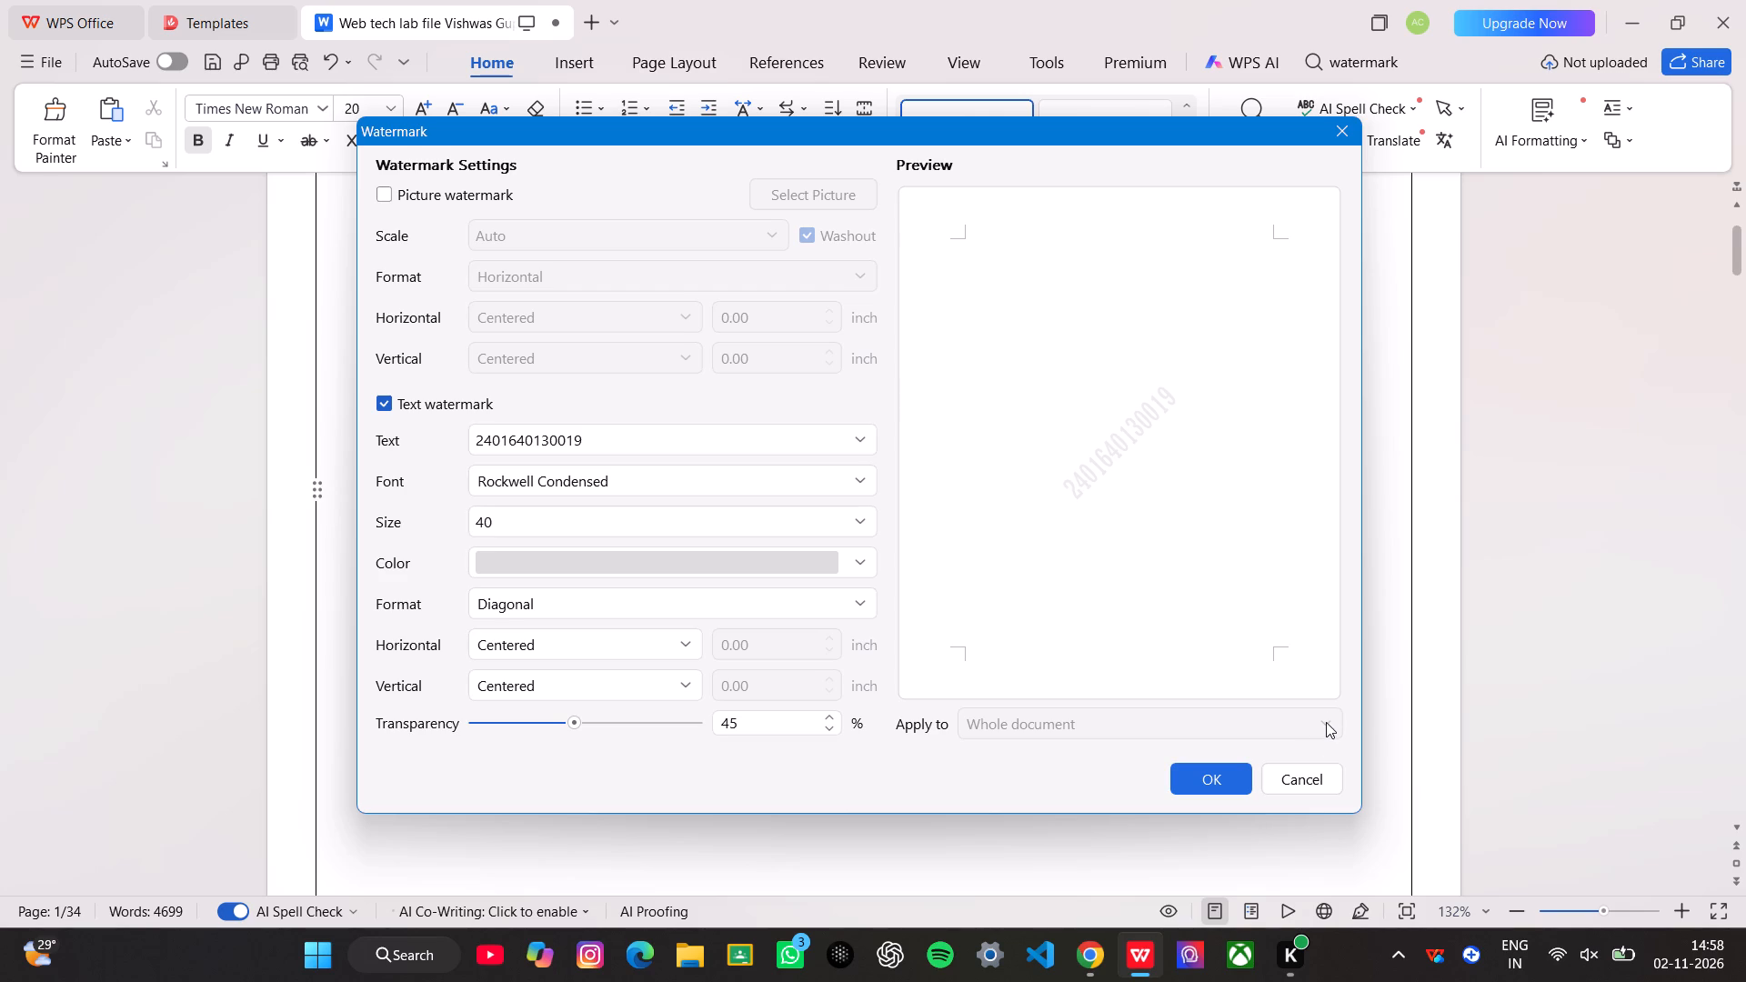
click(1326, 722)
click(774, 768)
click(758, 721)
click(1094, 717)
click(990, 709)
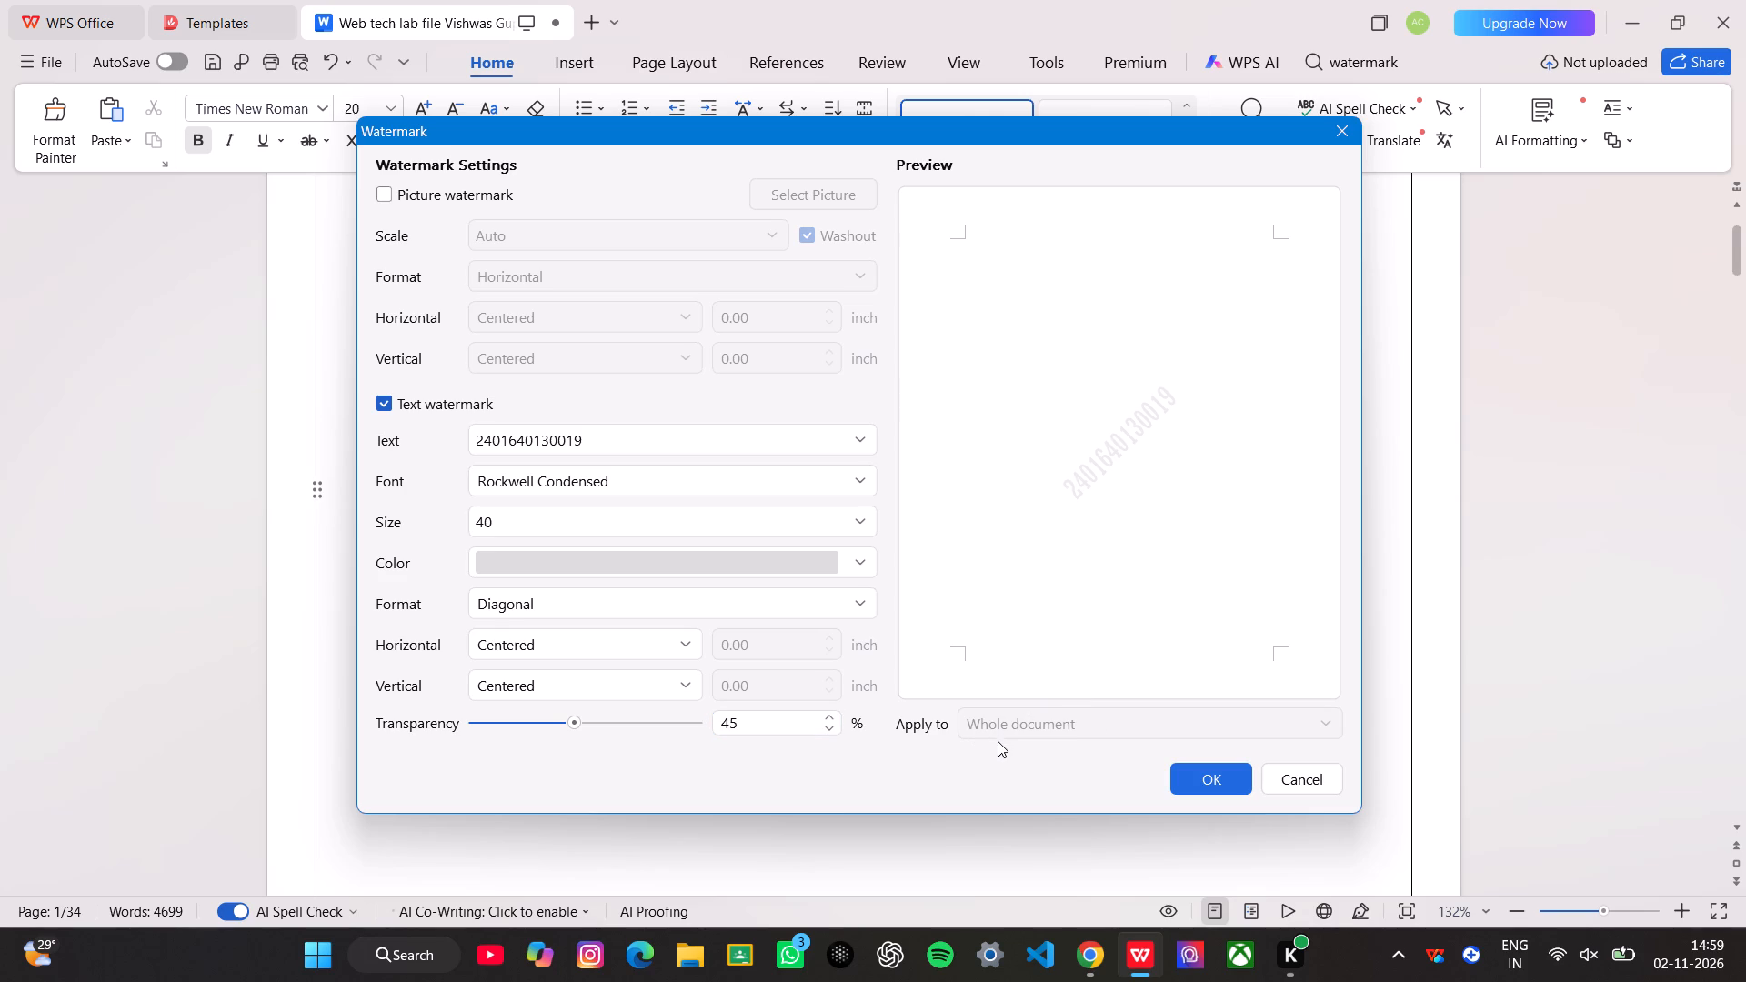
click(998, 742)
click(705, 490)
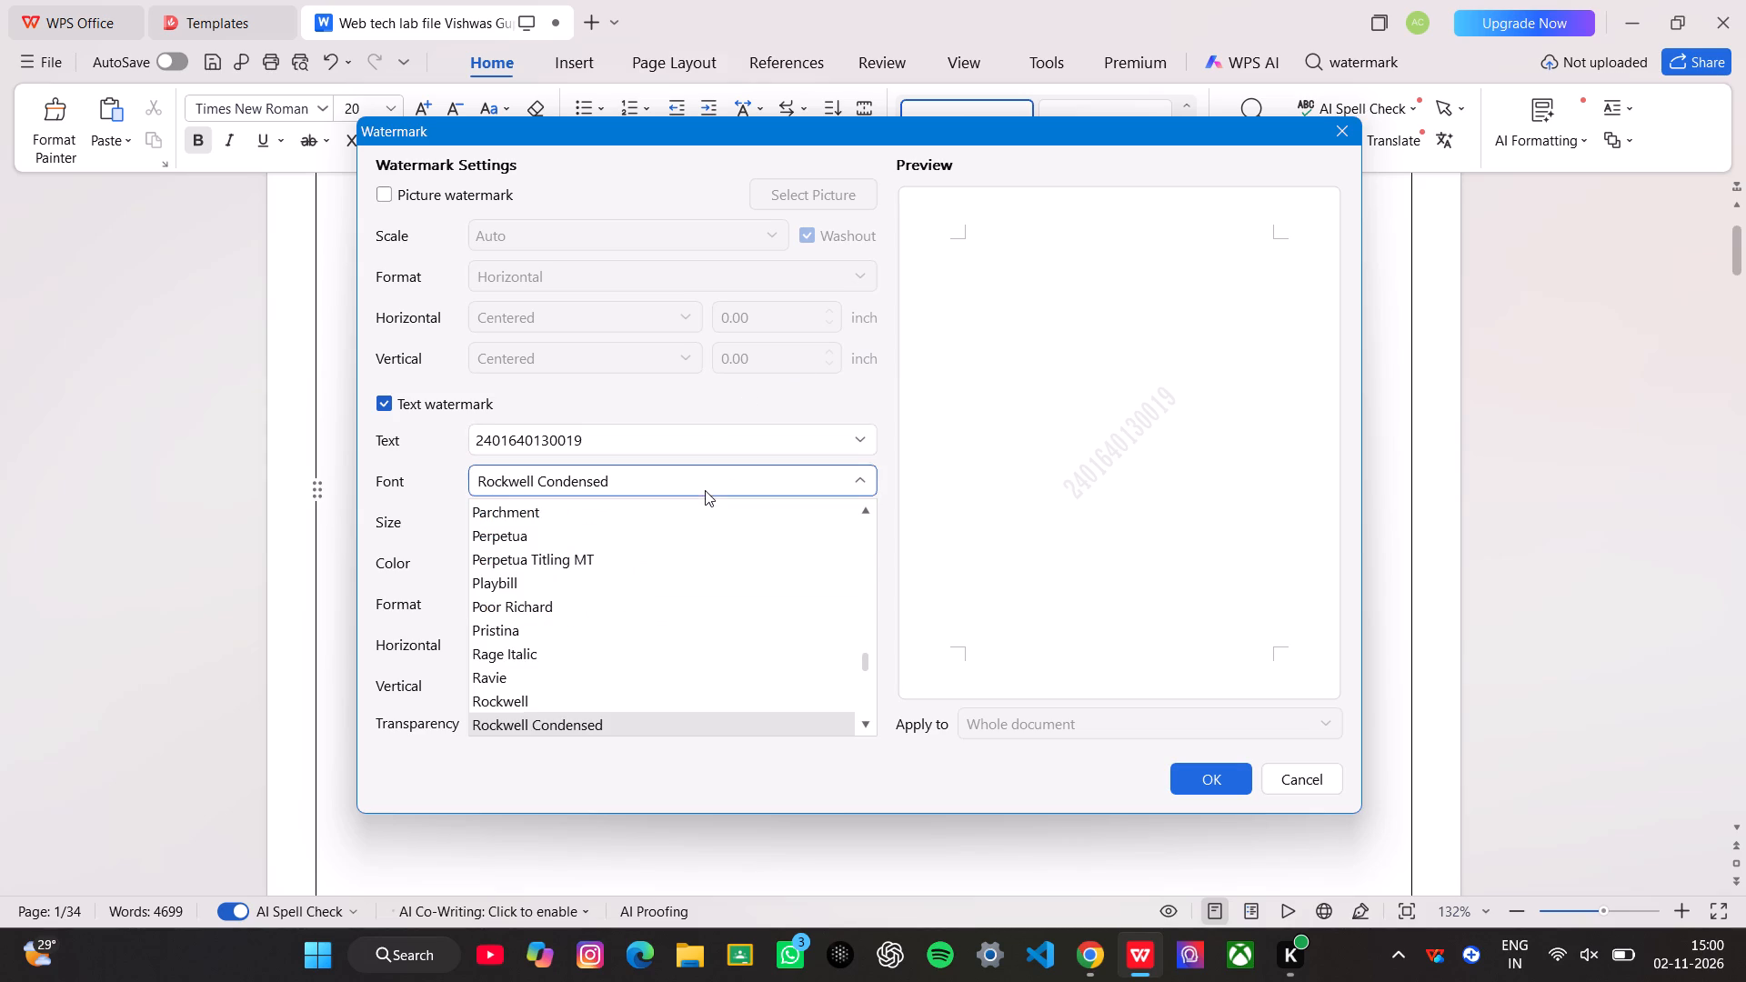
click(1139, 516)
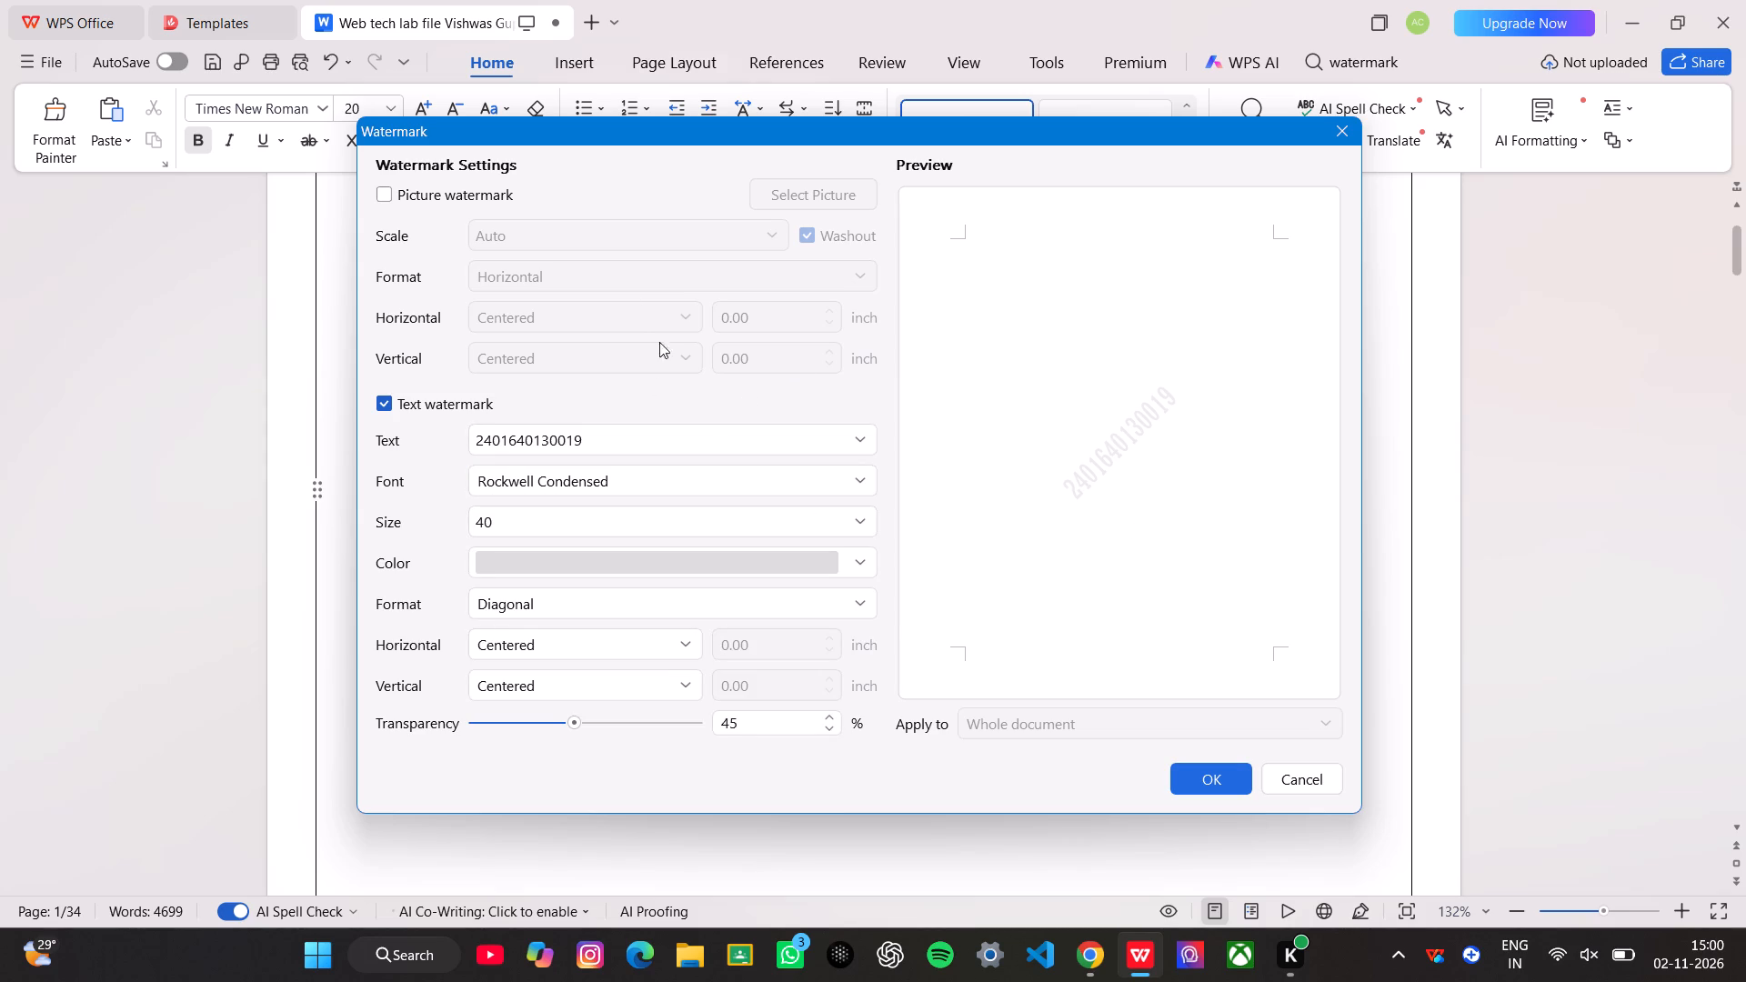
Set the text watermark's vertical position to Custom.
click(631, 310)
click(564, 681)
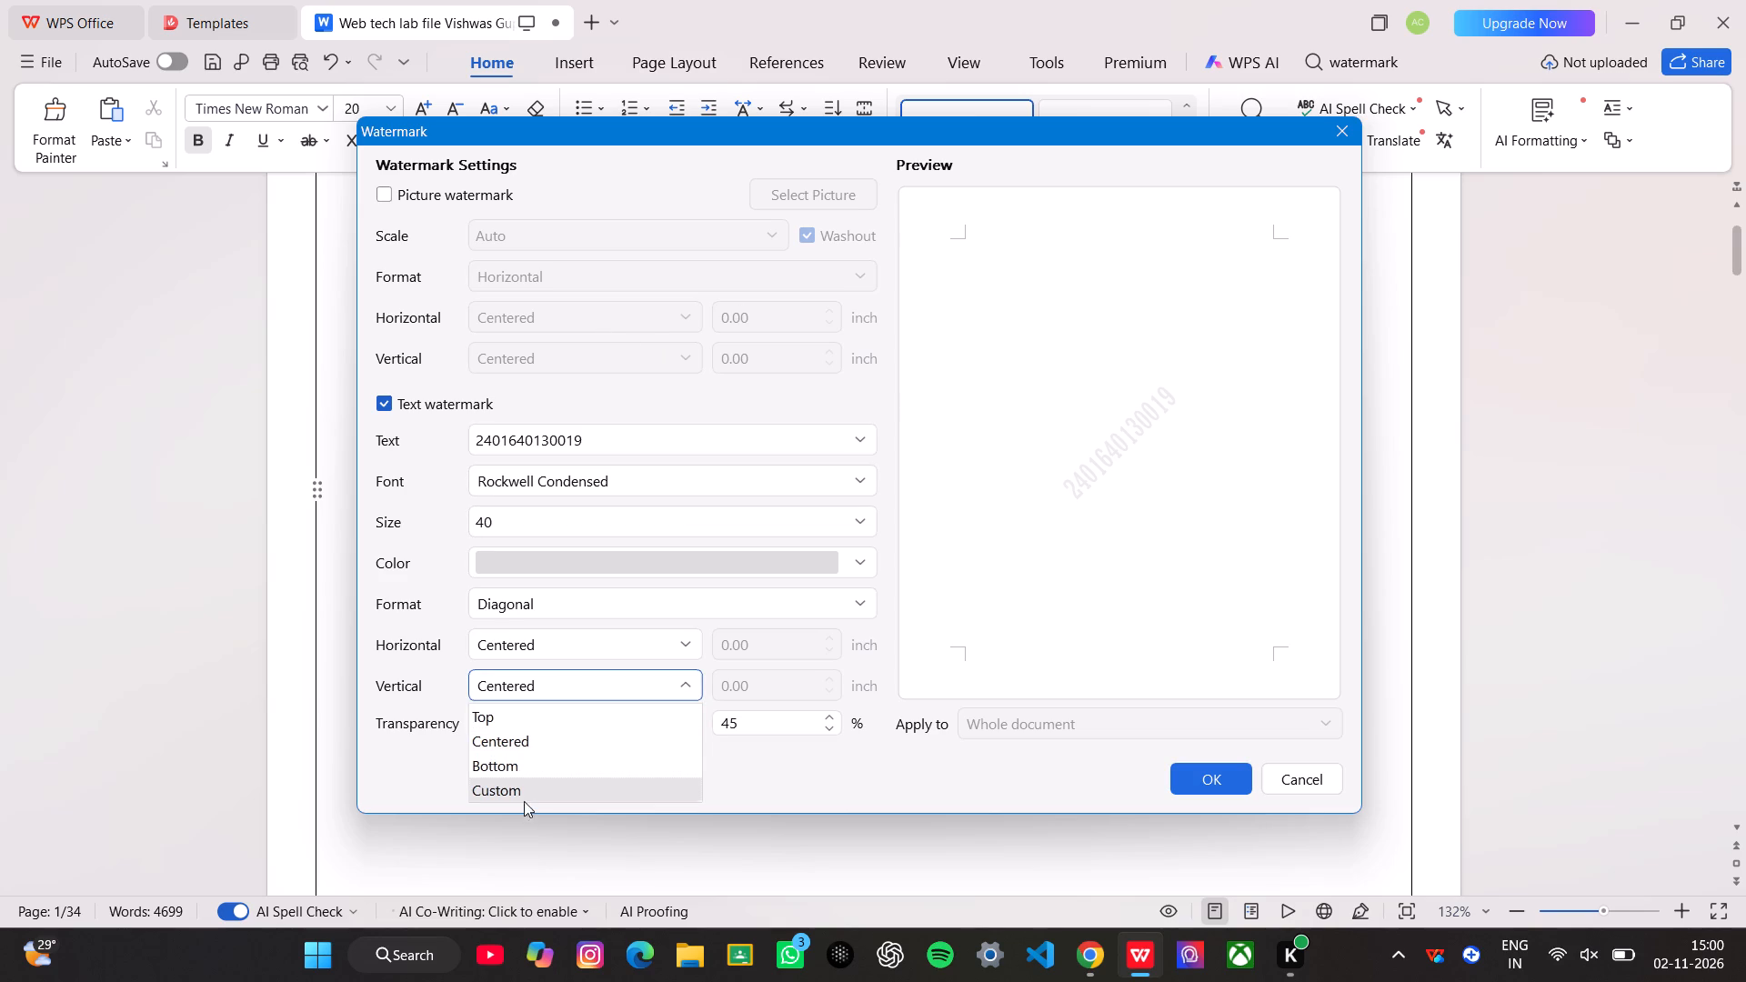
click(510, 797)
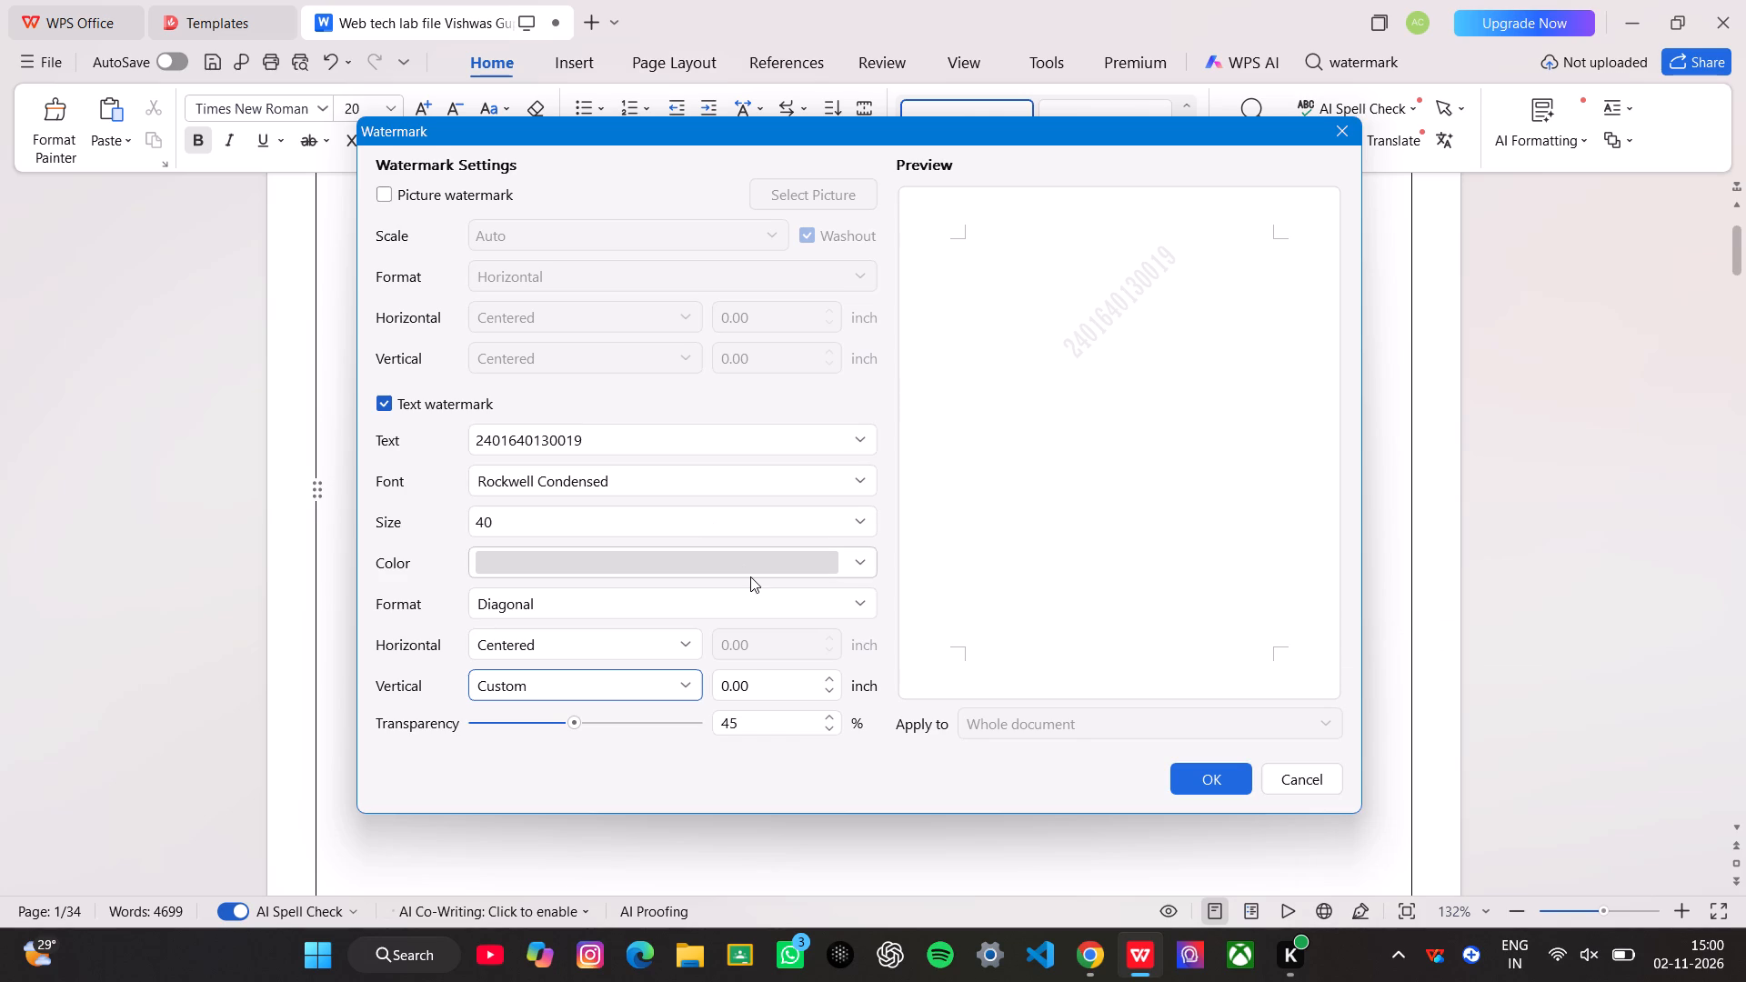
Open the colour choices for the watermark text.
click(869, 552)
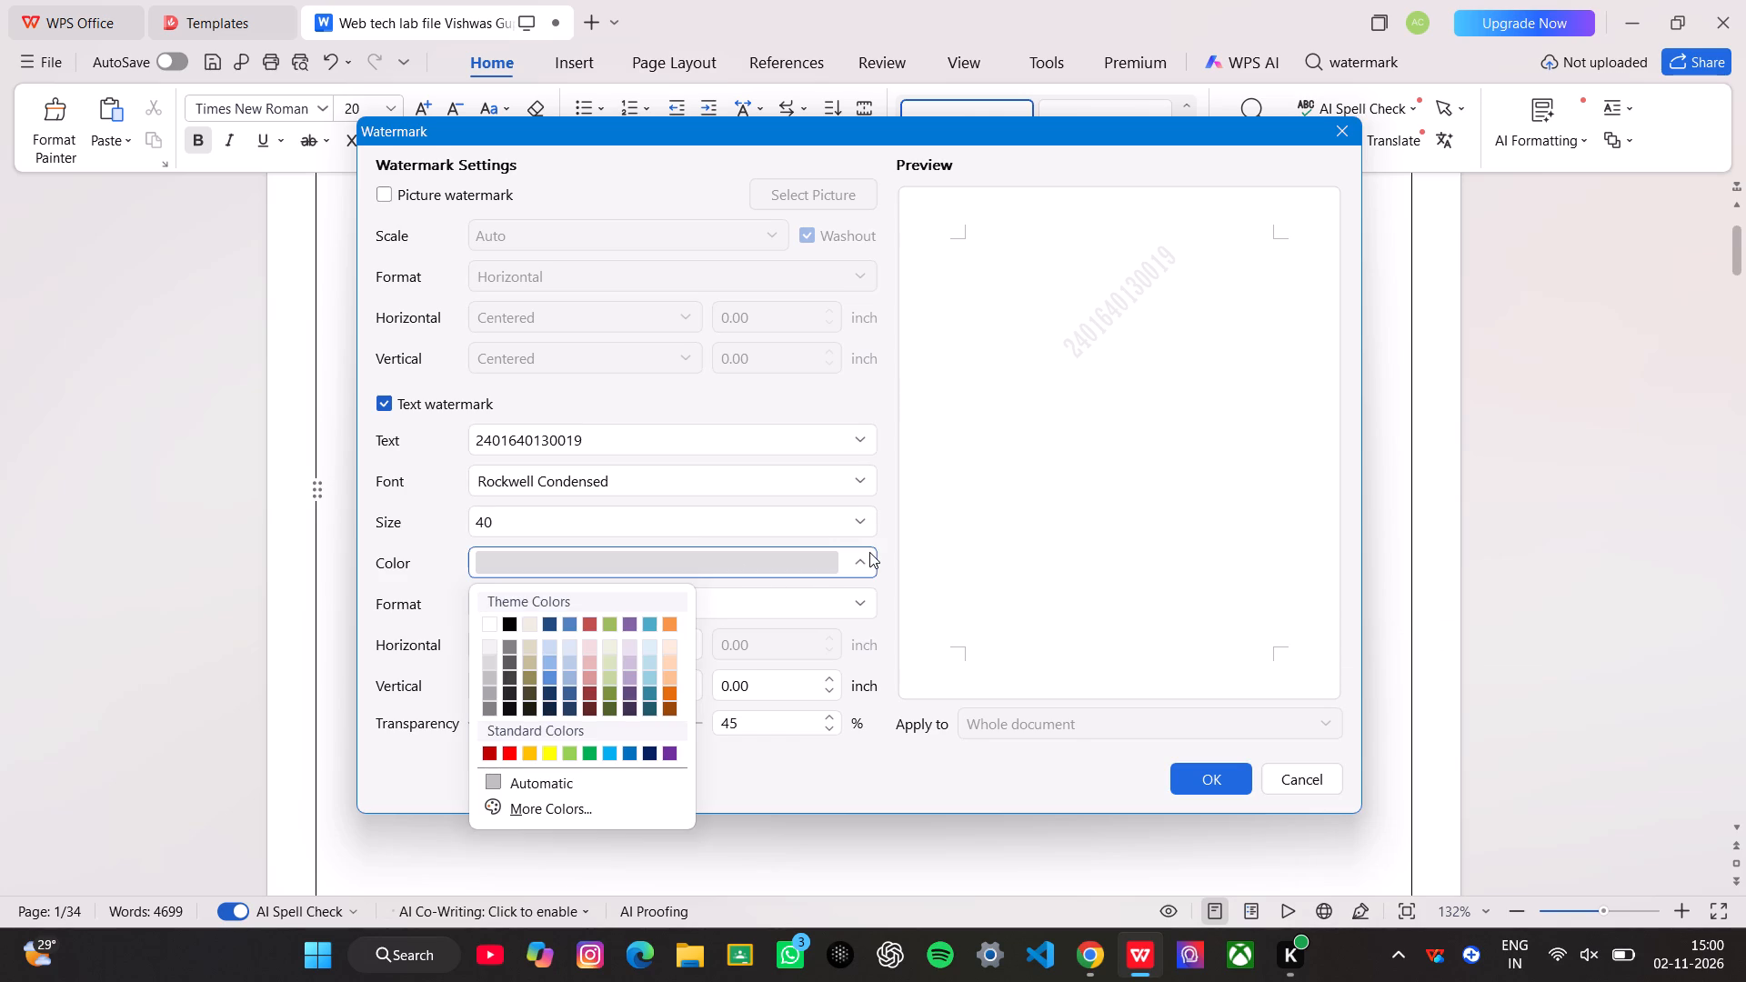
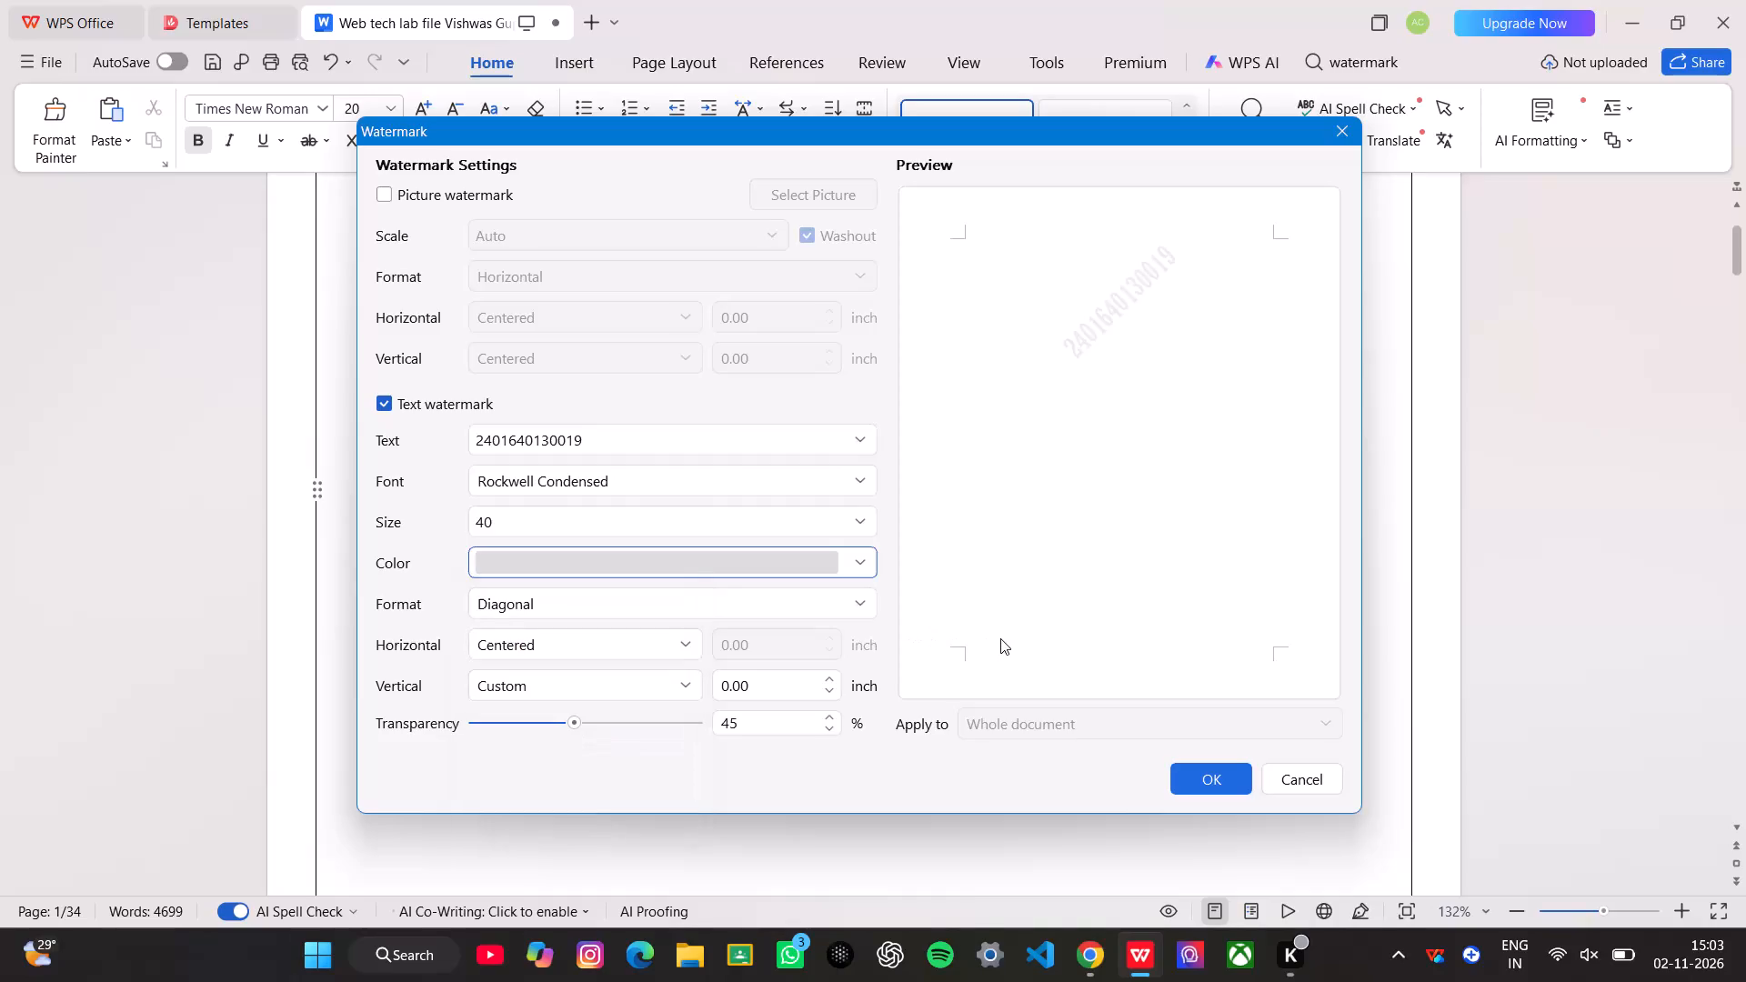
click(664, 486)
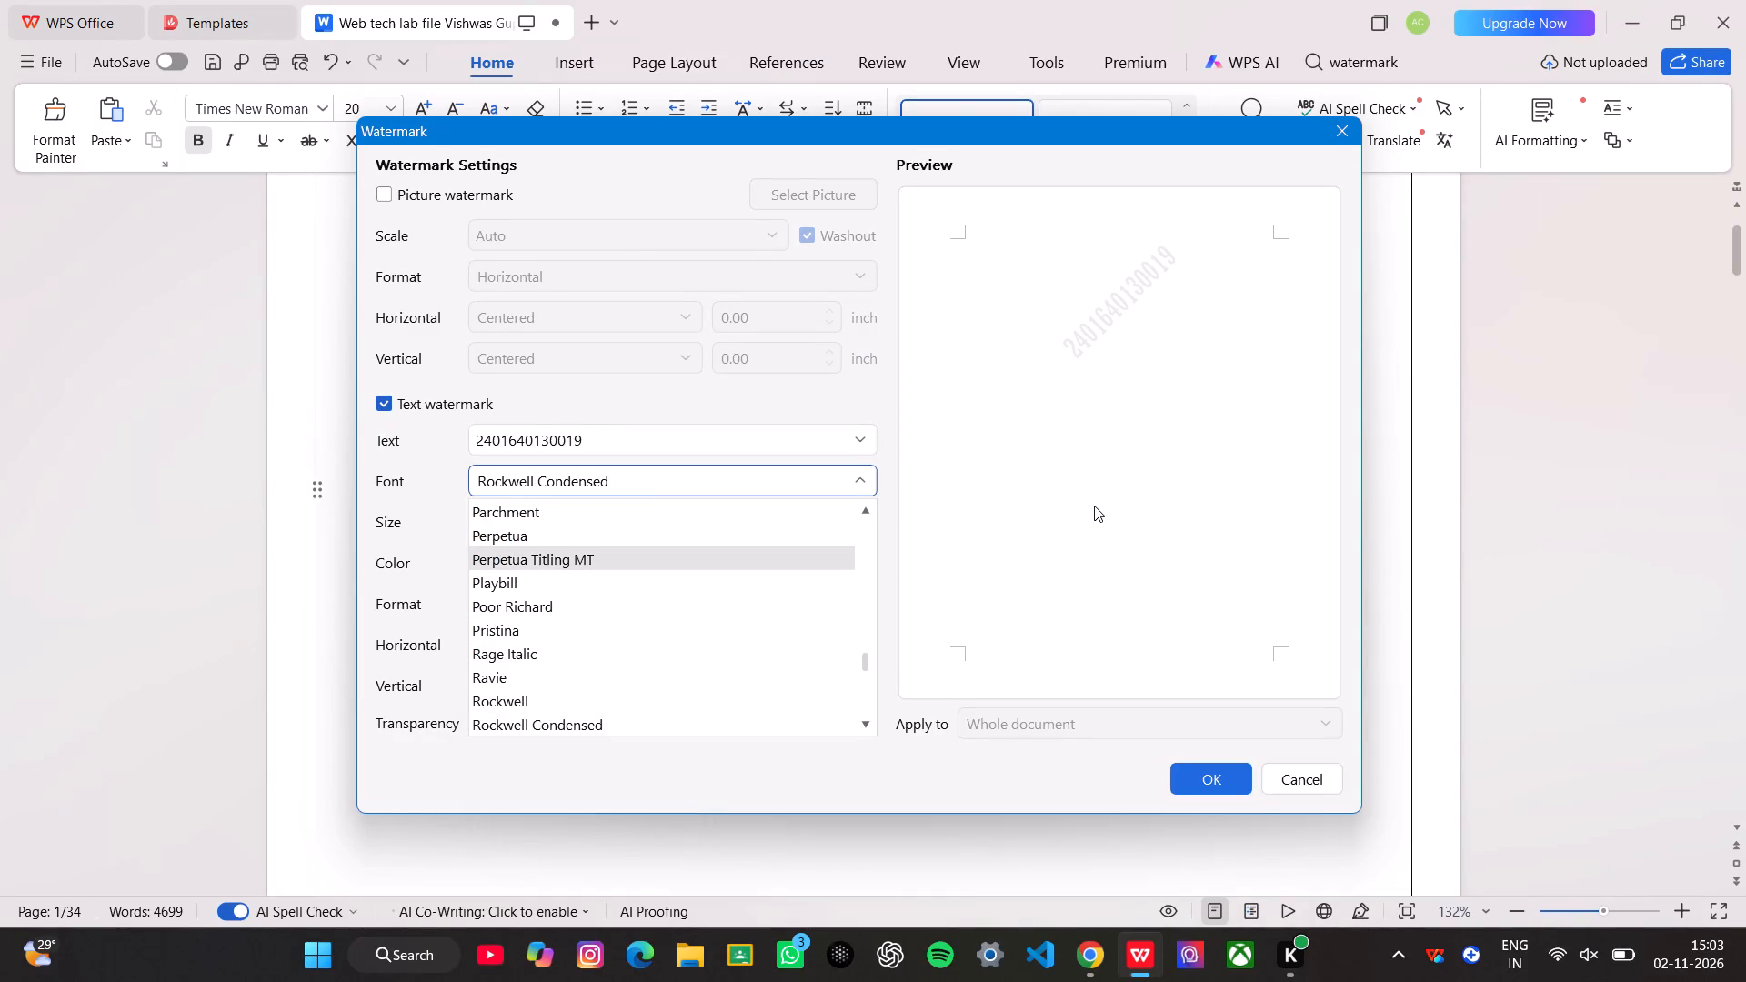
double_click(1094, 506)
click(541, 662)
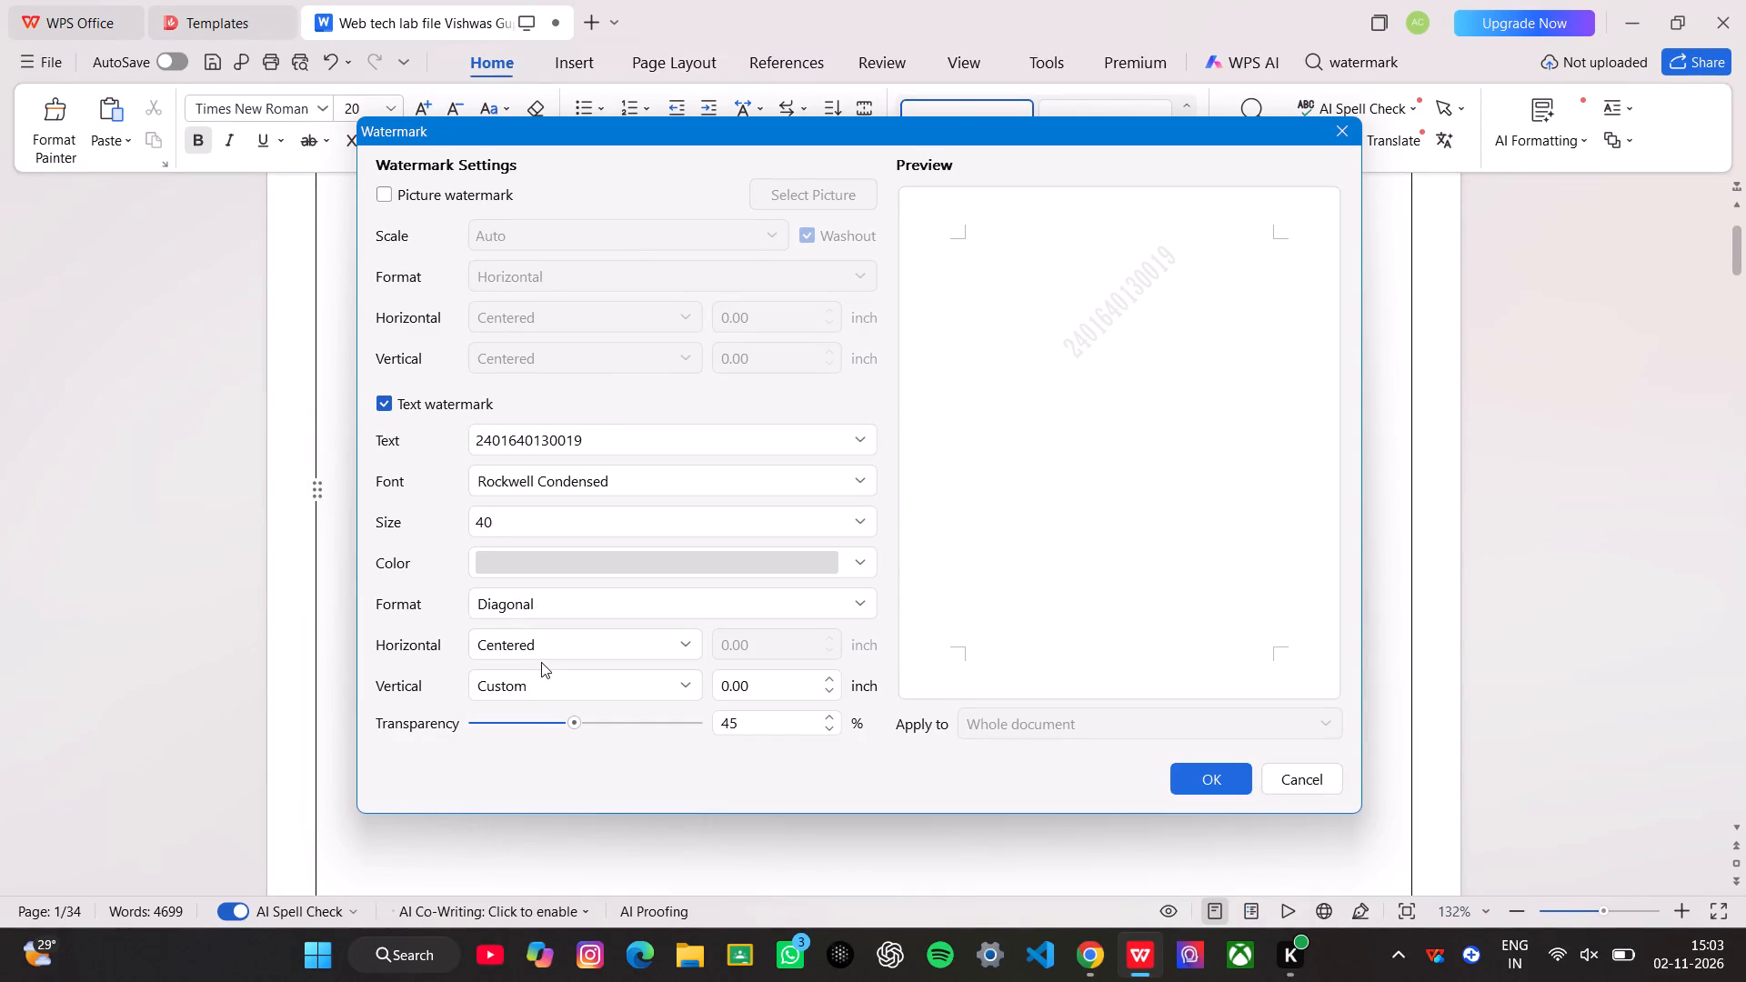
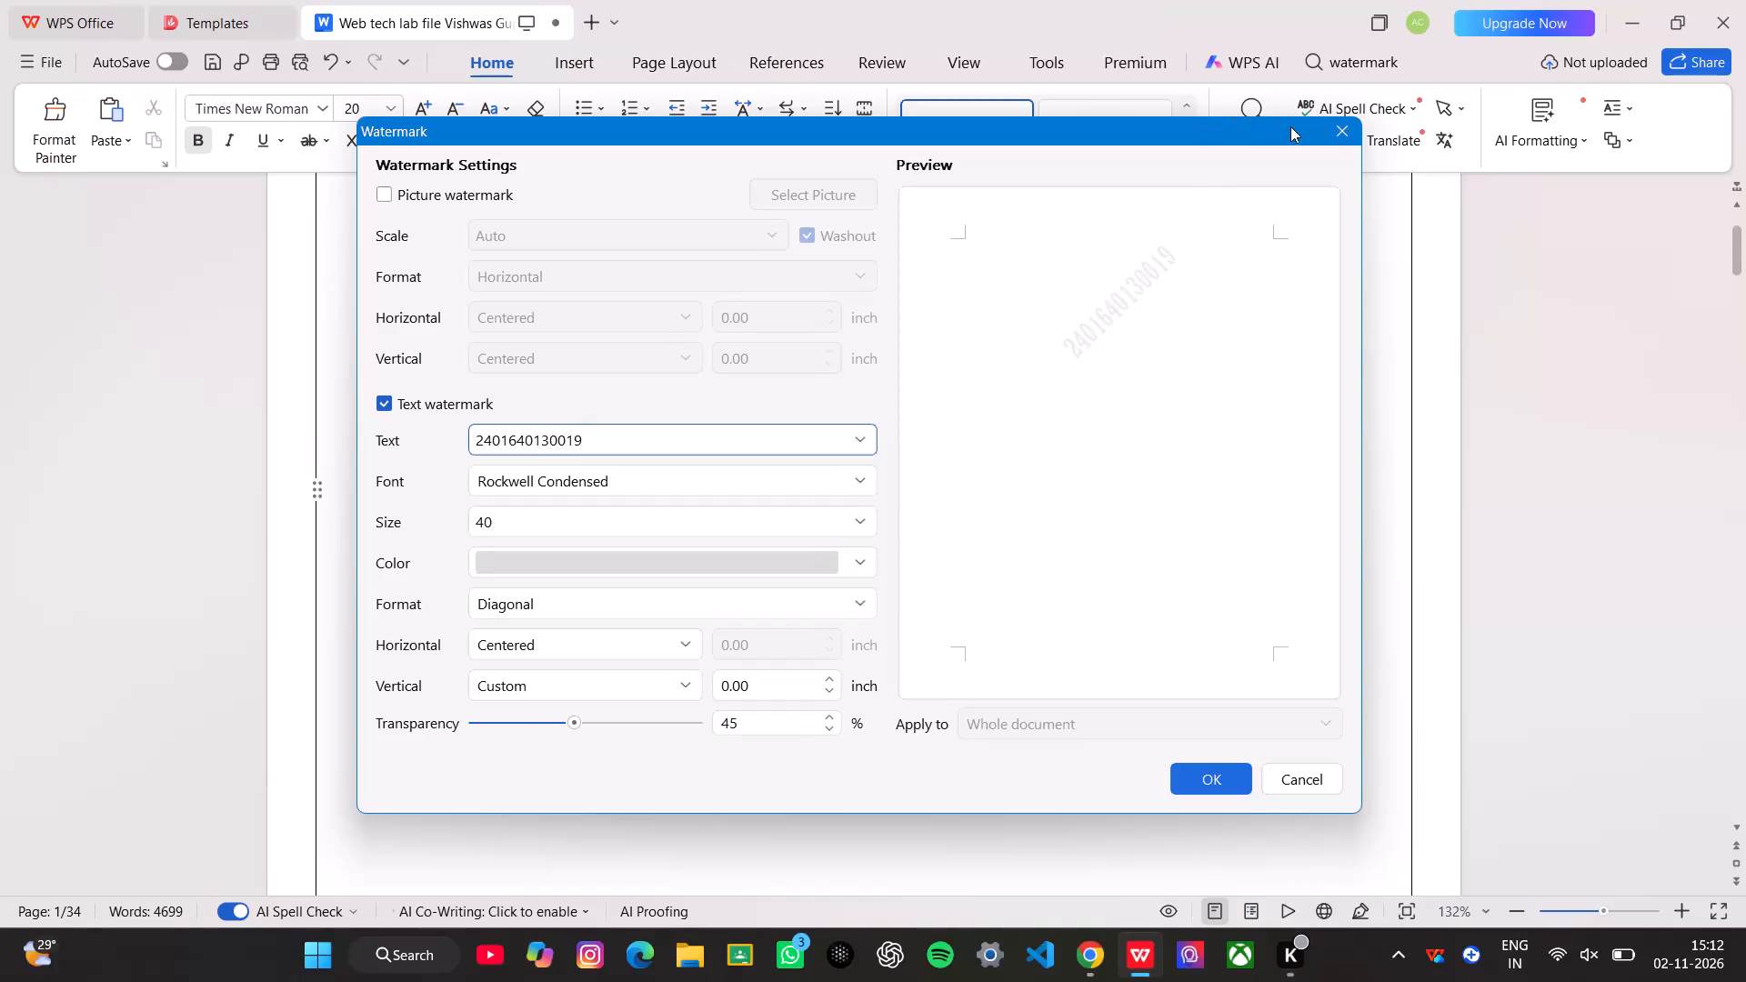
Close the watermark settings without applying them again.
click(1333, 134)
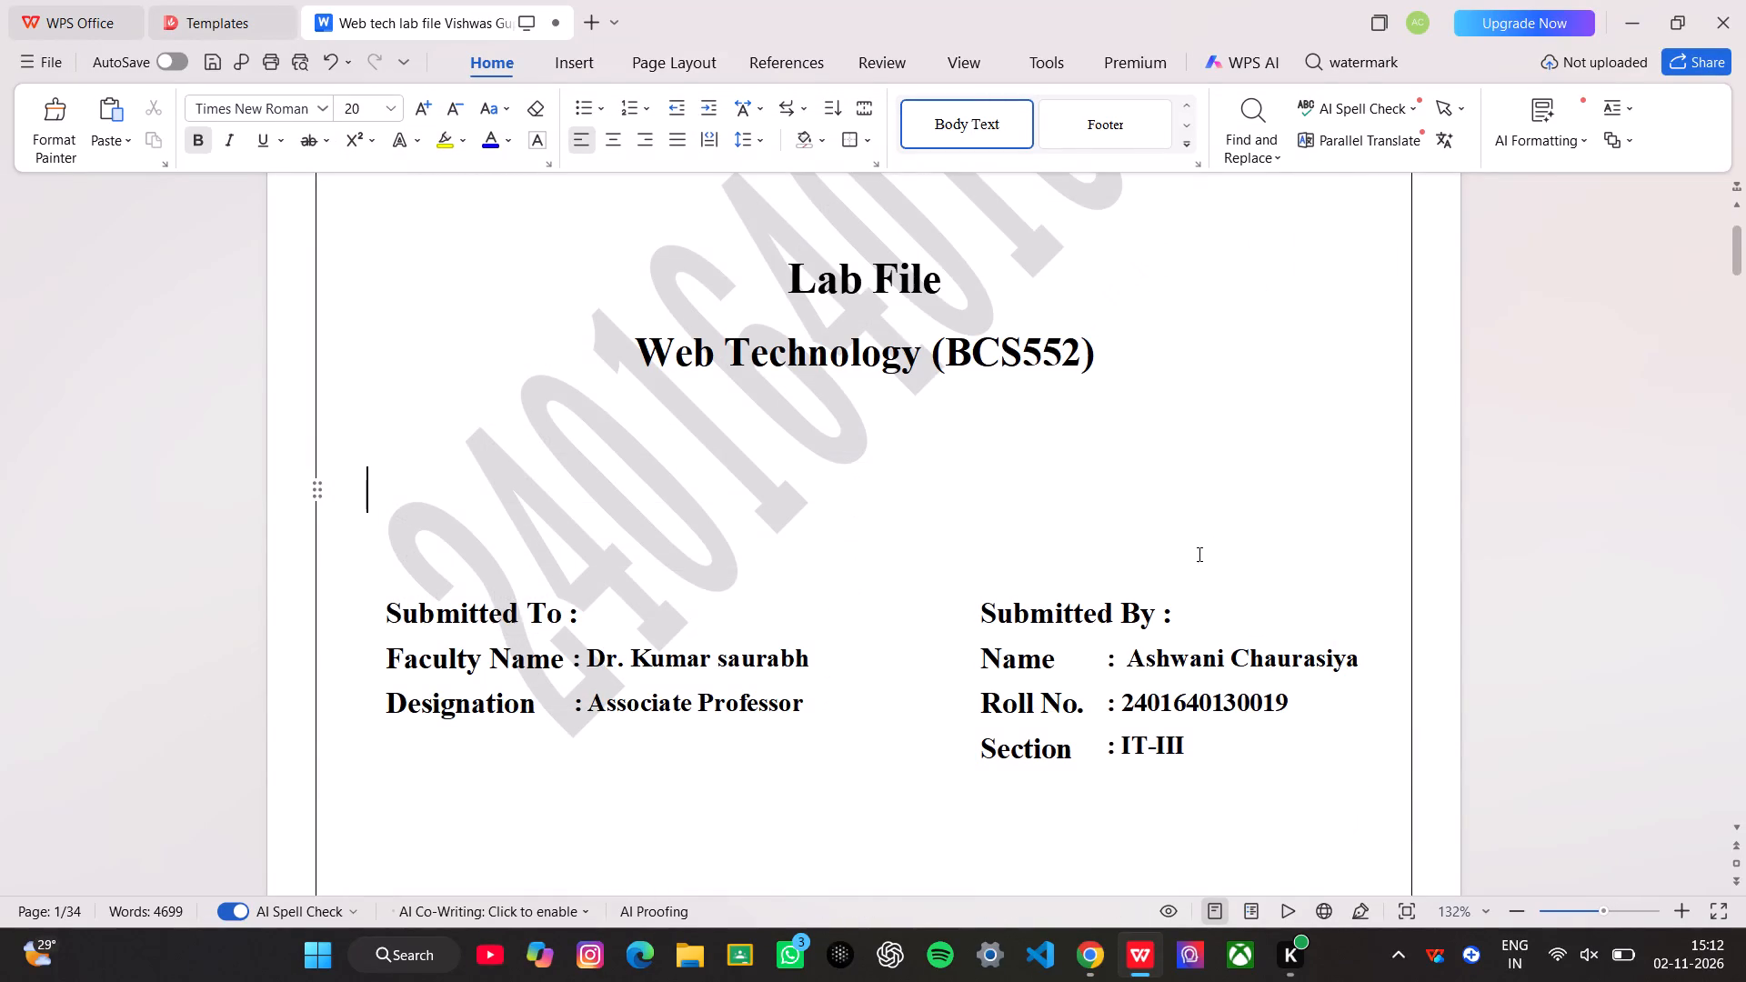
Review the diagonal roll-number watermark page by page, from the cover page through the experiments to Experiment No. 6.
scroll(1191, 558, up, 3)
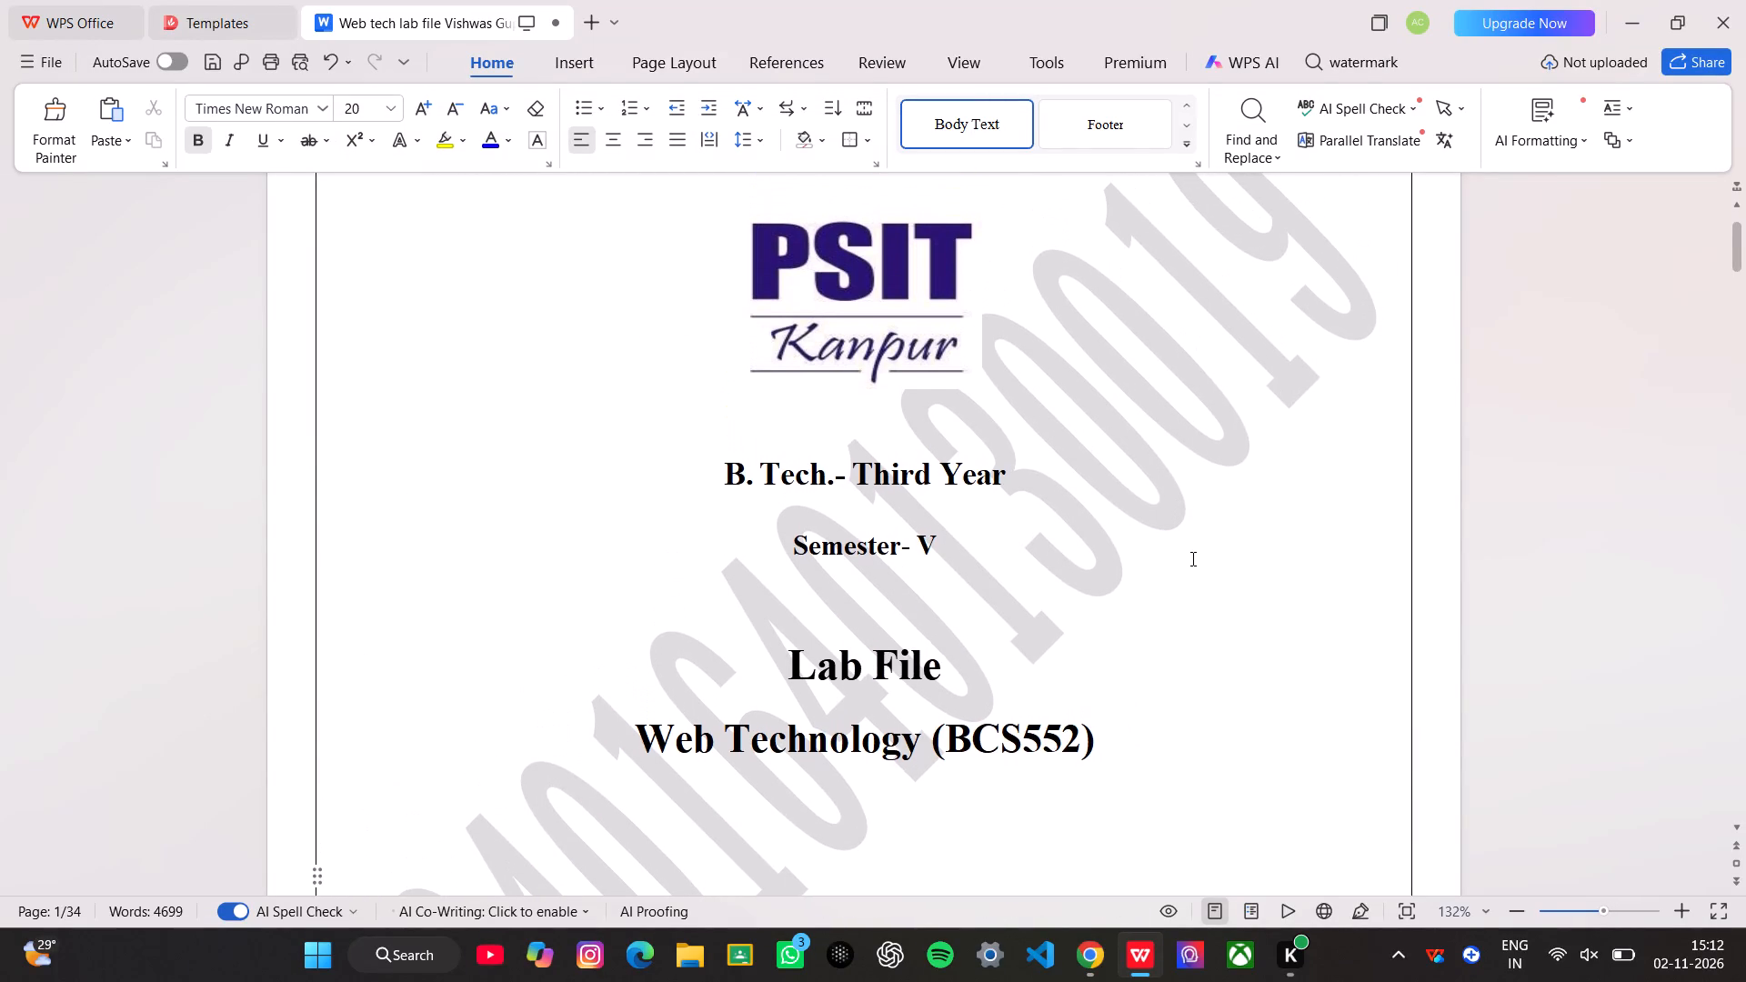
scroll(1191, 558, down, 15)
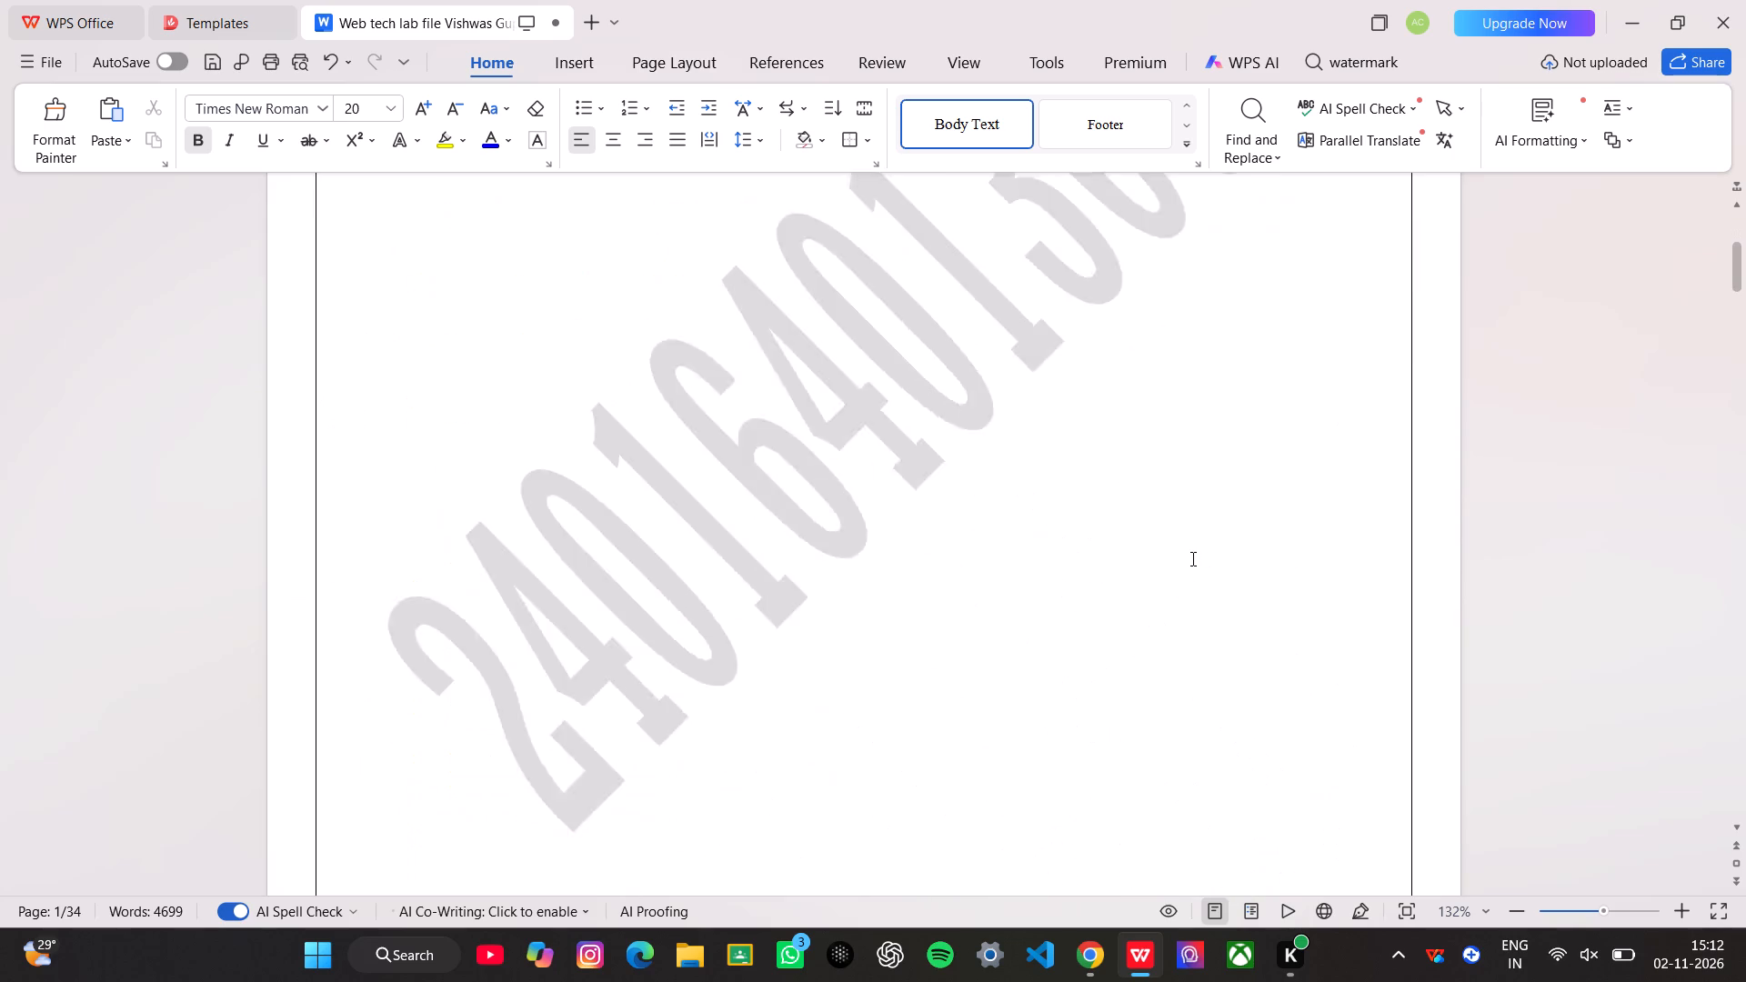
scroll(1191, 558, down, 20)
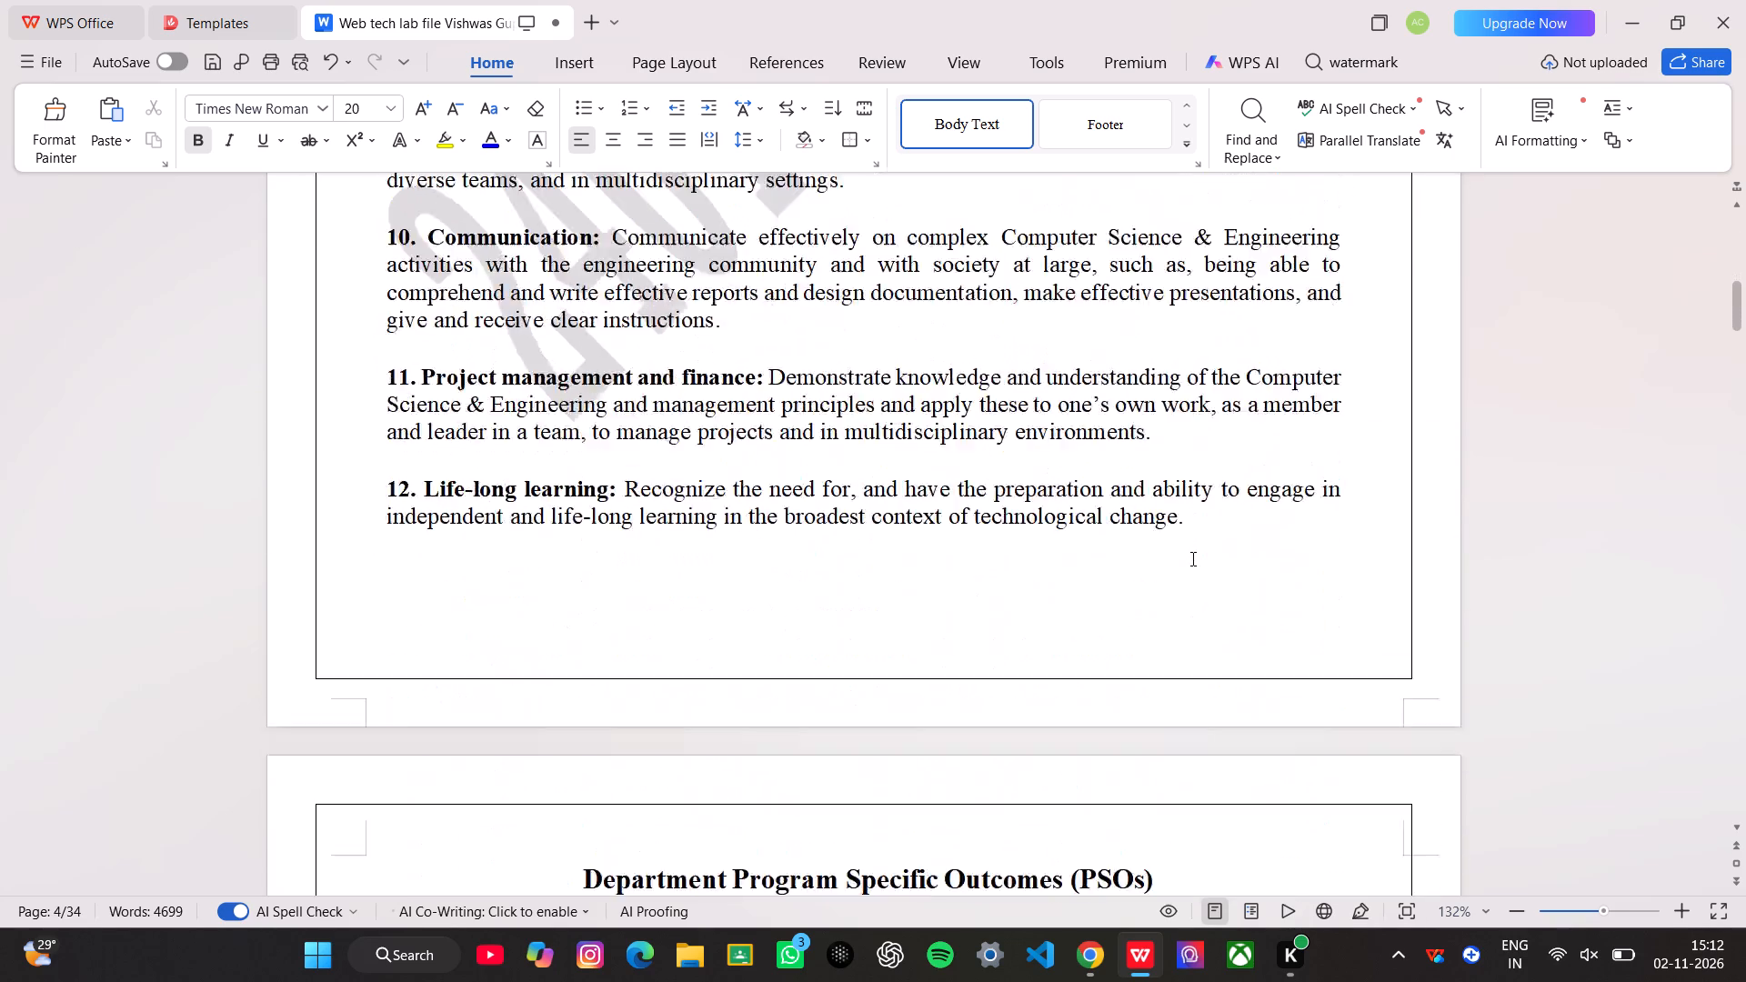
scroll(1191, 558, down, 15)
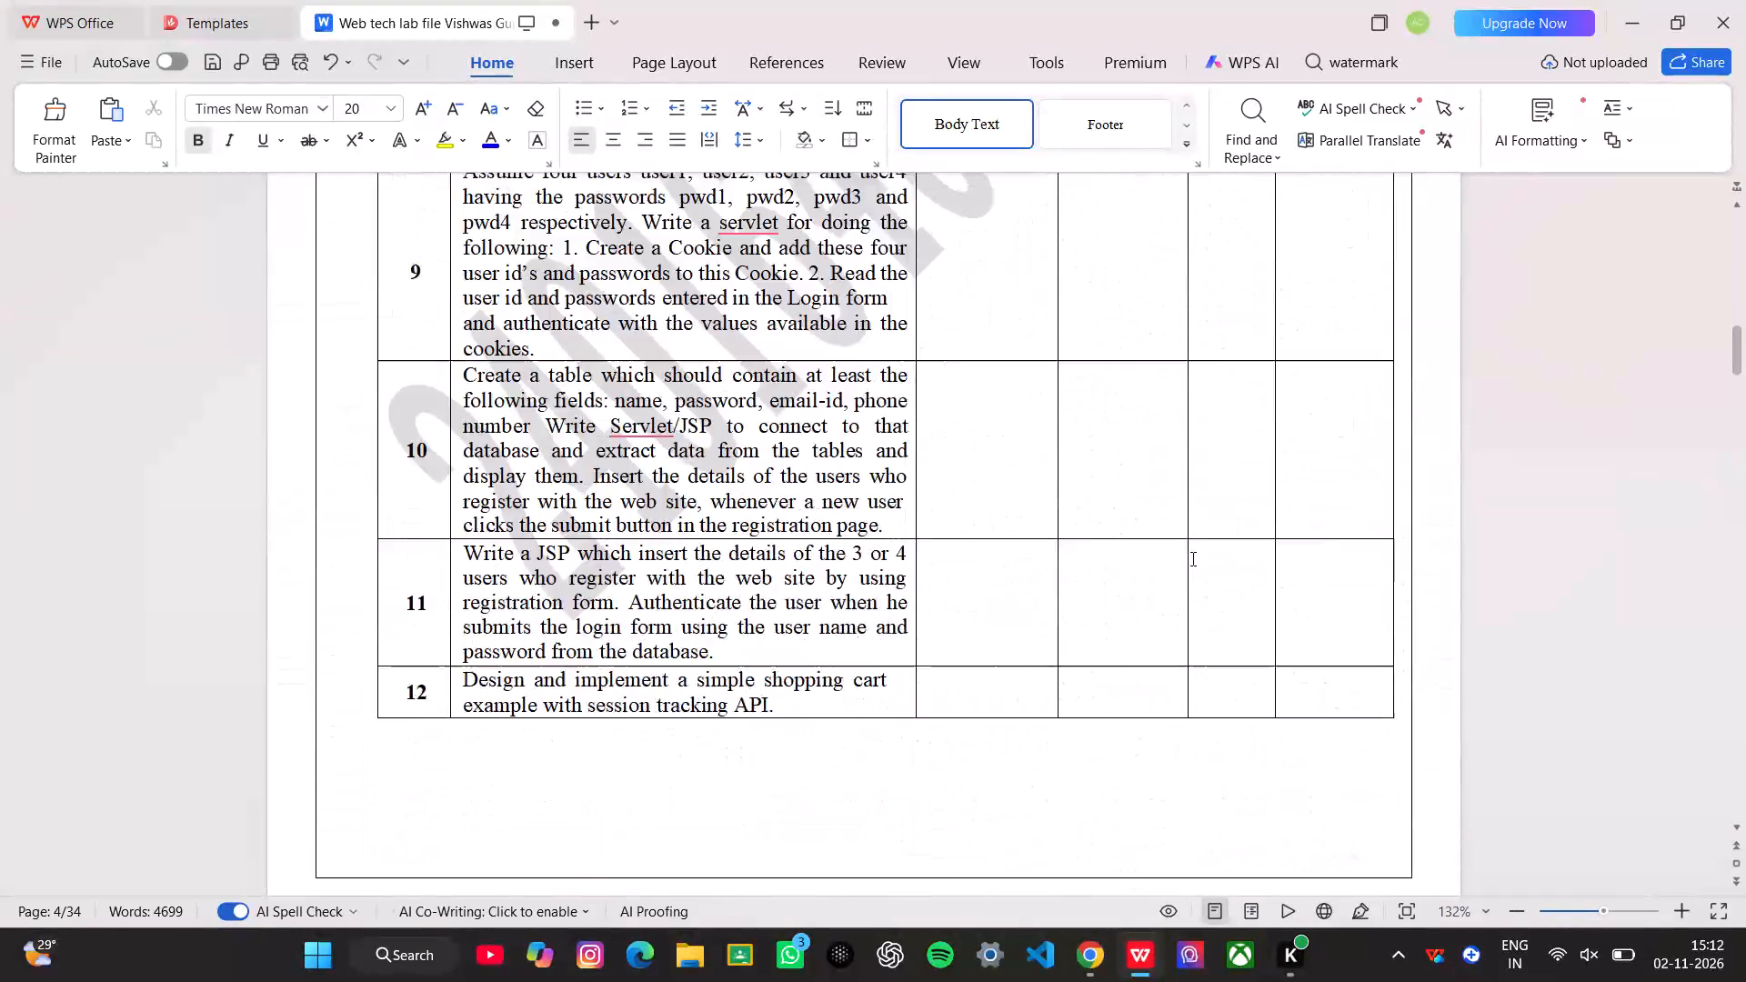
scroll(1191, 558, down, 11)
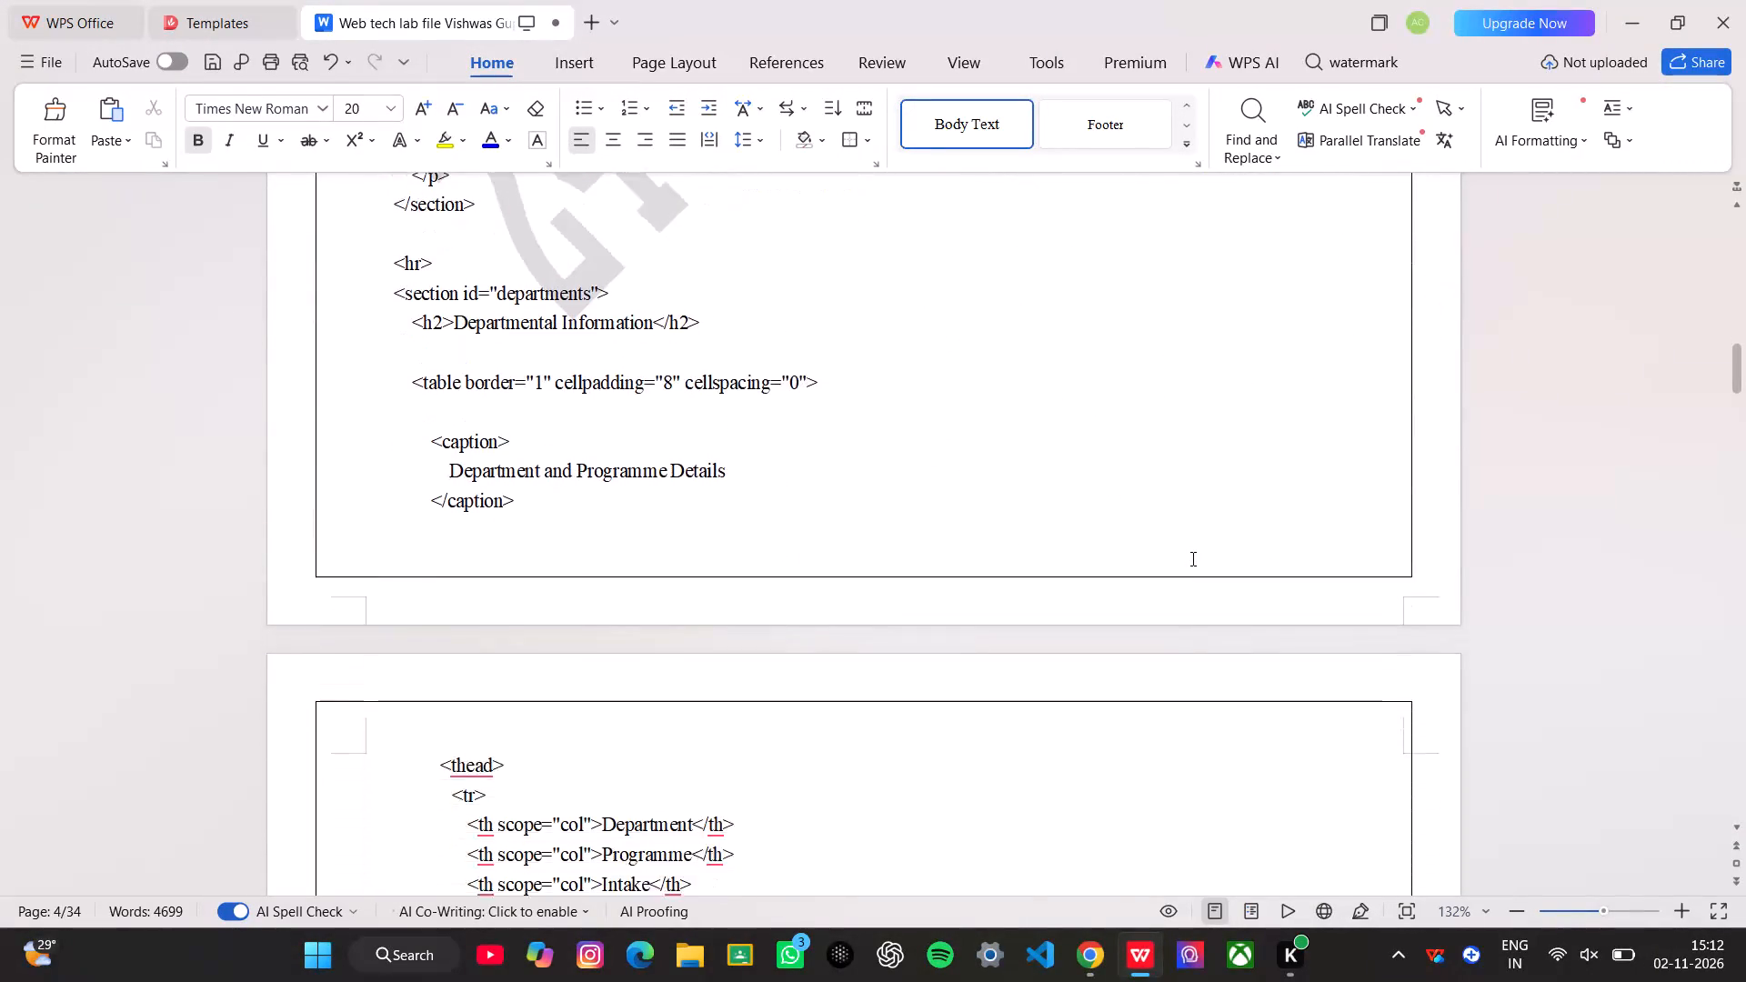
scroll(1191, 558, down, 17)
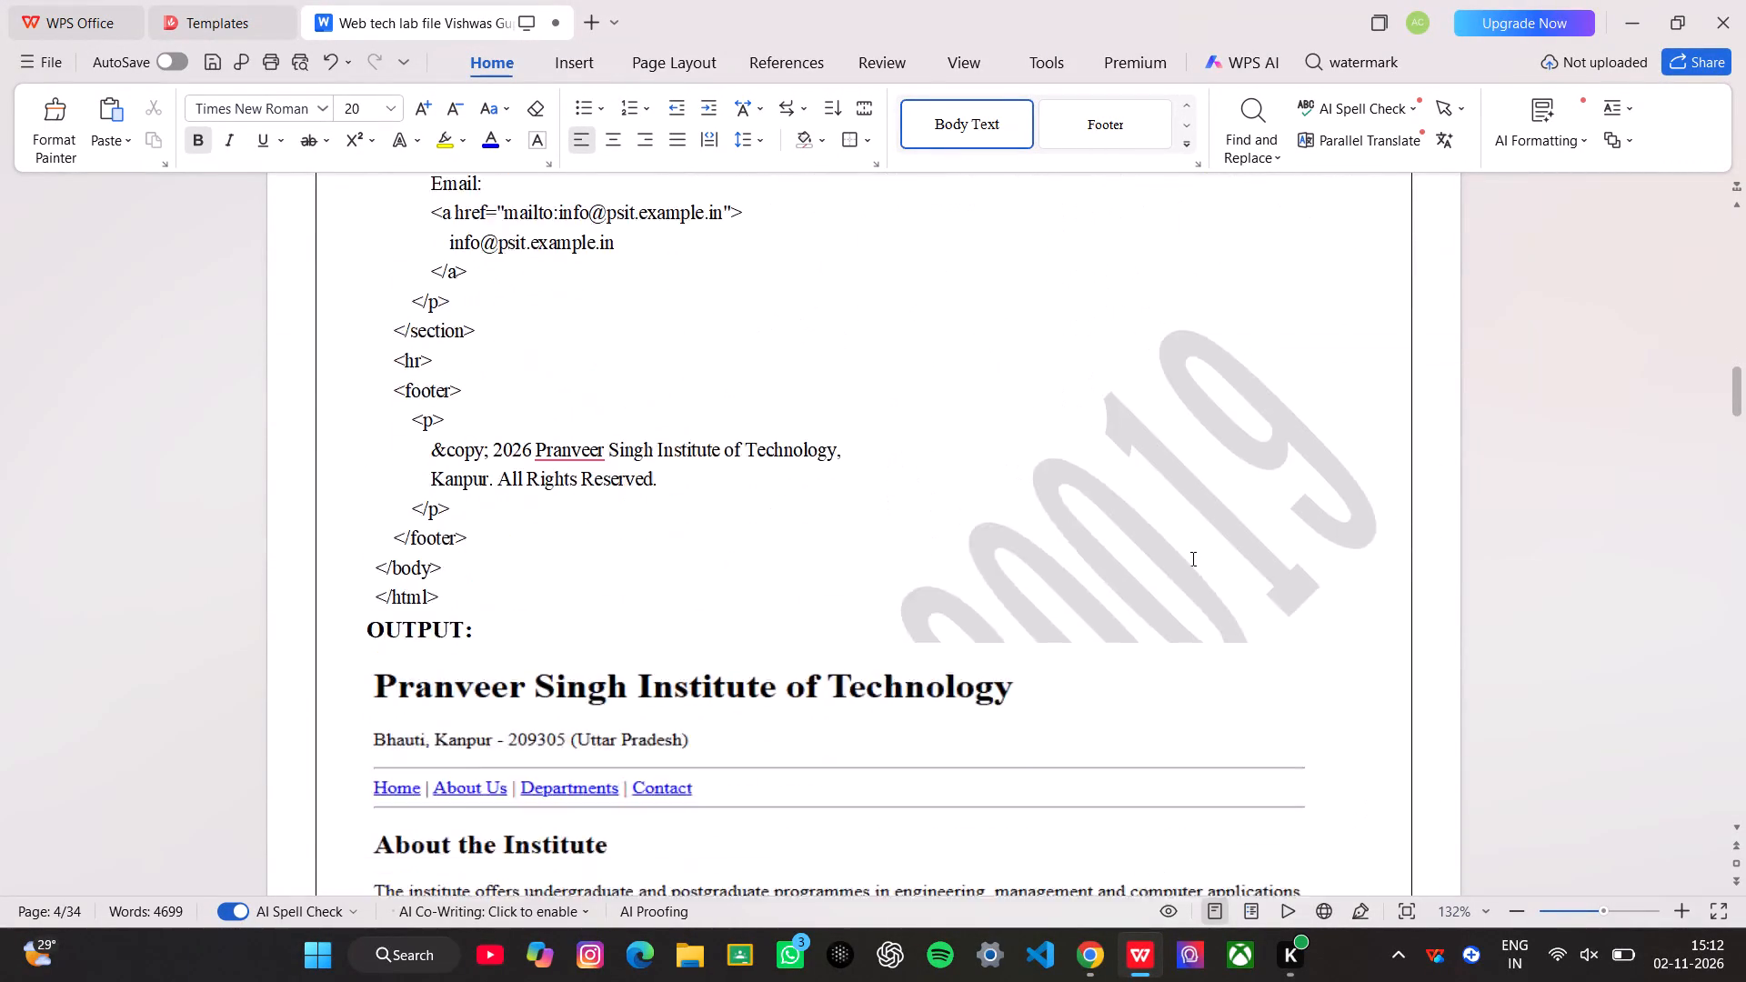
scroll(1191, 558, right, 1)
scroll(1191, 558, up, 1)
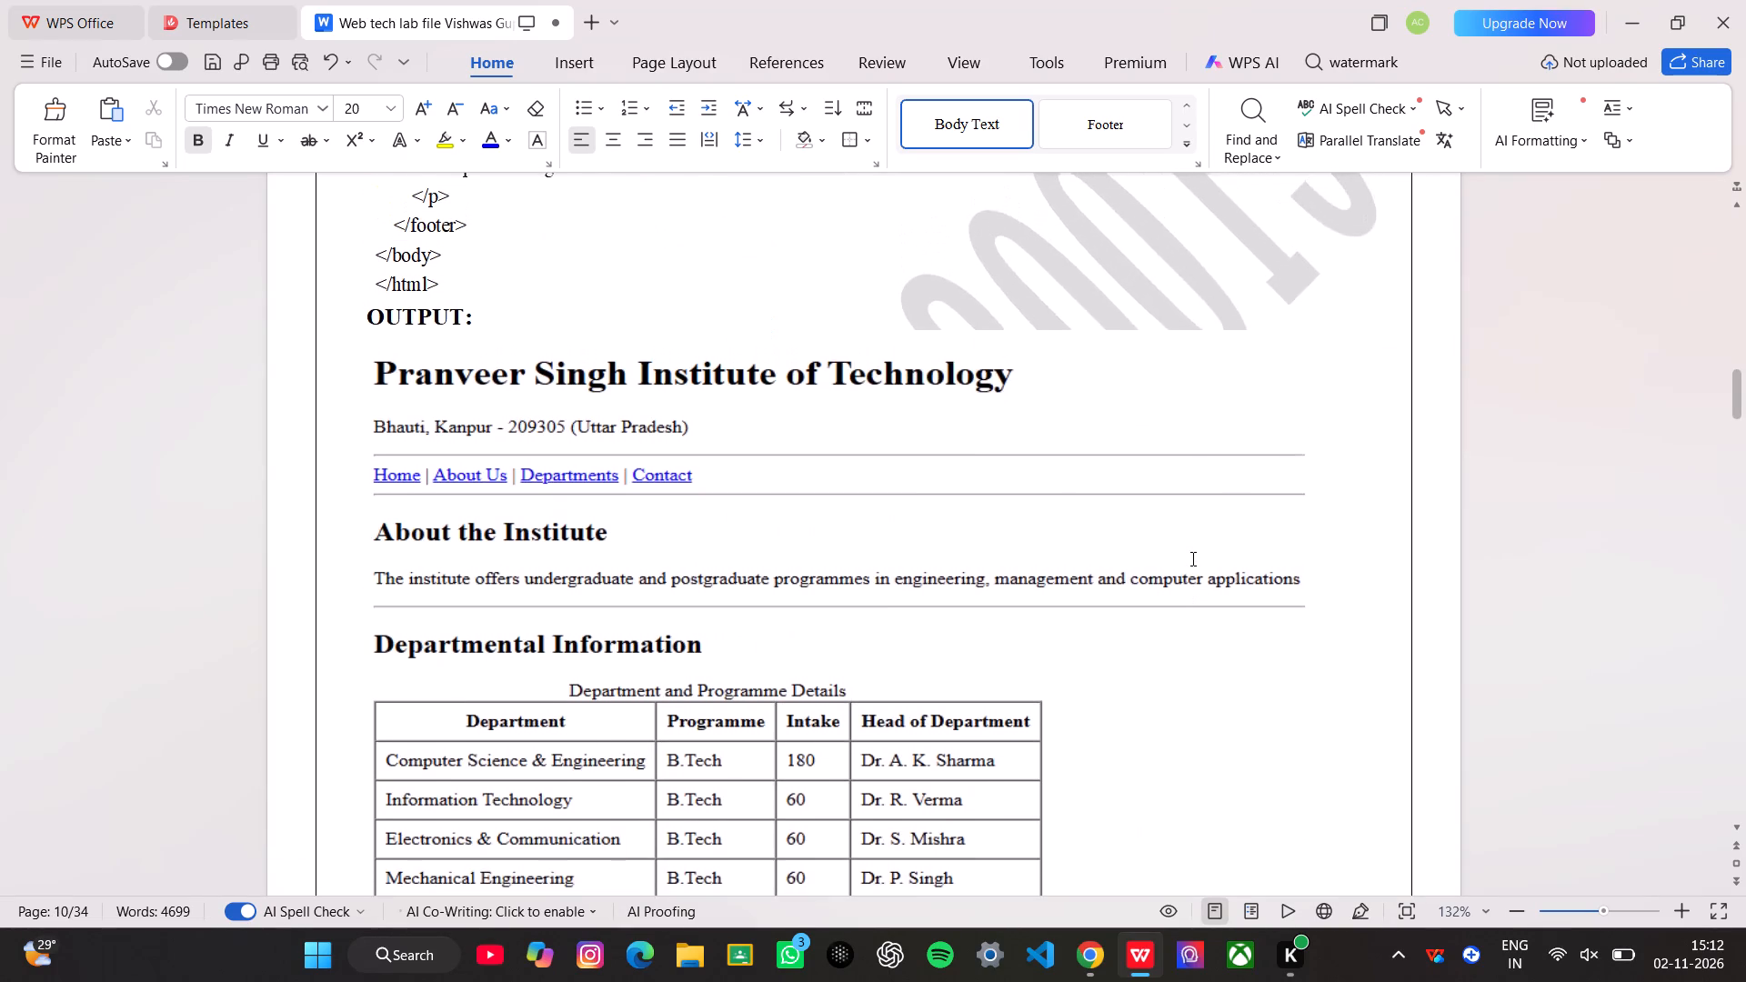
scroll(1191, 558, up, 2)
scroll(1191, 558, down, 13)
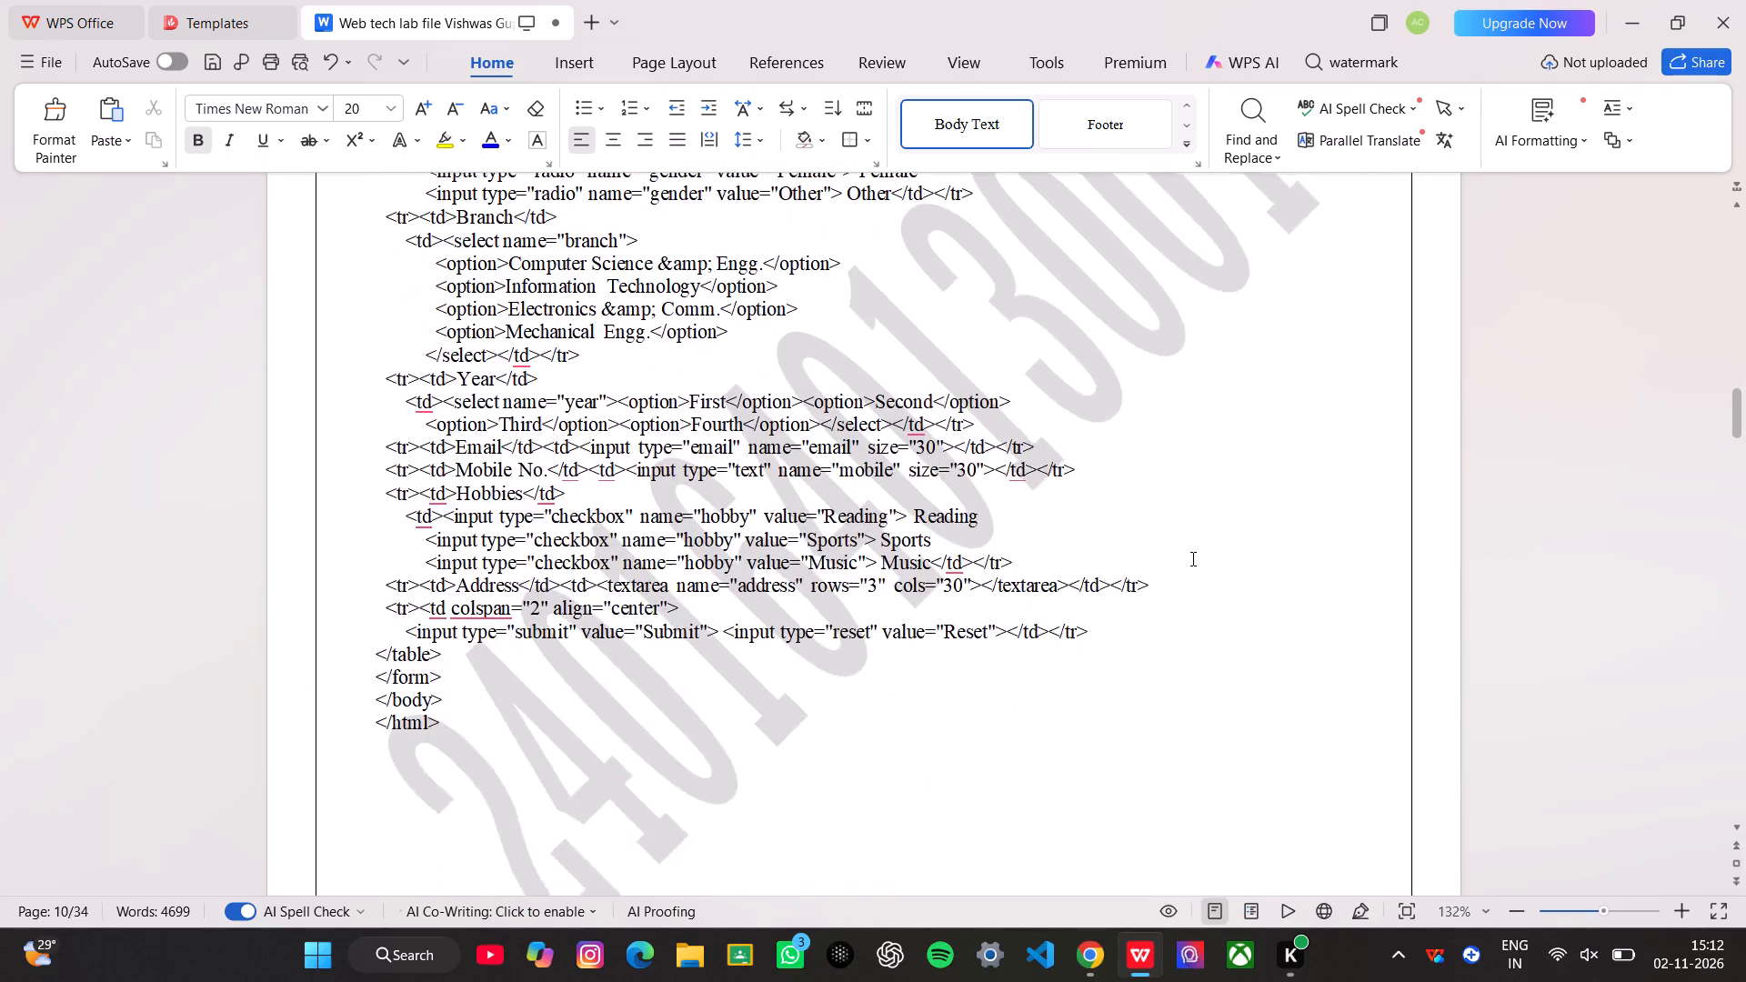
scroll(1191, 558, down, 10)
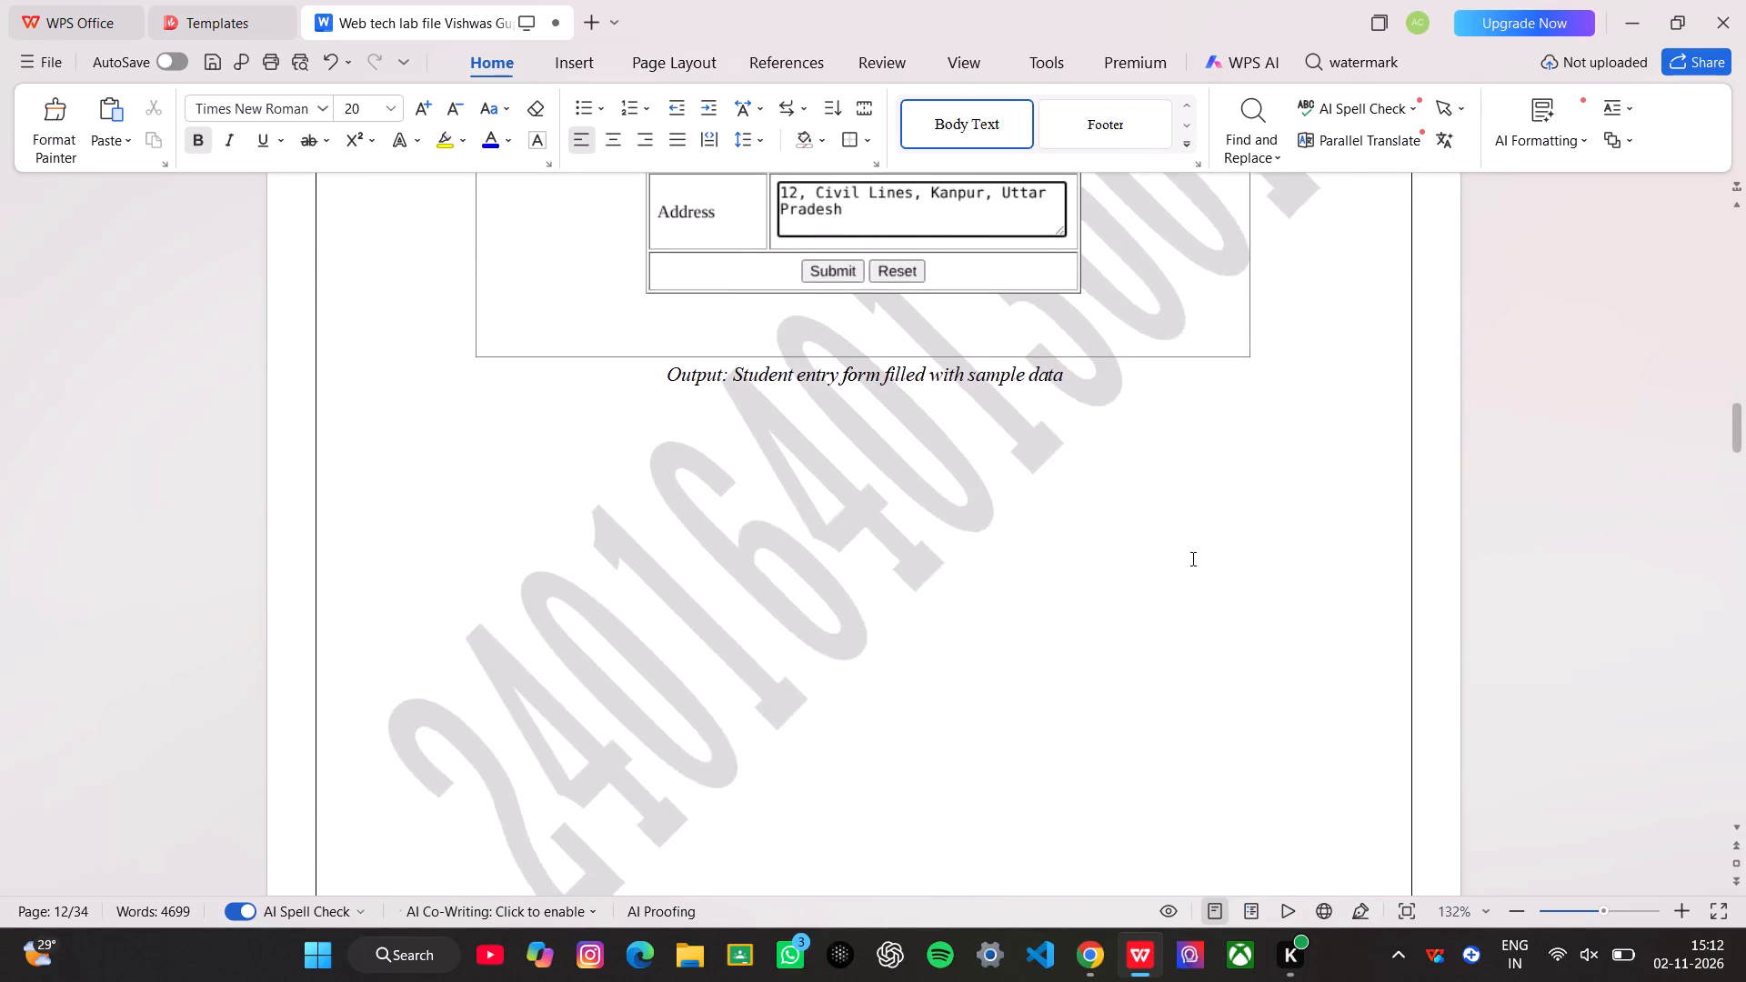
scroll(1191, 558, down, 12)
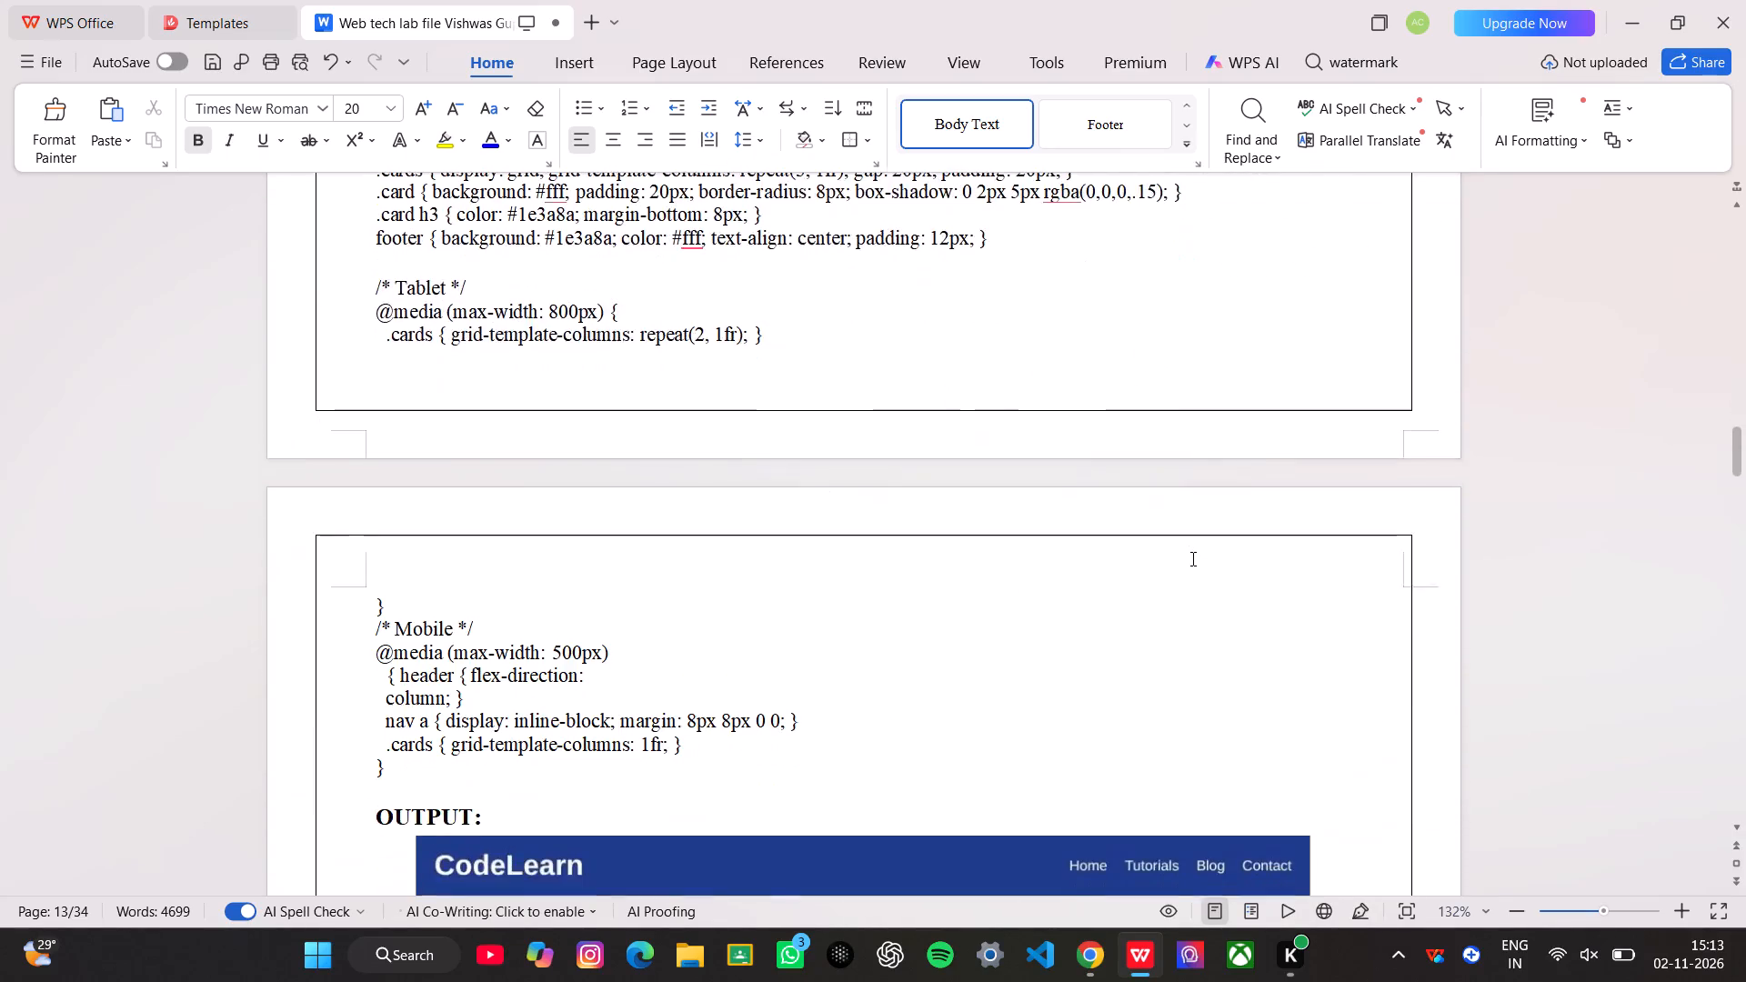
scroll(1191, 558, down, 11)
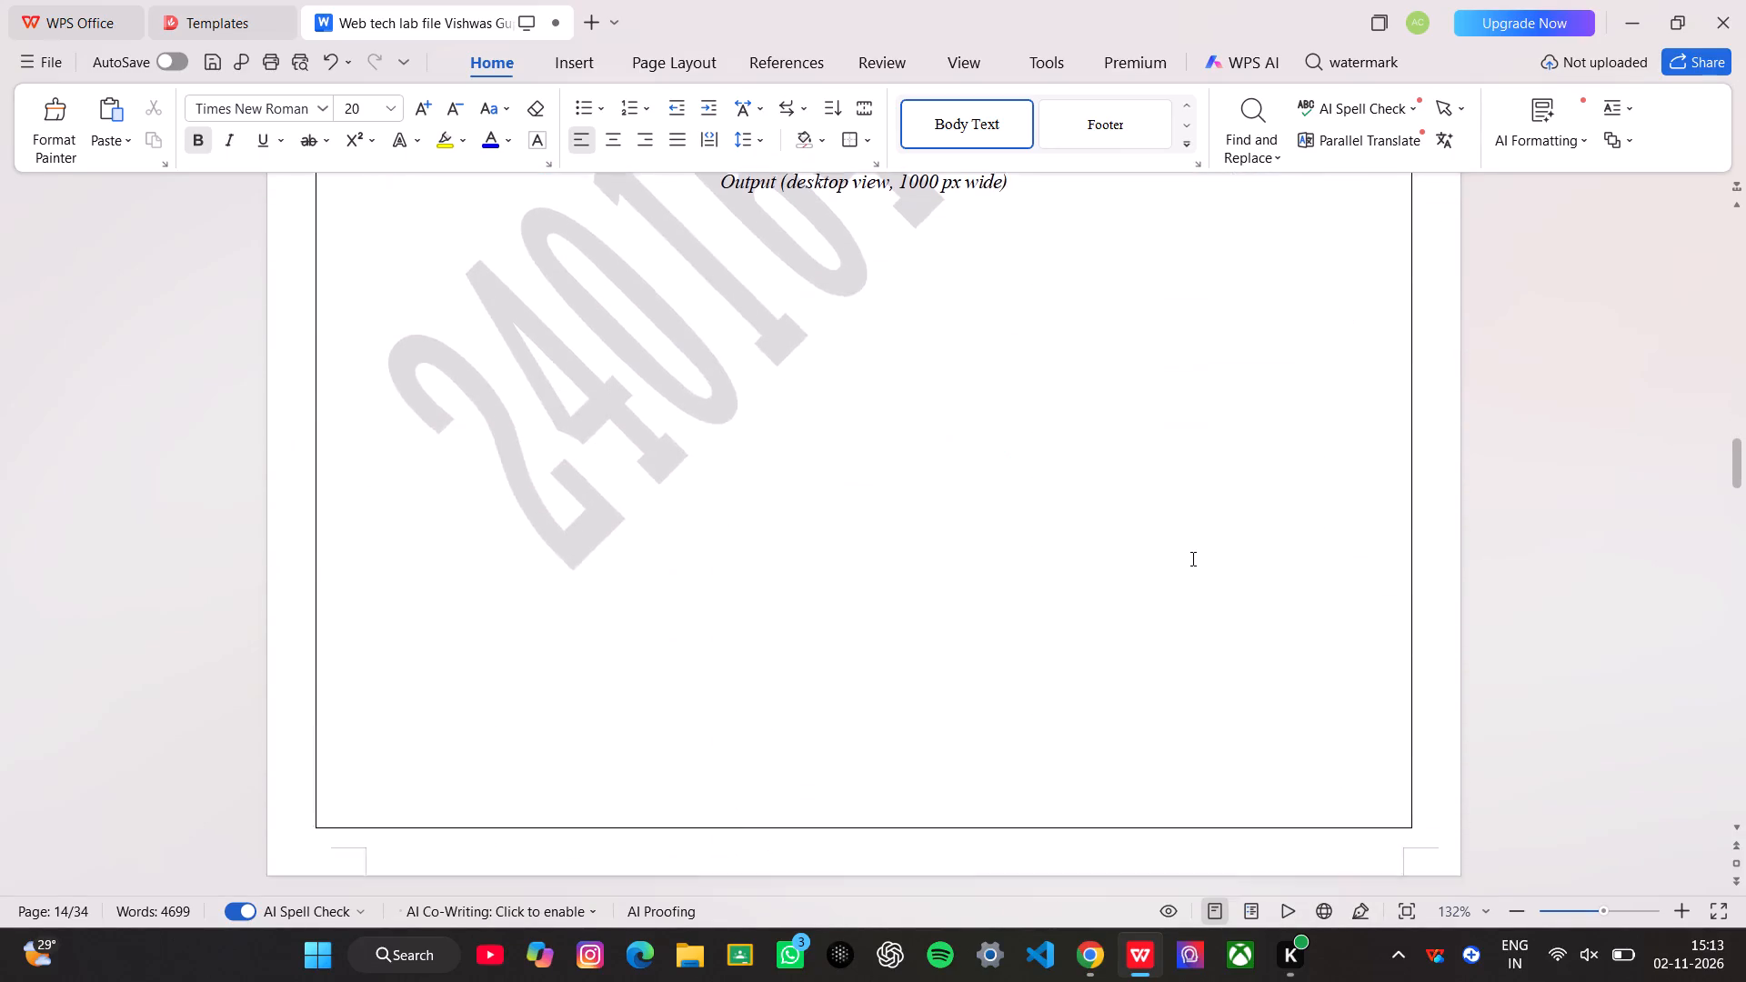
scroll(1191, 558, down, 13)
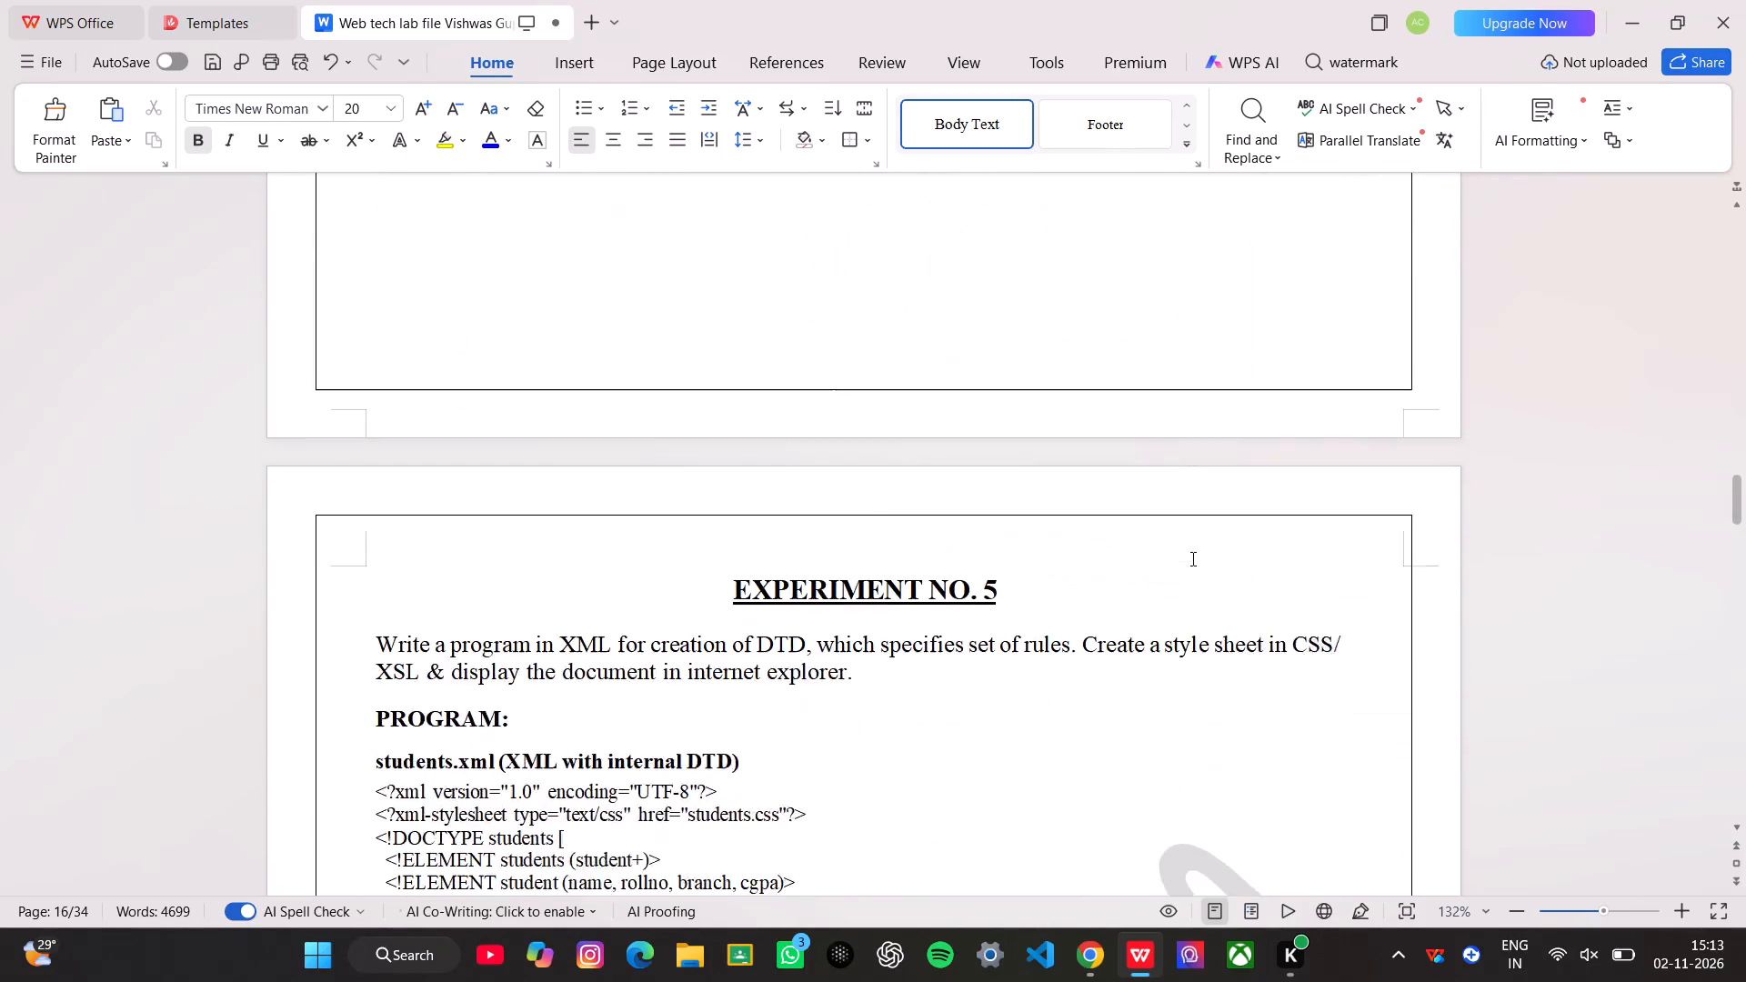
scroll(1191, 558, down, 11)
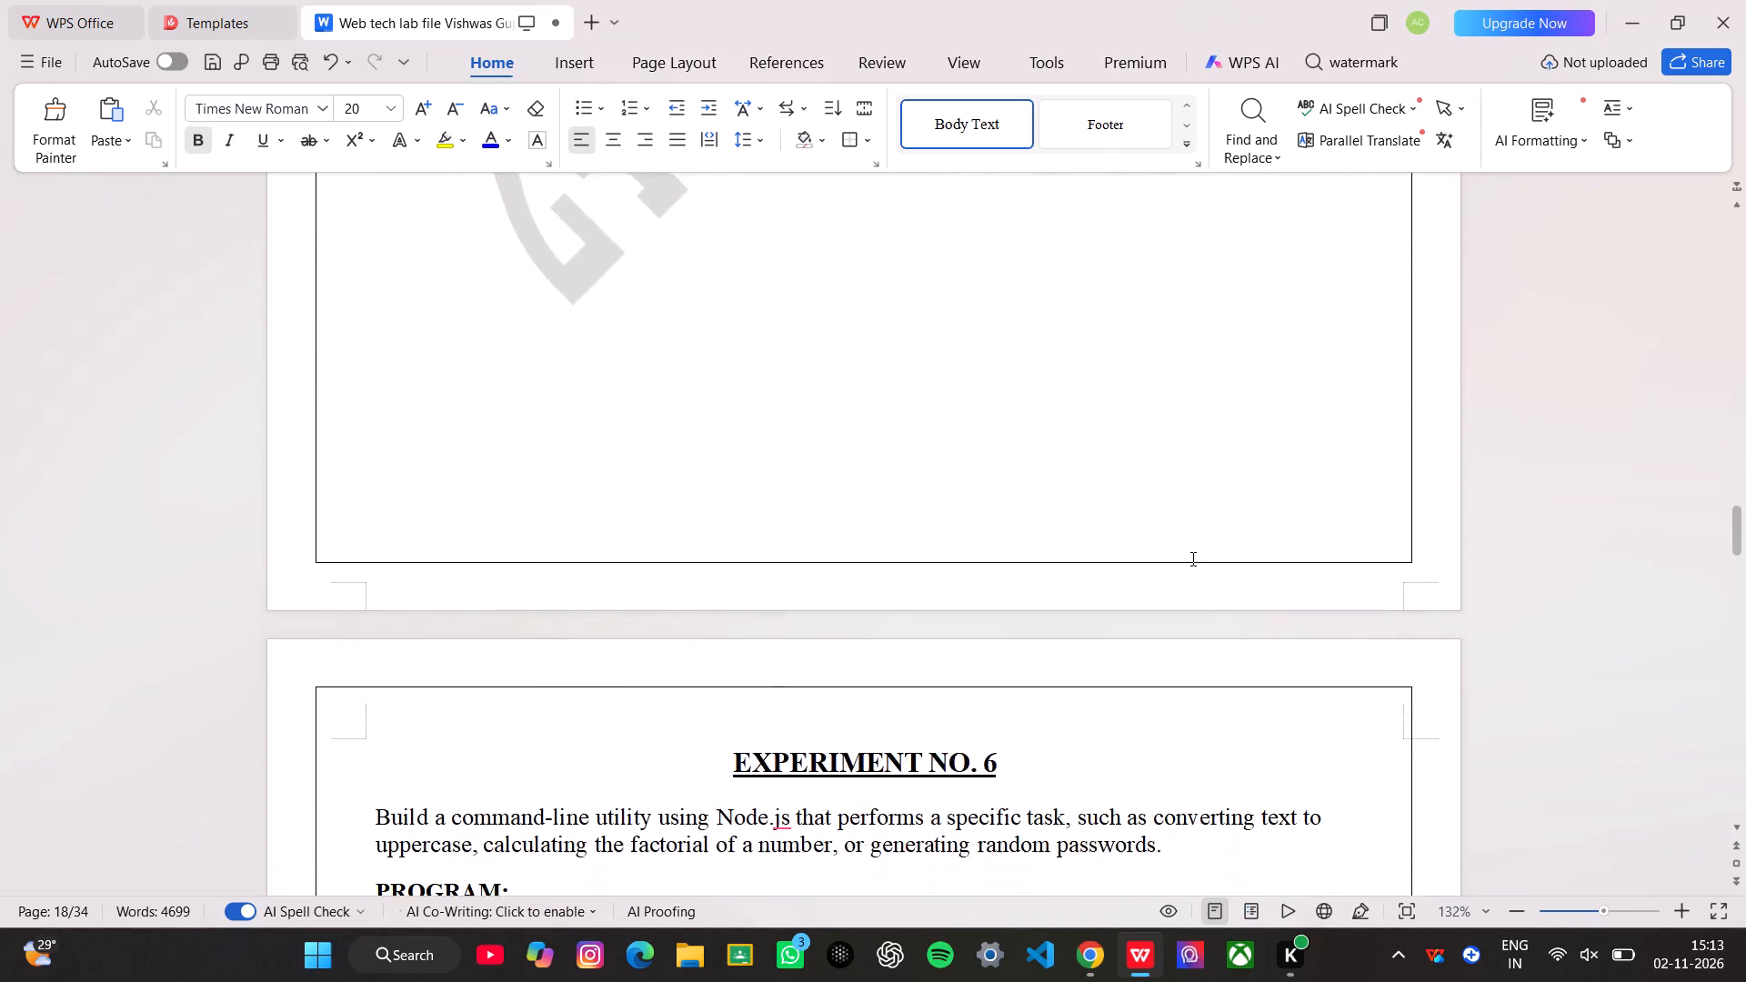